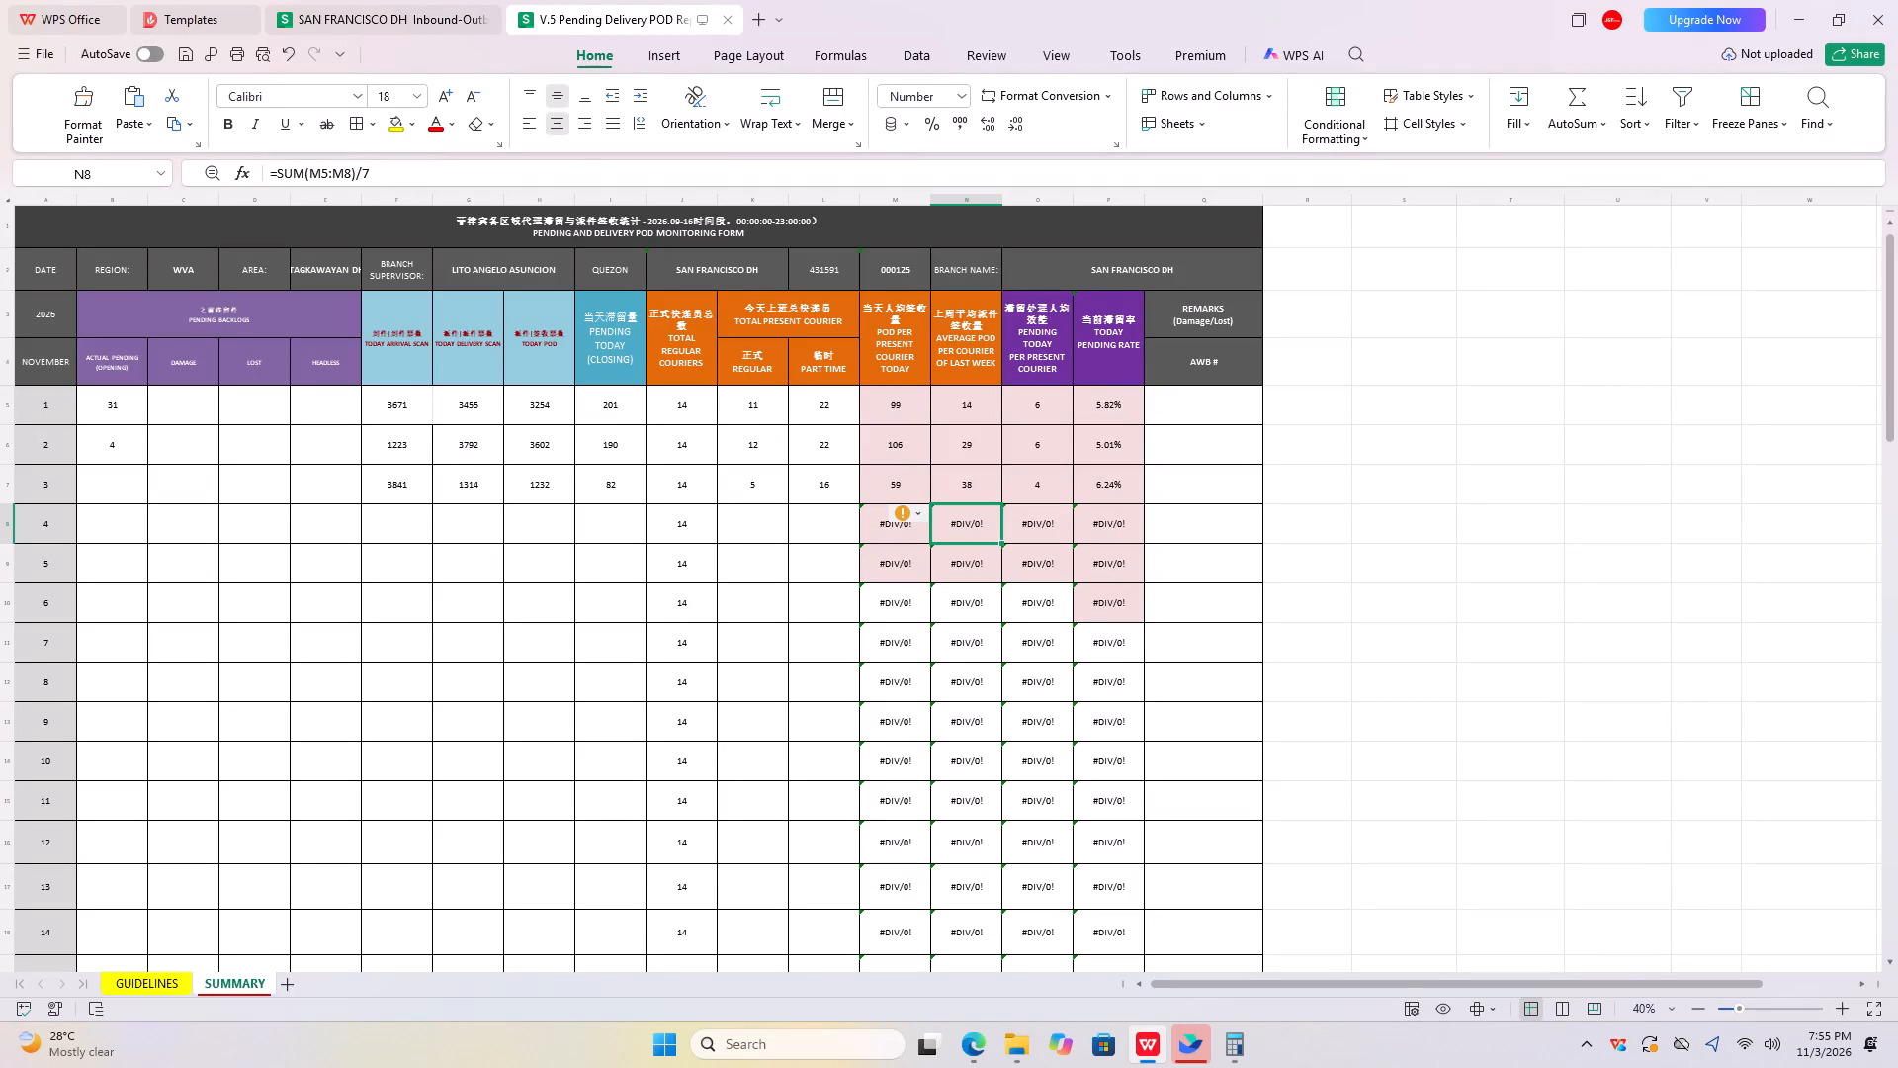
Switch to Edge, refresh the Return to WH Summary, and close the Inventory Taking Report.
click(986, 1031)
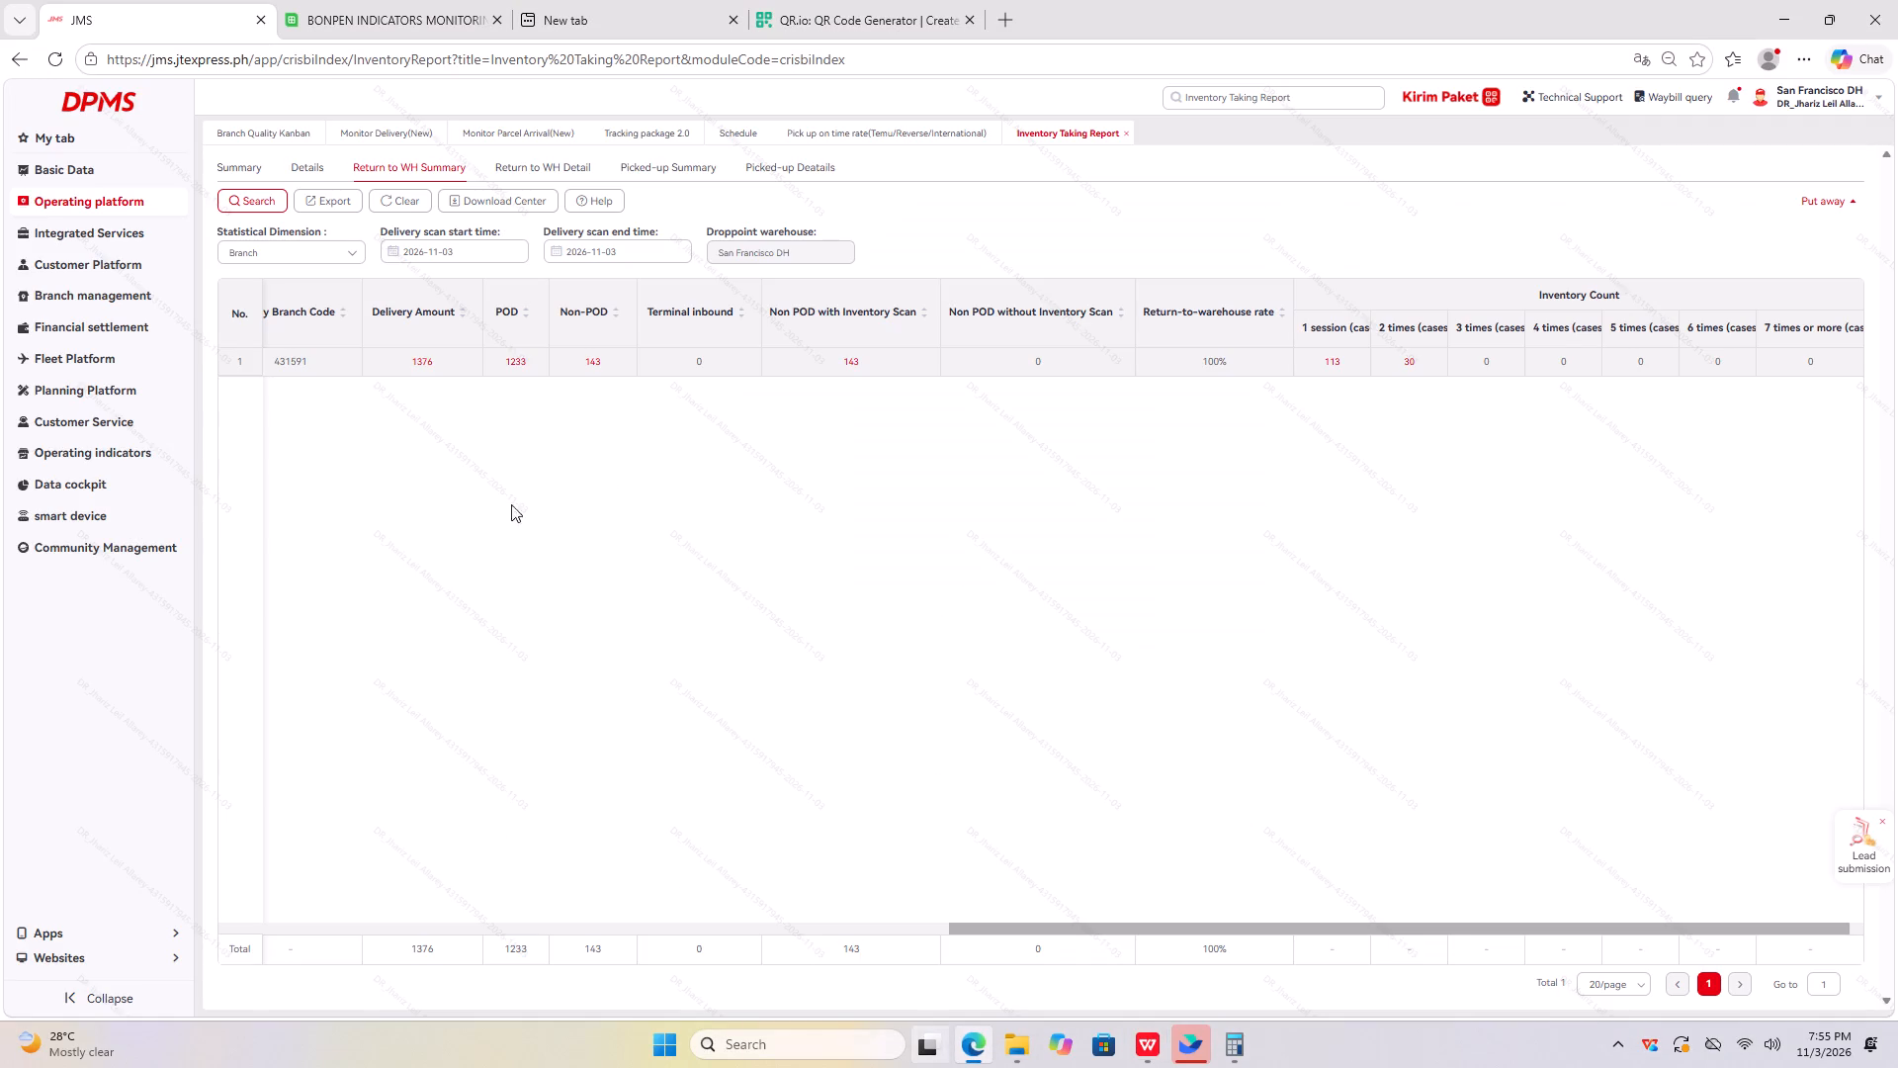
click(234, 194)
drag(1190, 928, 1364, 911)
click(1125, 135)
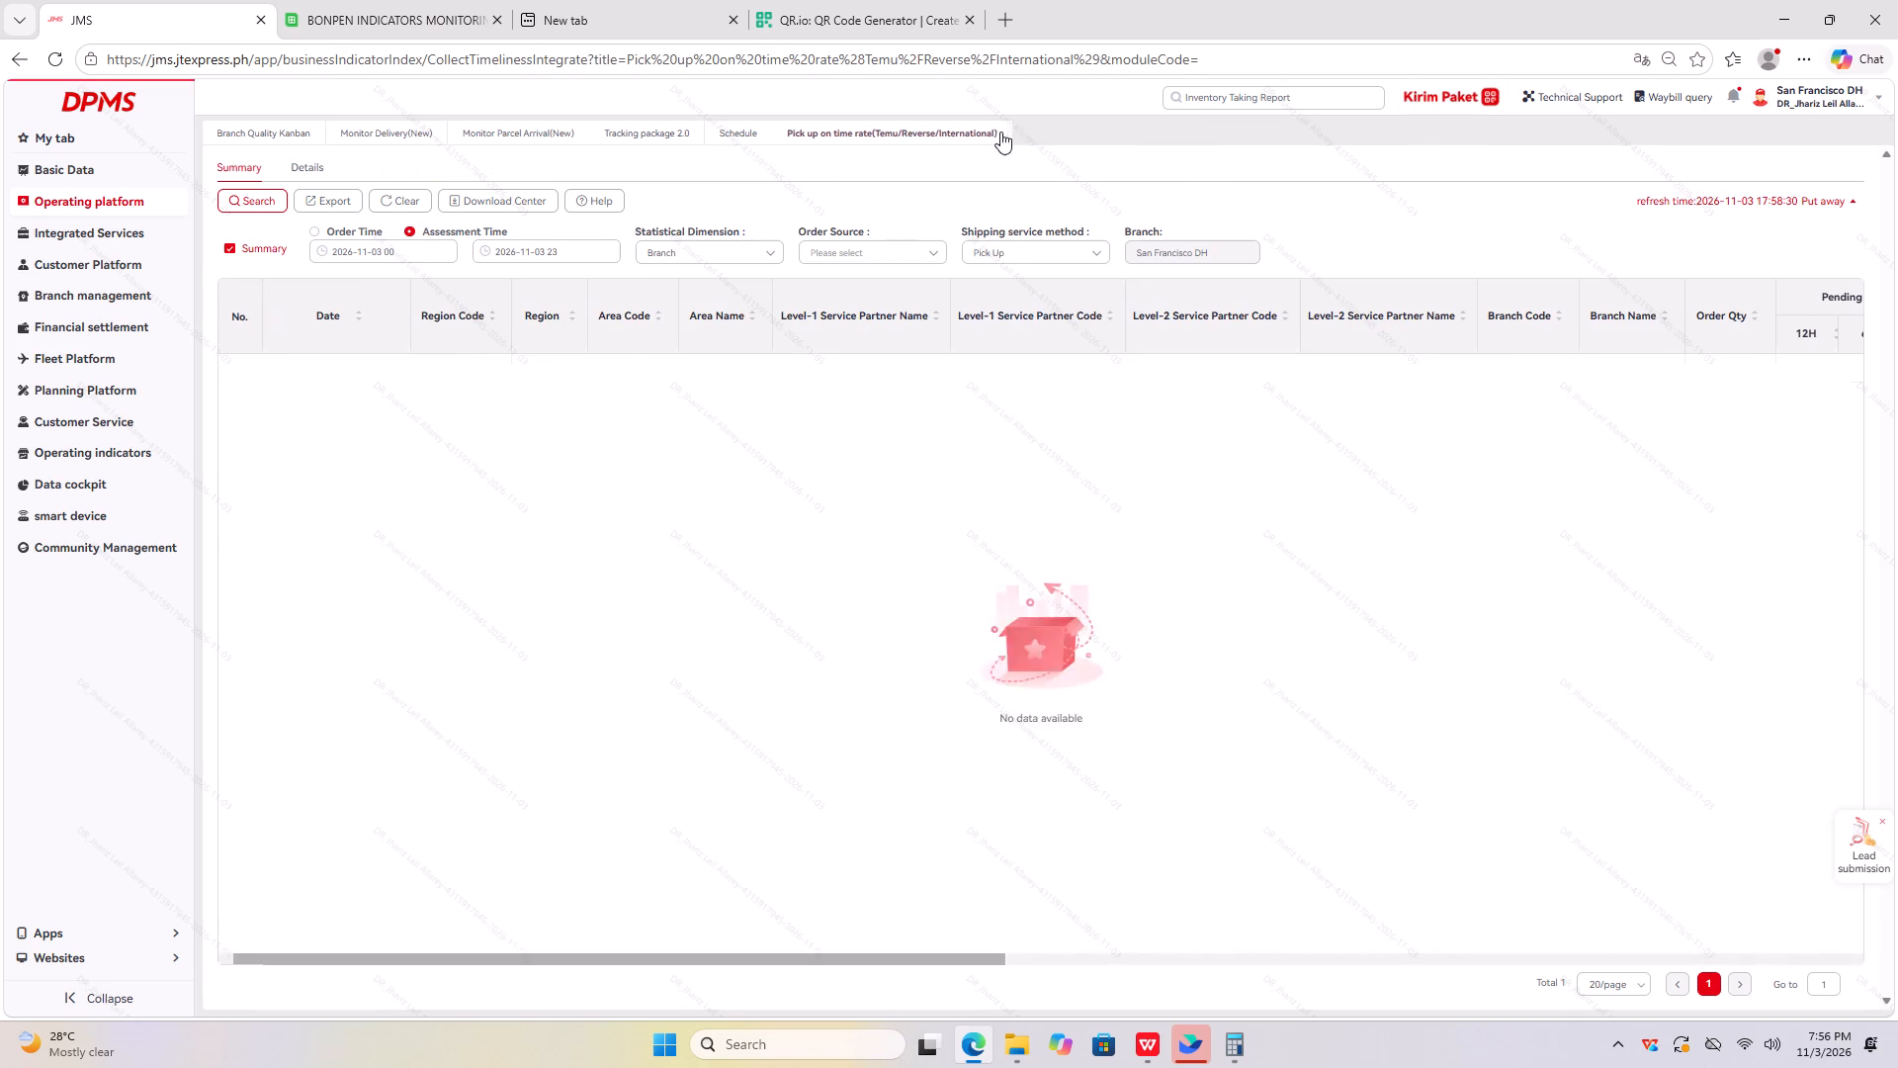
Refresh the Pick up on time rate summary and copy a window screenshot with a red rectangle around the attempt rate, success rate and average time columns.
click(238, 202)
drag(788, 925, 970, 911)
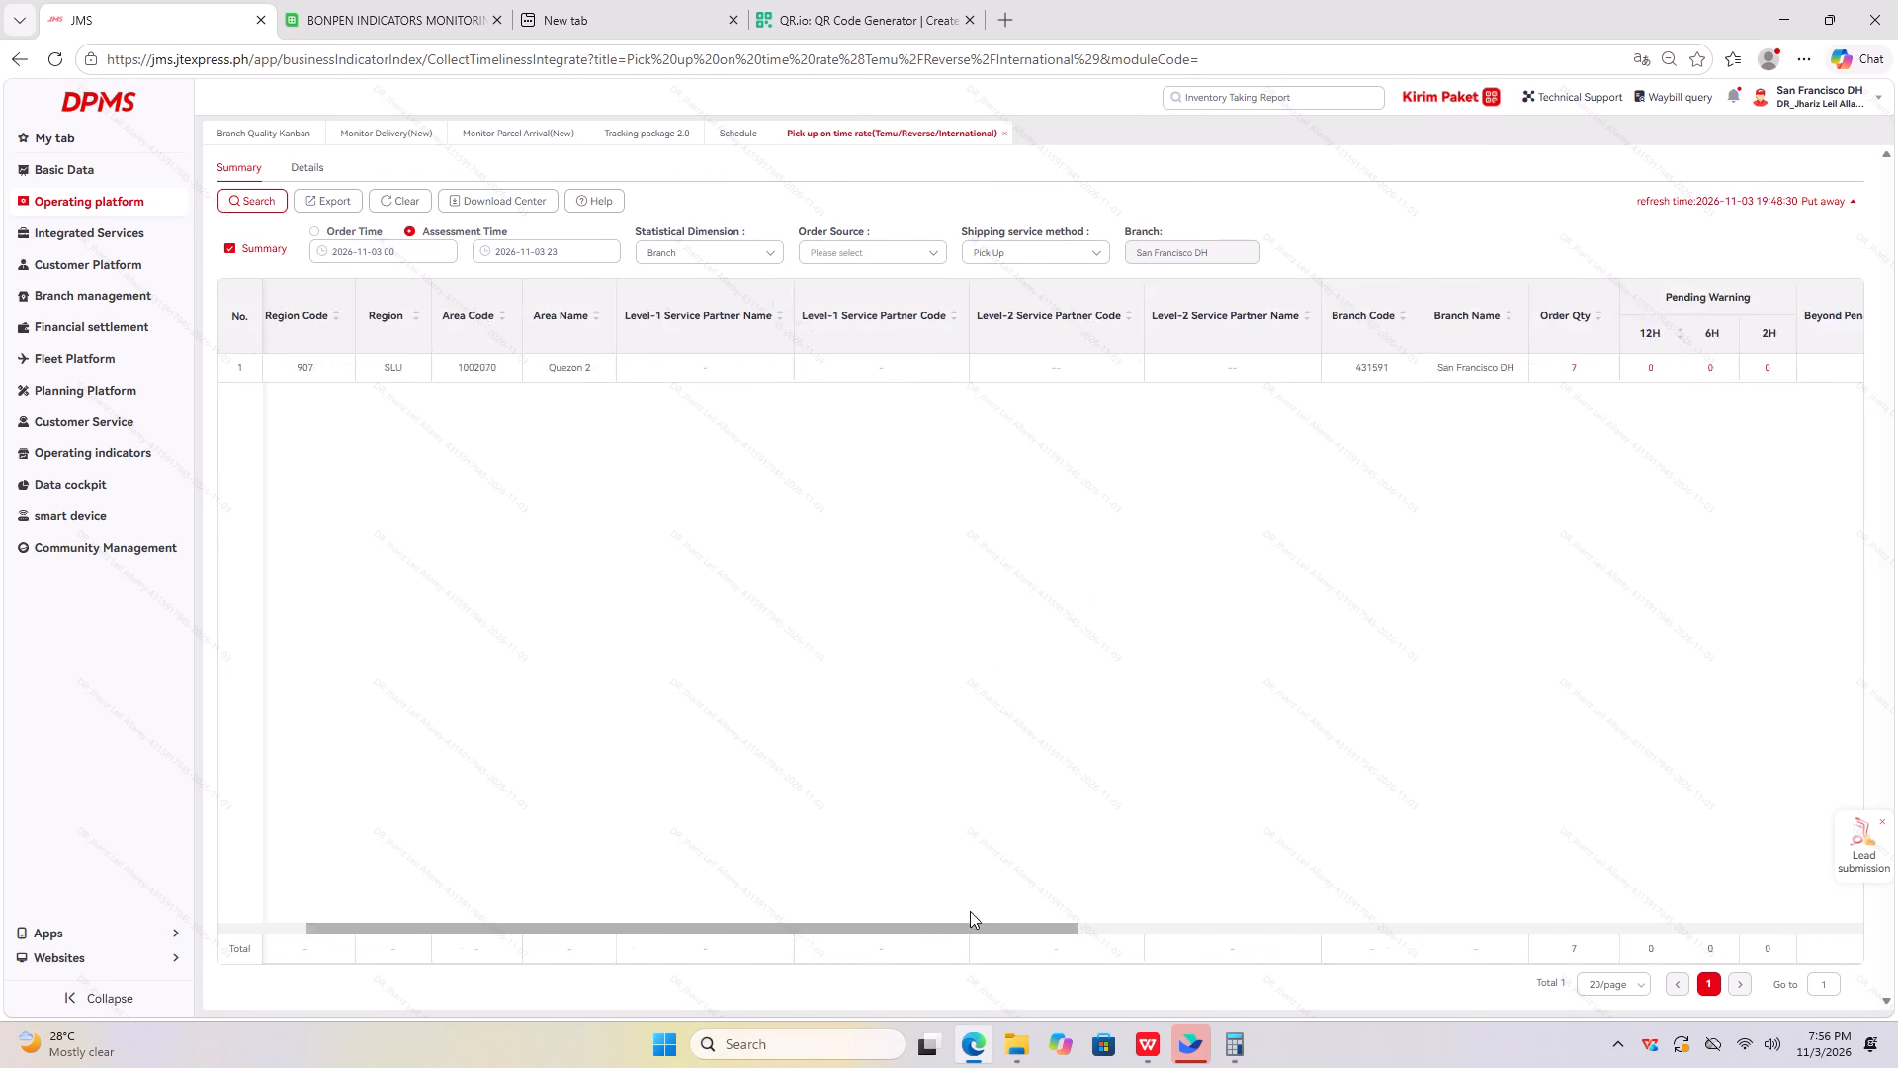
drag(970, 911, 1730, 847)
key(ctrl+shift+a)
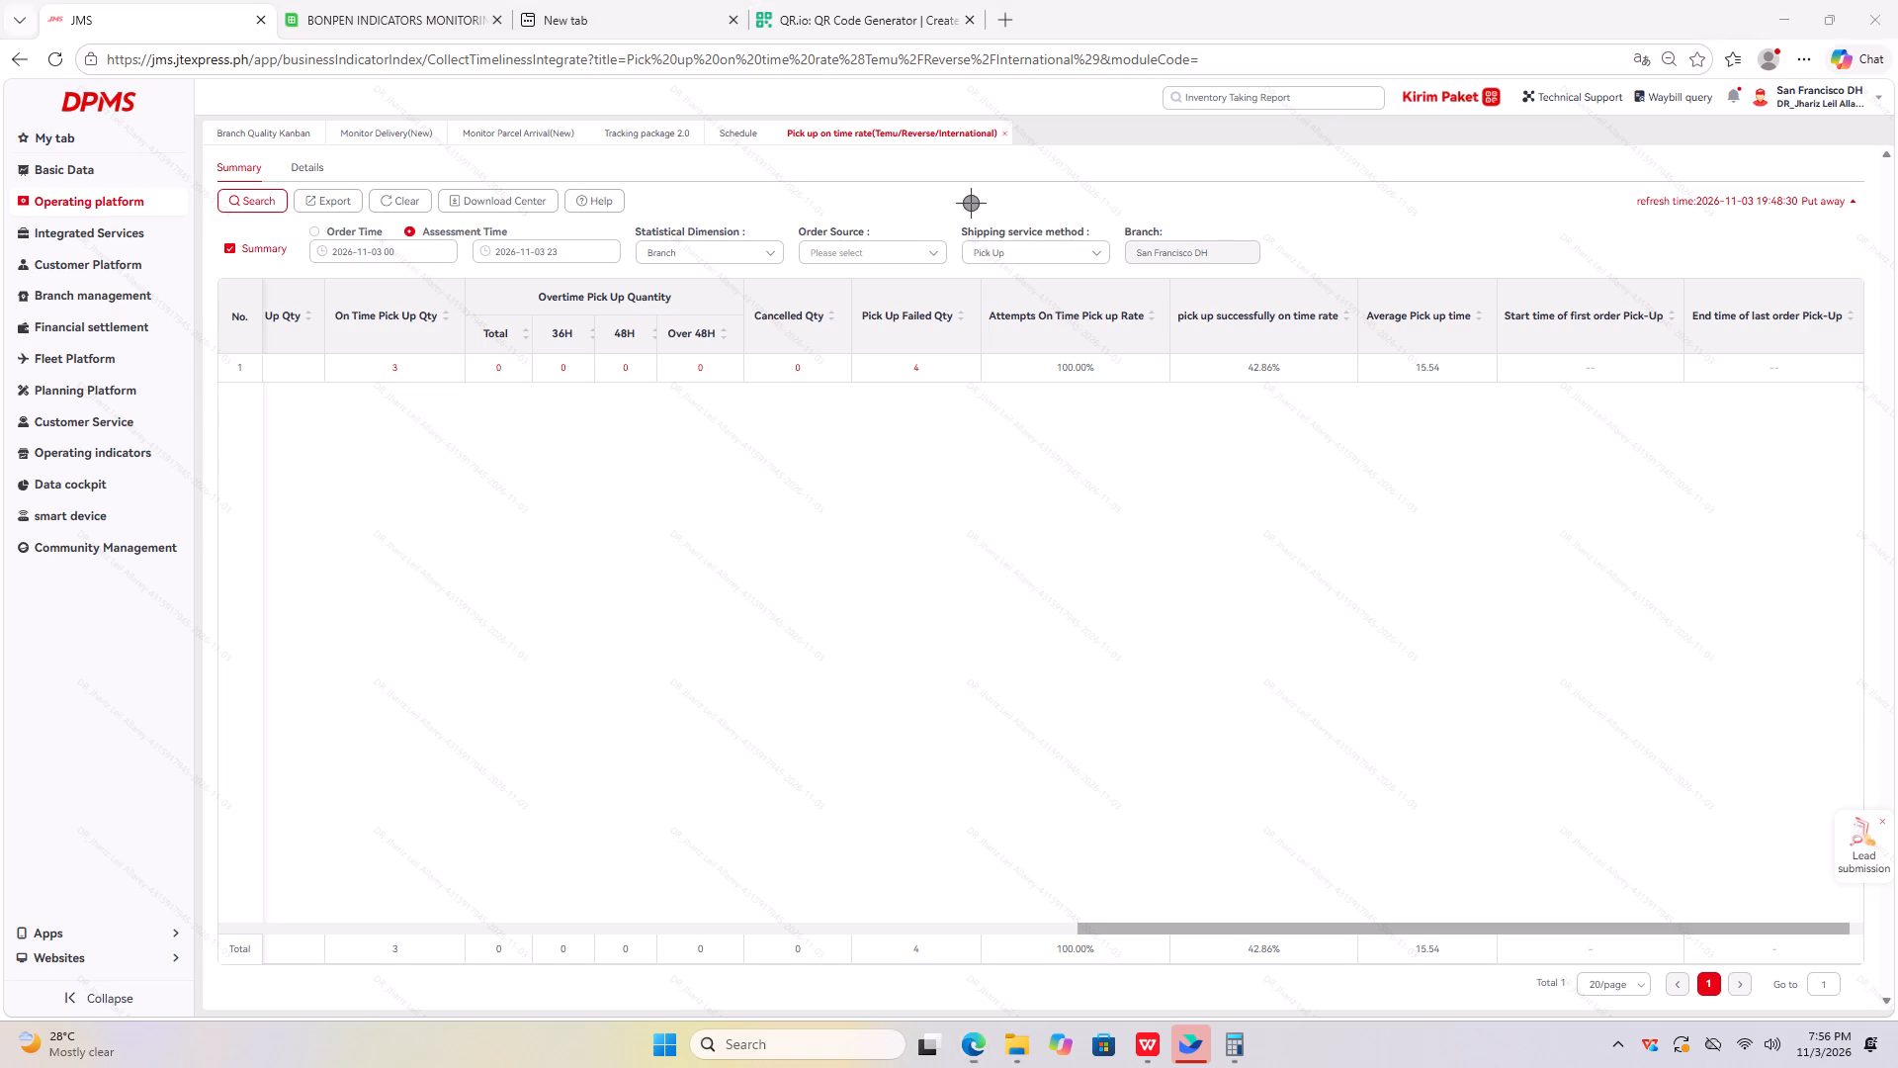
click(1411, 244)
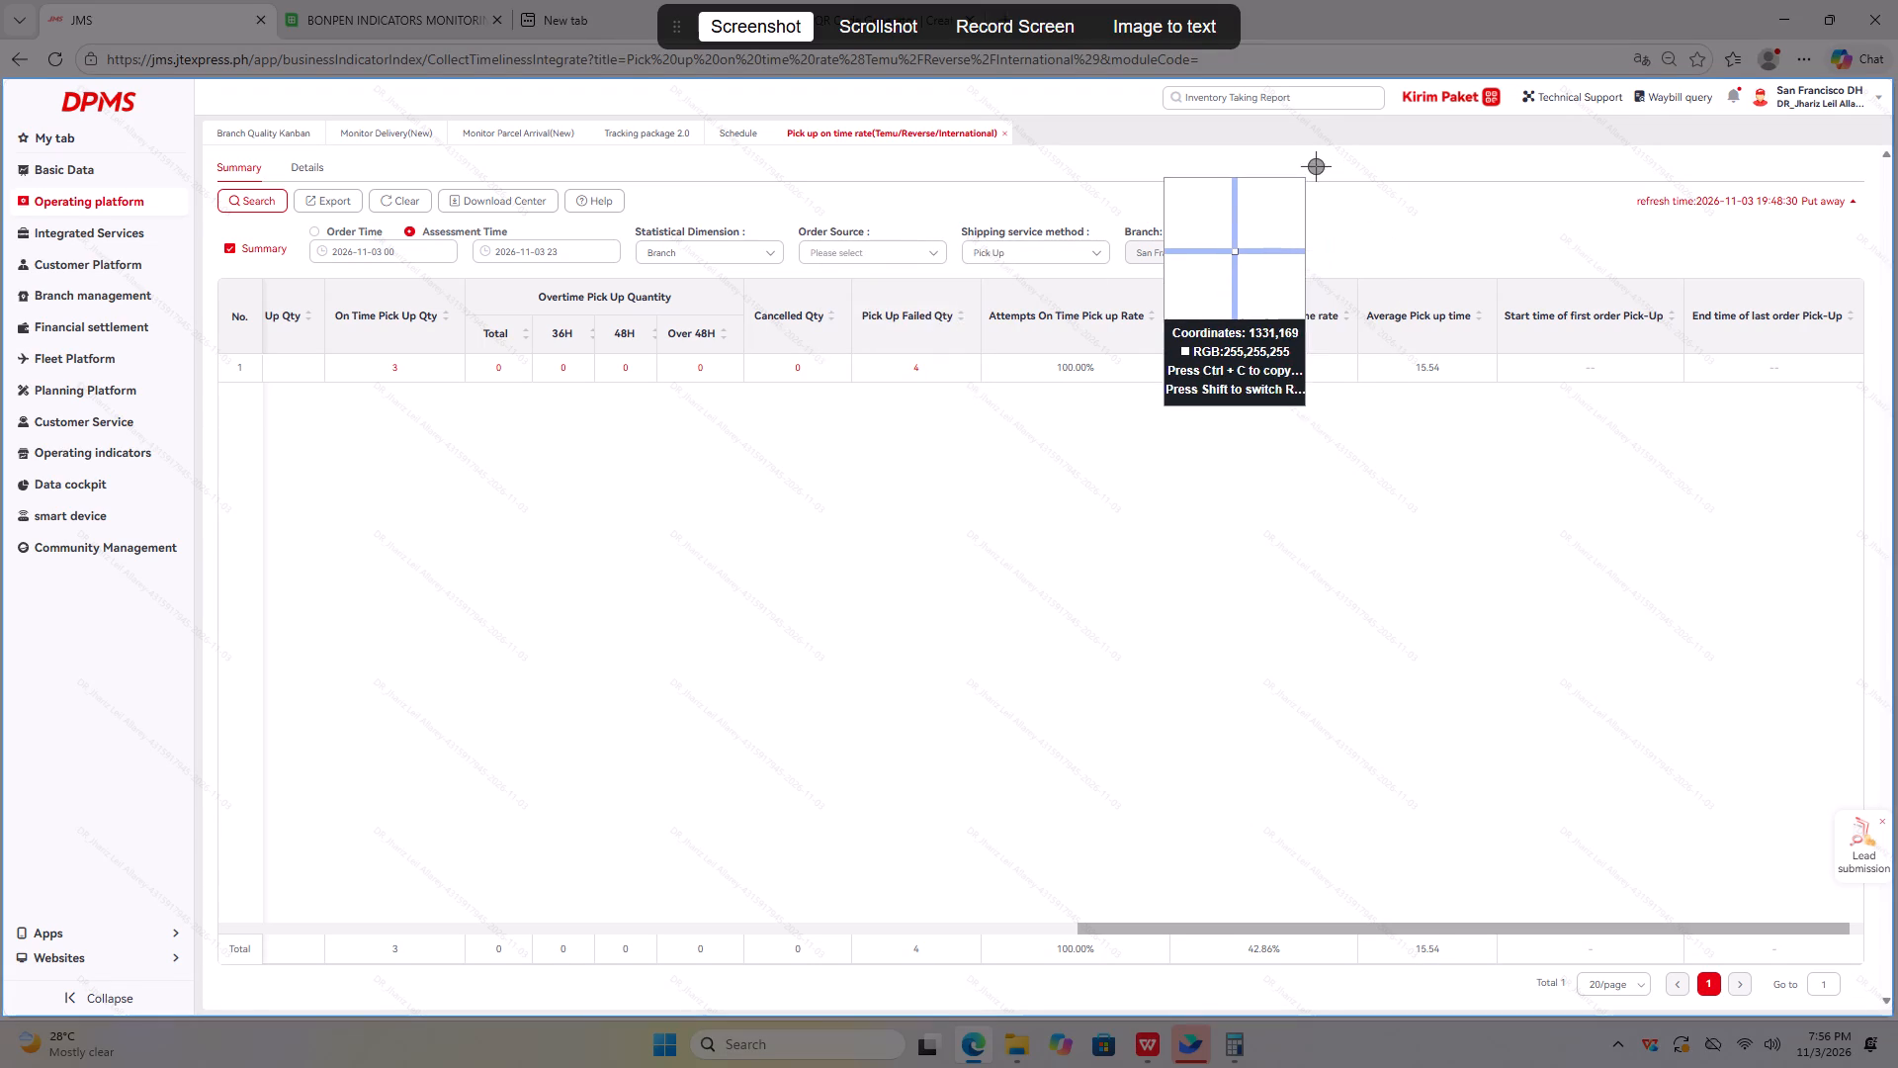
click(1325, 192)
click(1109, 53)
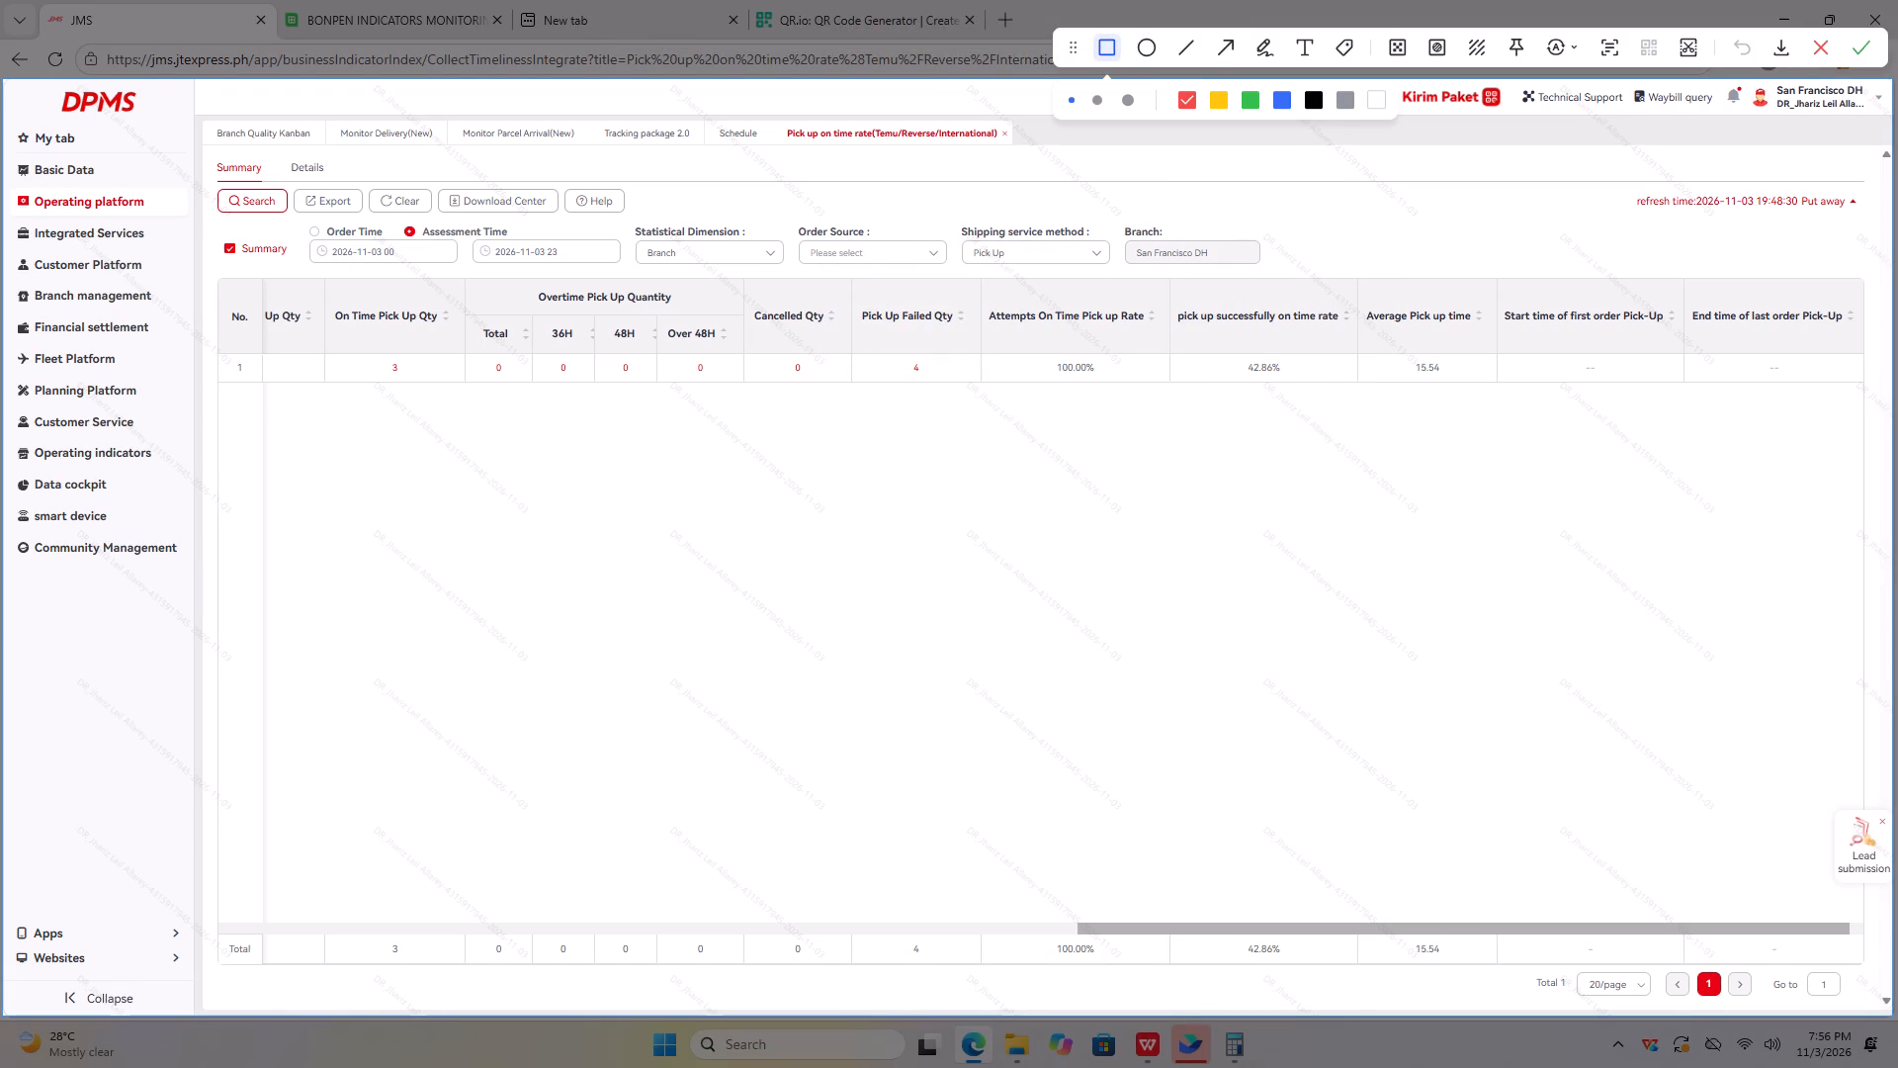
drag(981, 281, 1506, 408)
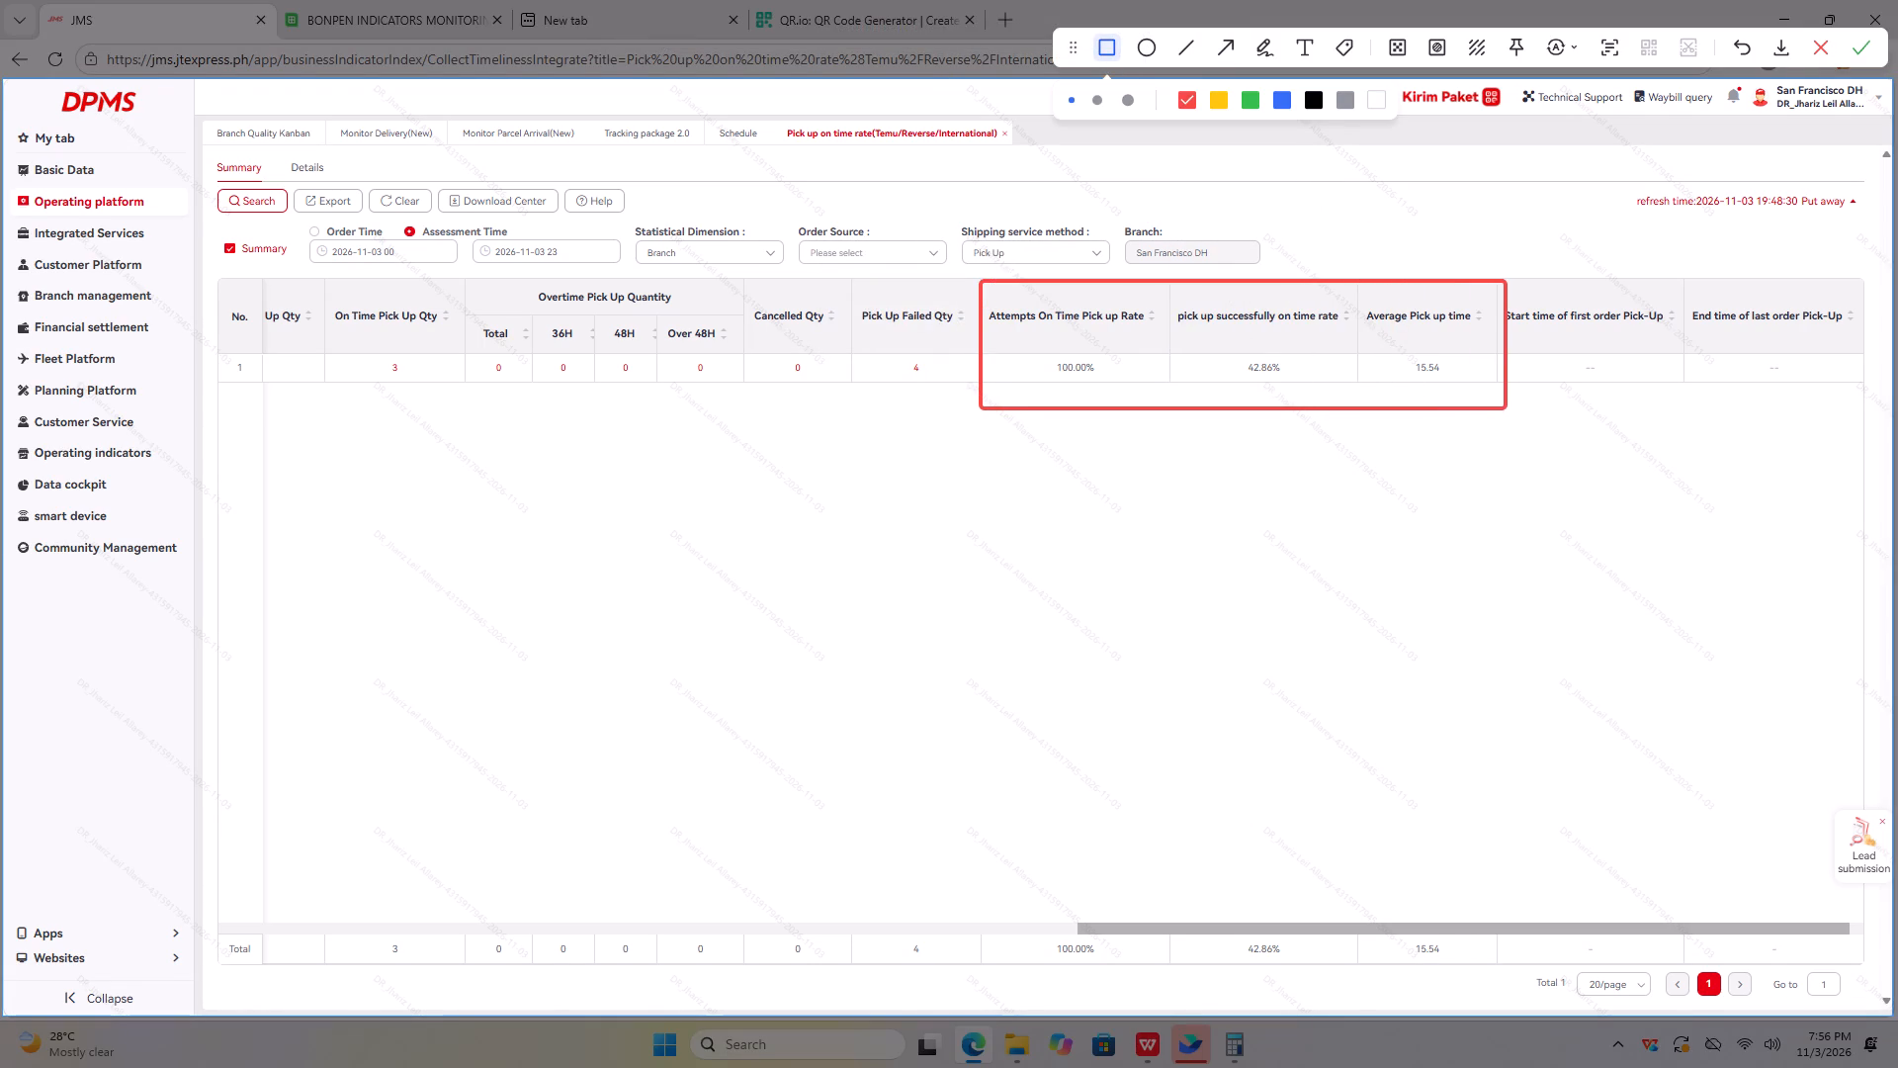
click(1870, 48)
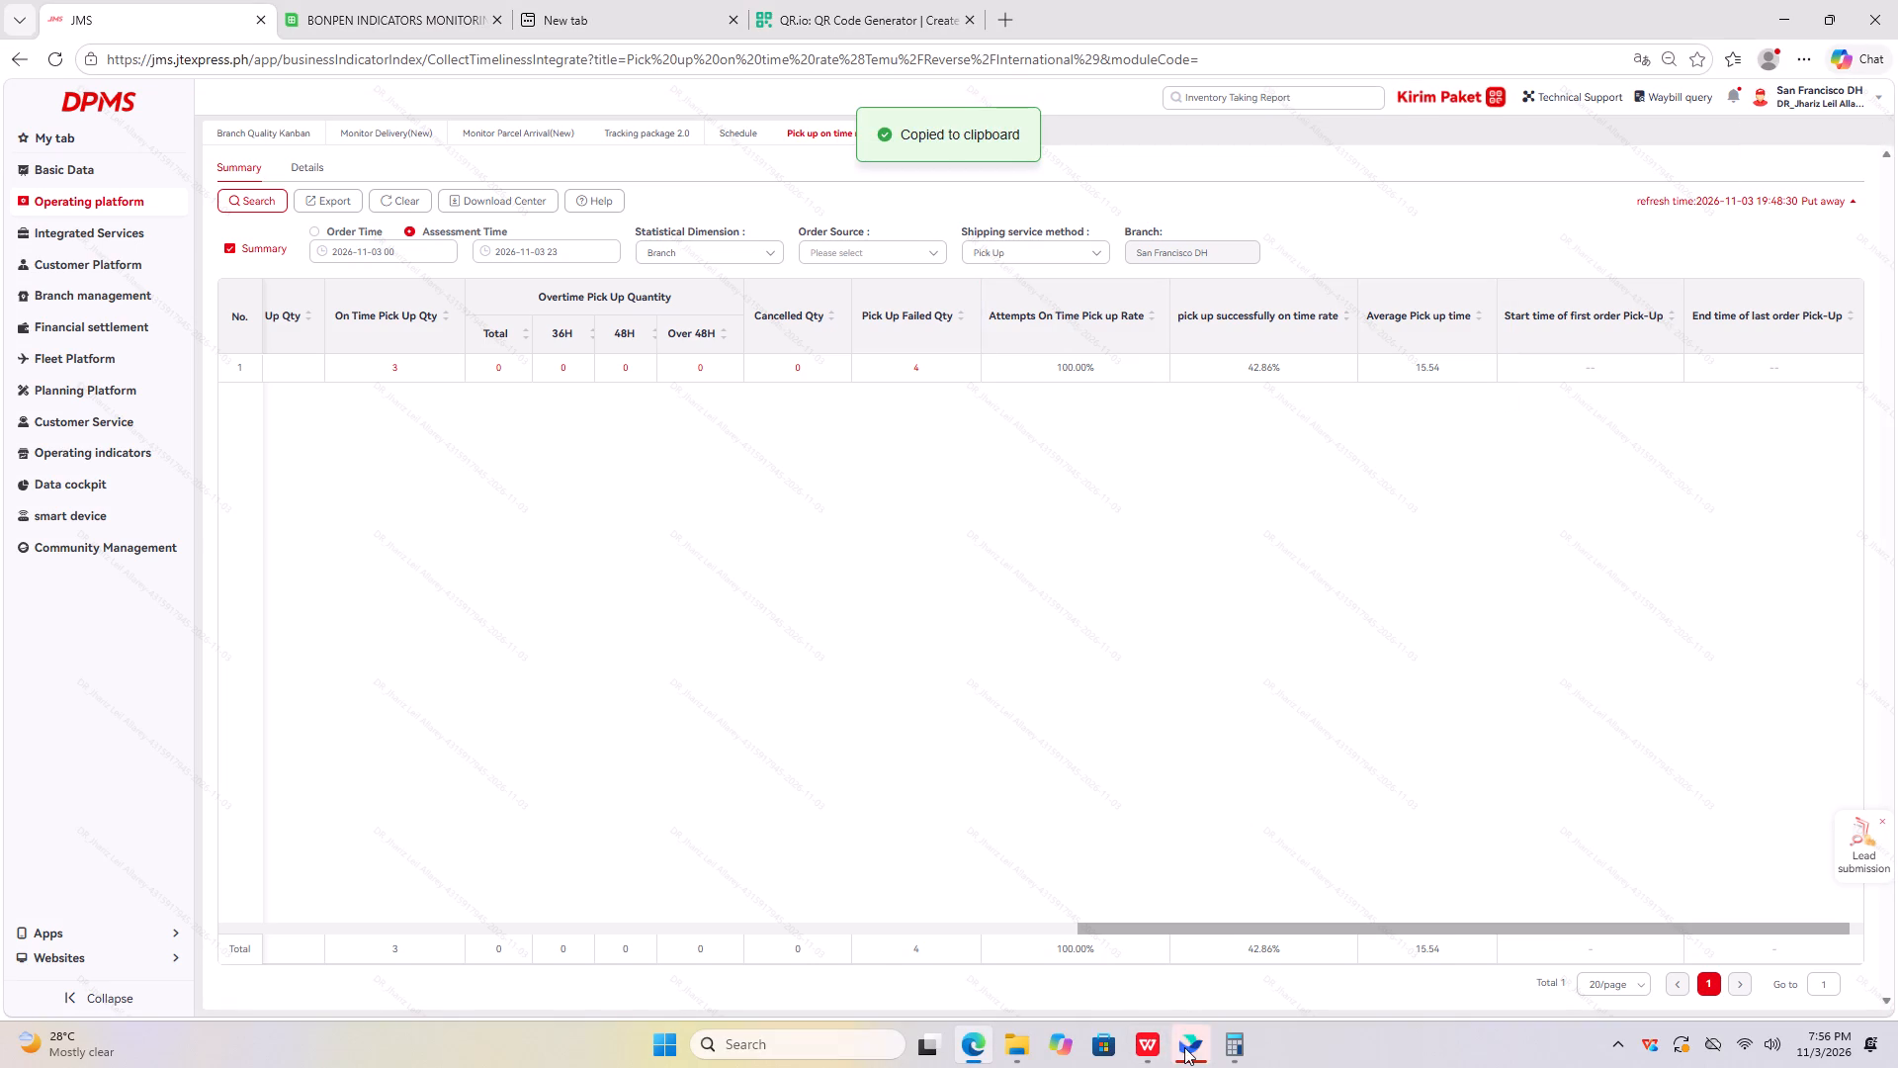
Send the copied pick-up rate screenshot in the open Feishu direct chat.
click(1184, 1047)
scroll(1194, 863, down, 7)
click(973, 982)
click(972, 970)
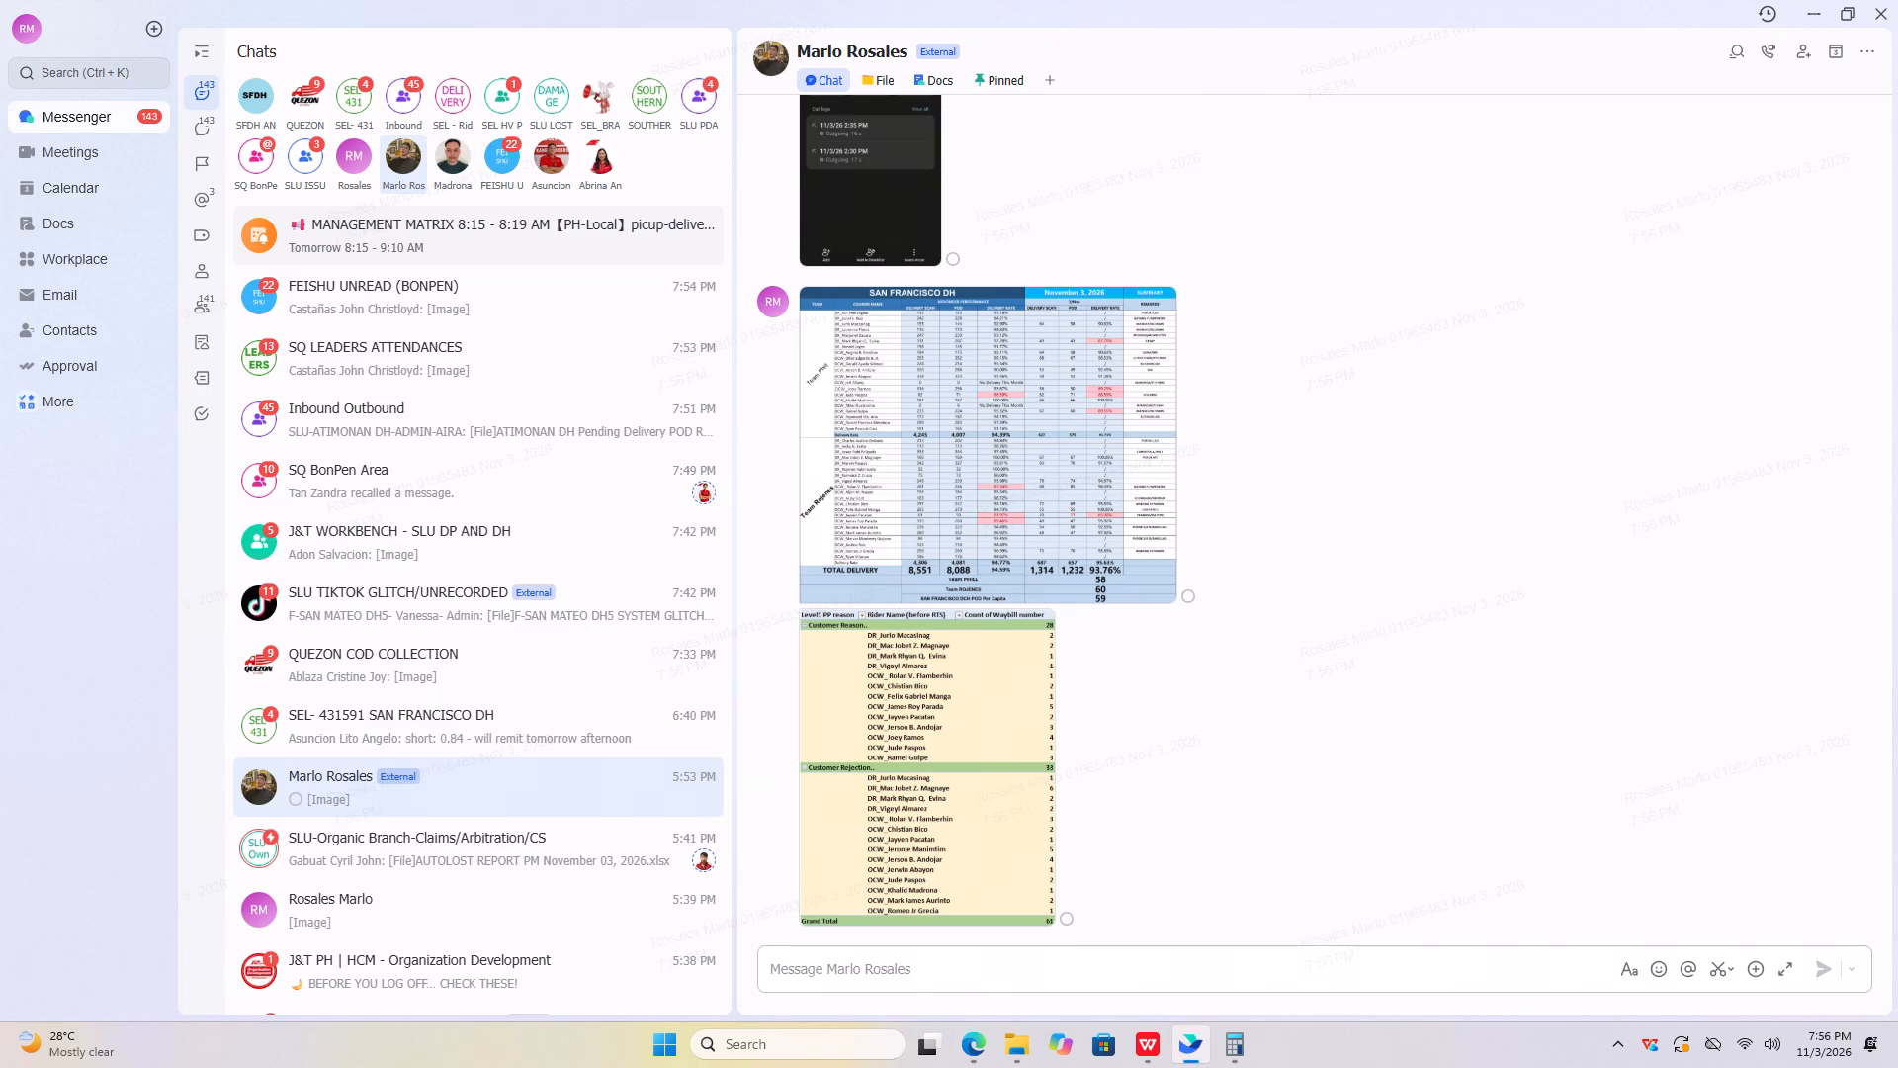
key(ctrl+v)
key(Return)
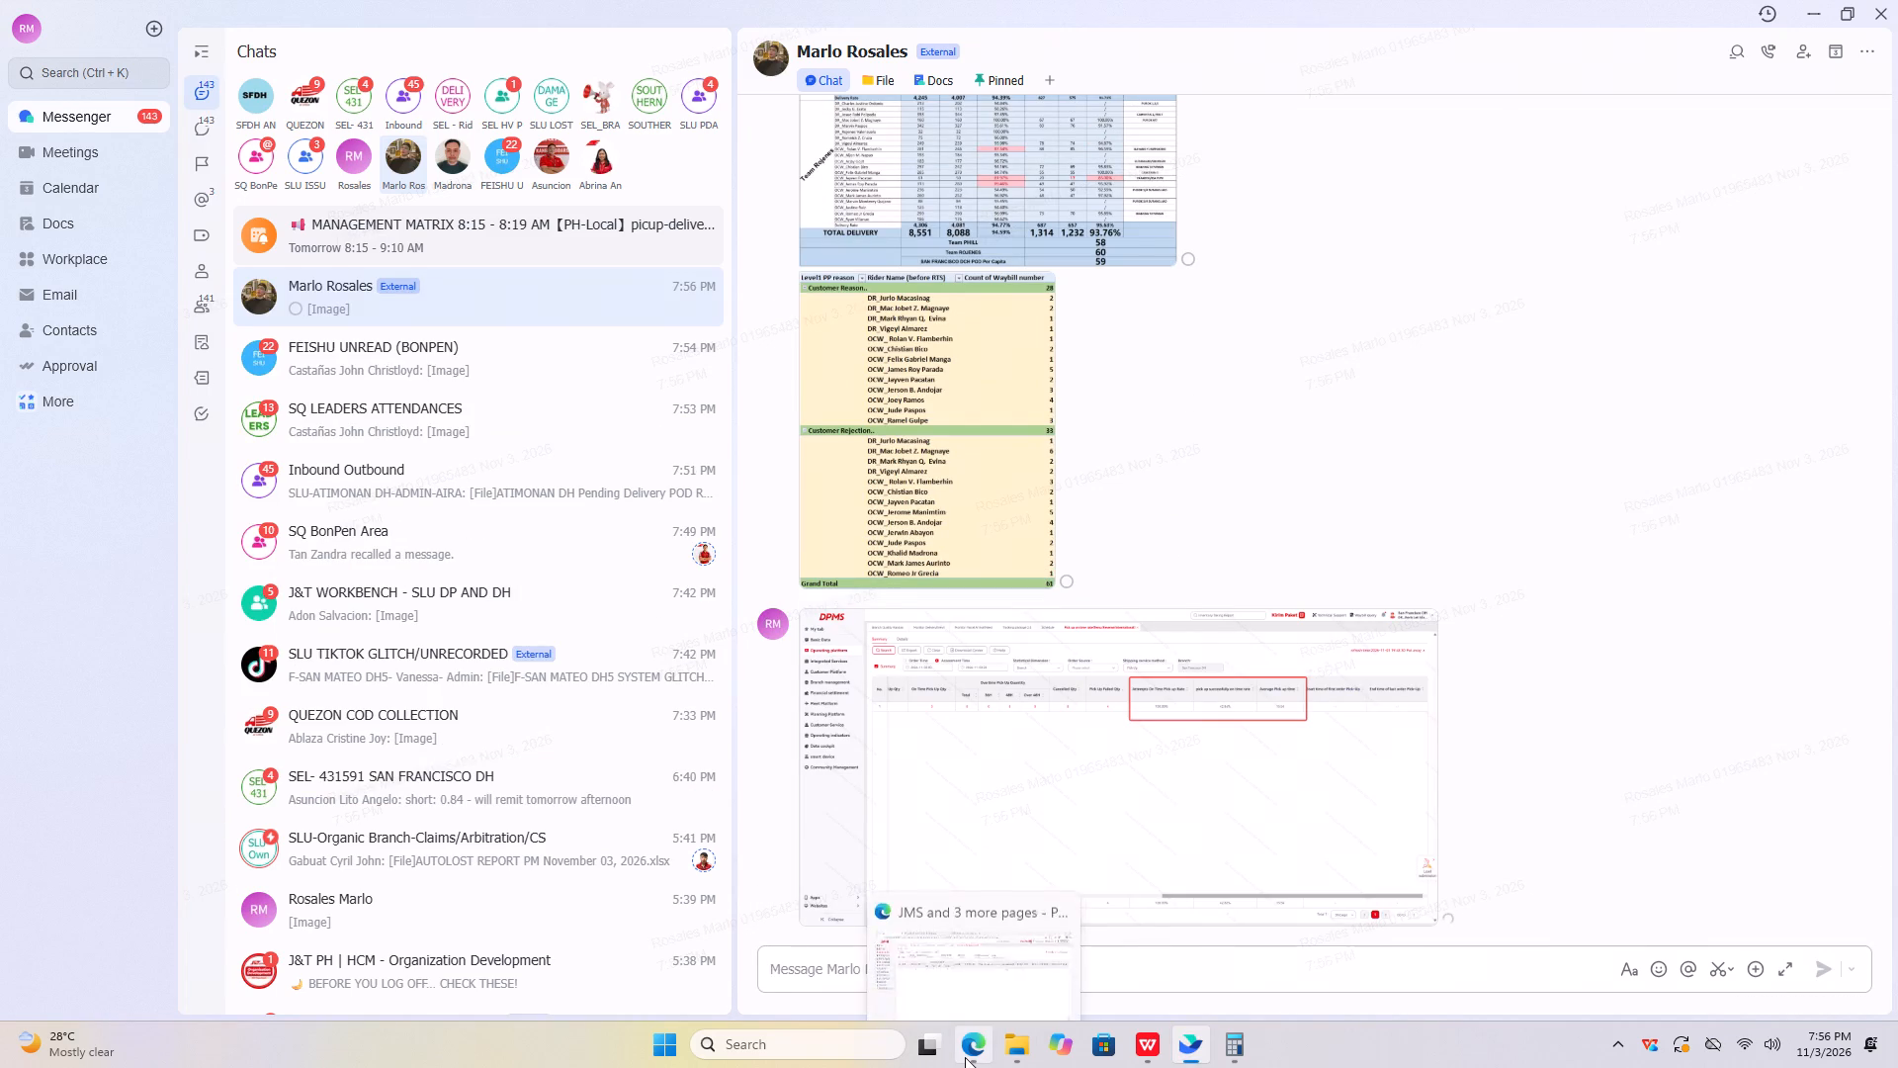
In Edge, reopen the Inventory Taking Report and load its Return to WH Summary for San Francisco DH, showing the return-to-warehouse rate and inventory counts.
click(965, 1057)
click(1313, 99)
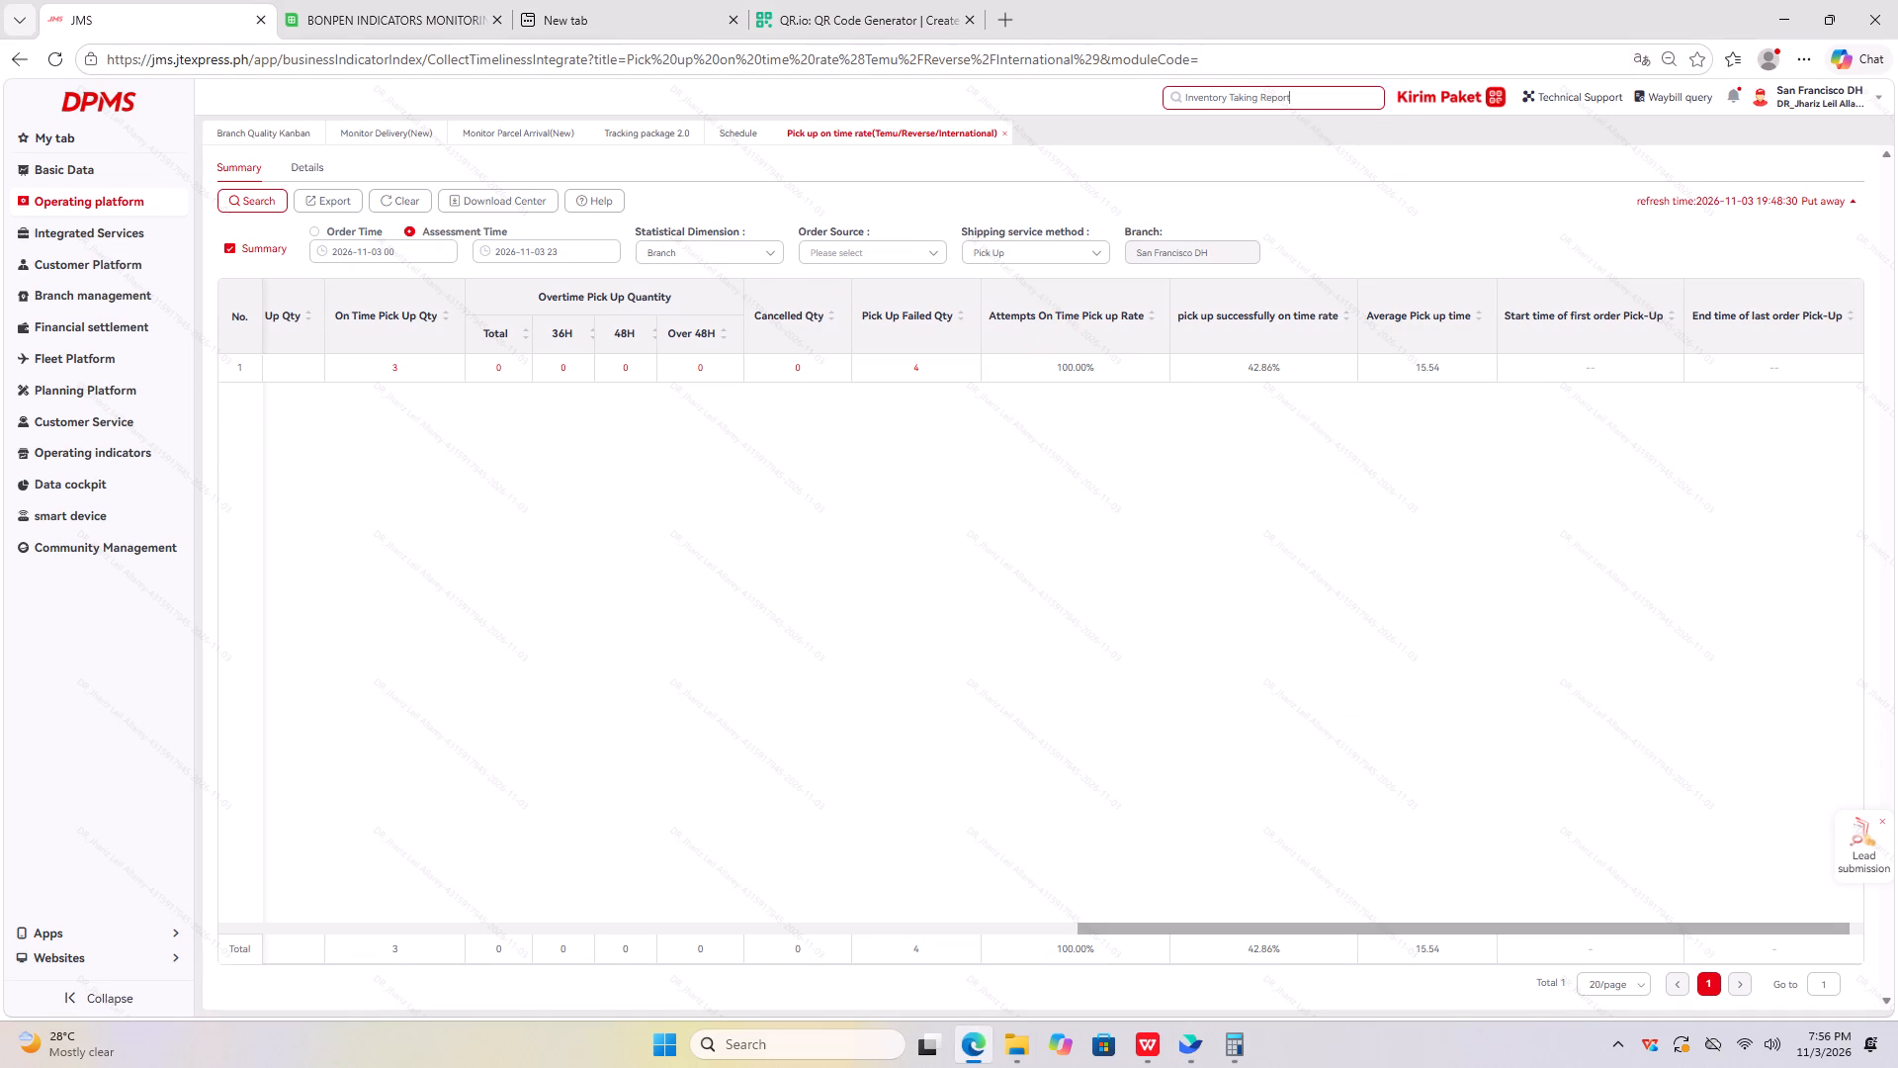
click(1231, 134)
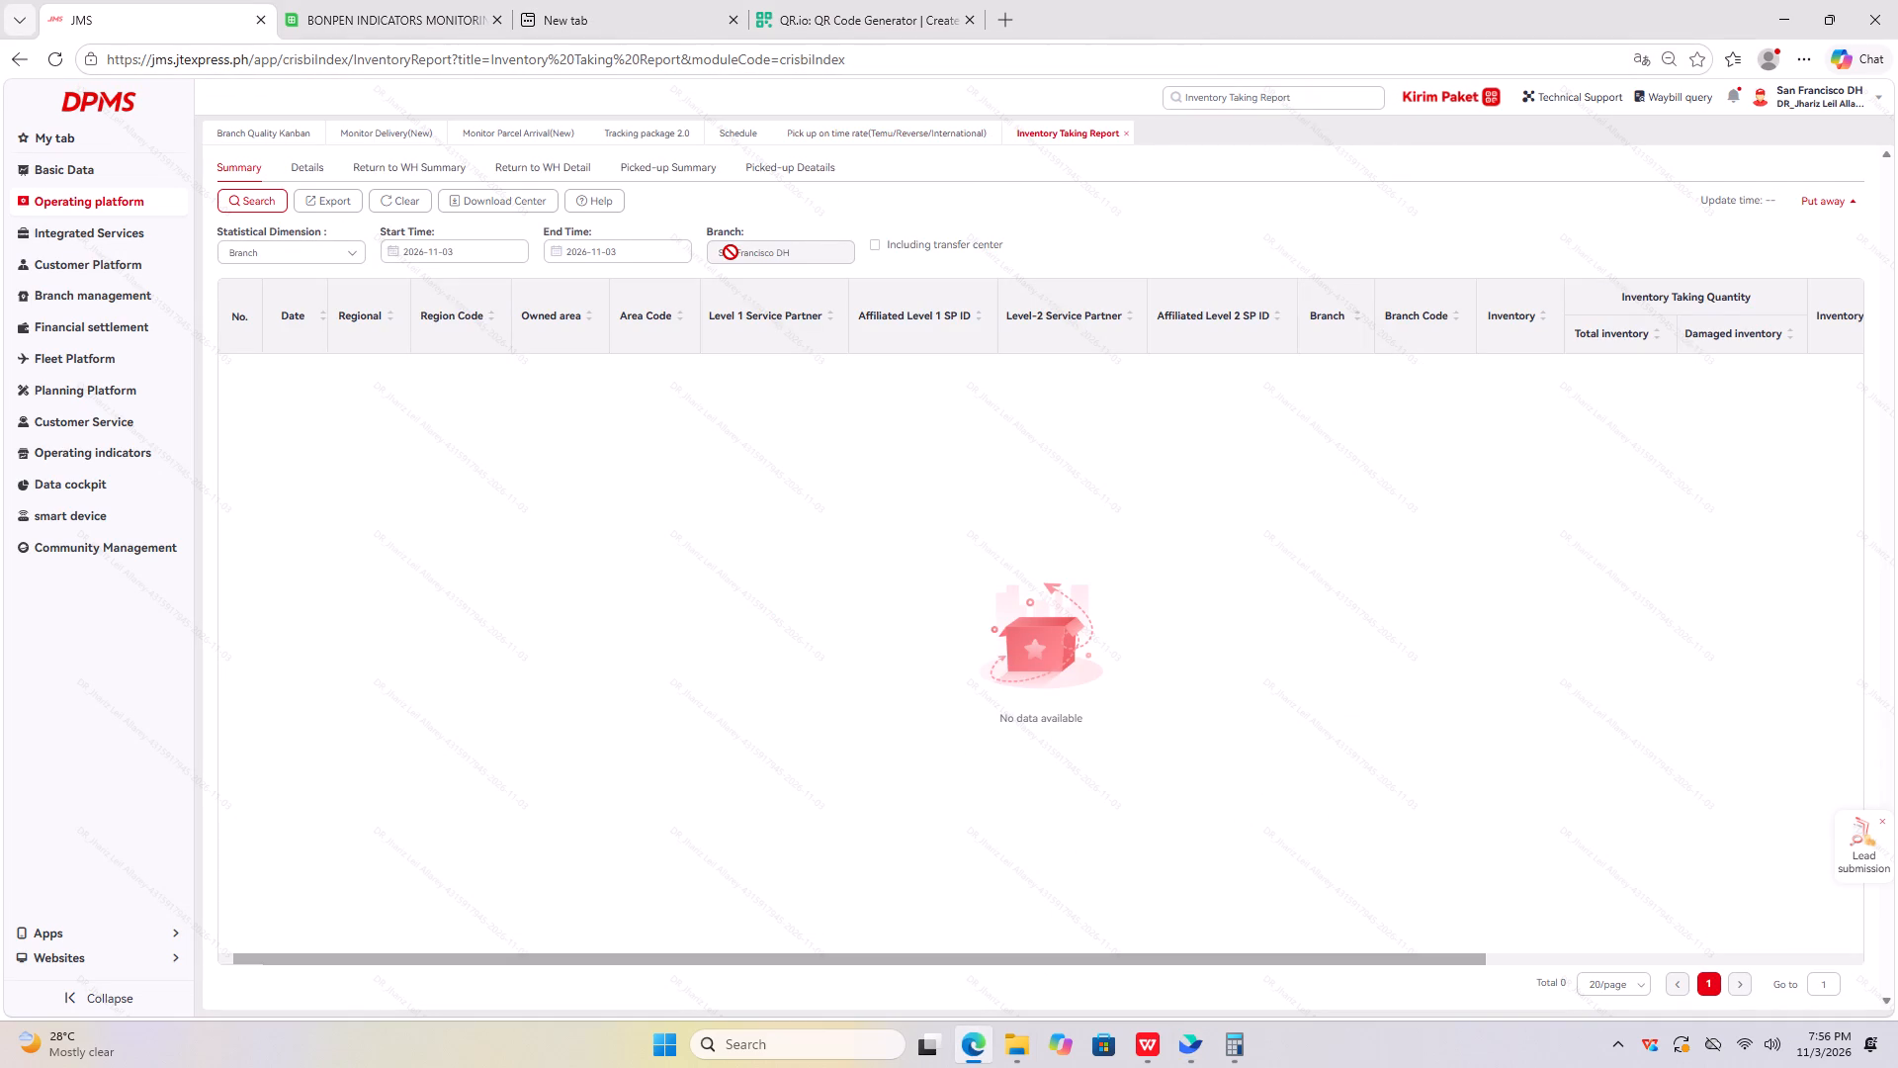
click(381, 165)
click(272, 195)
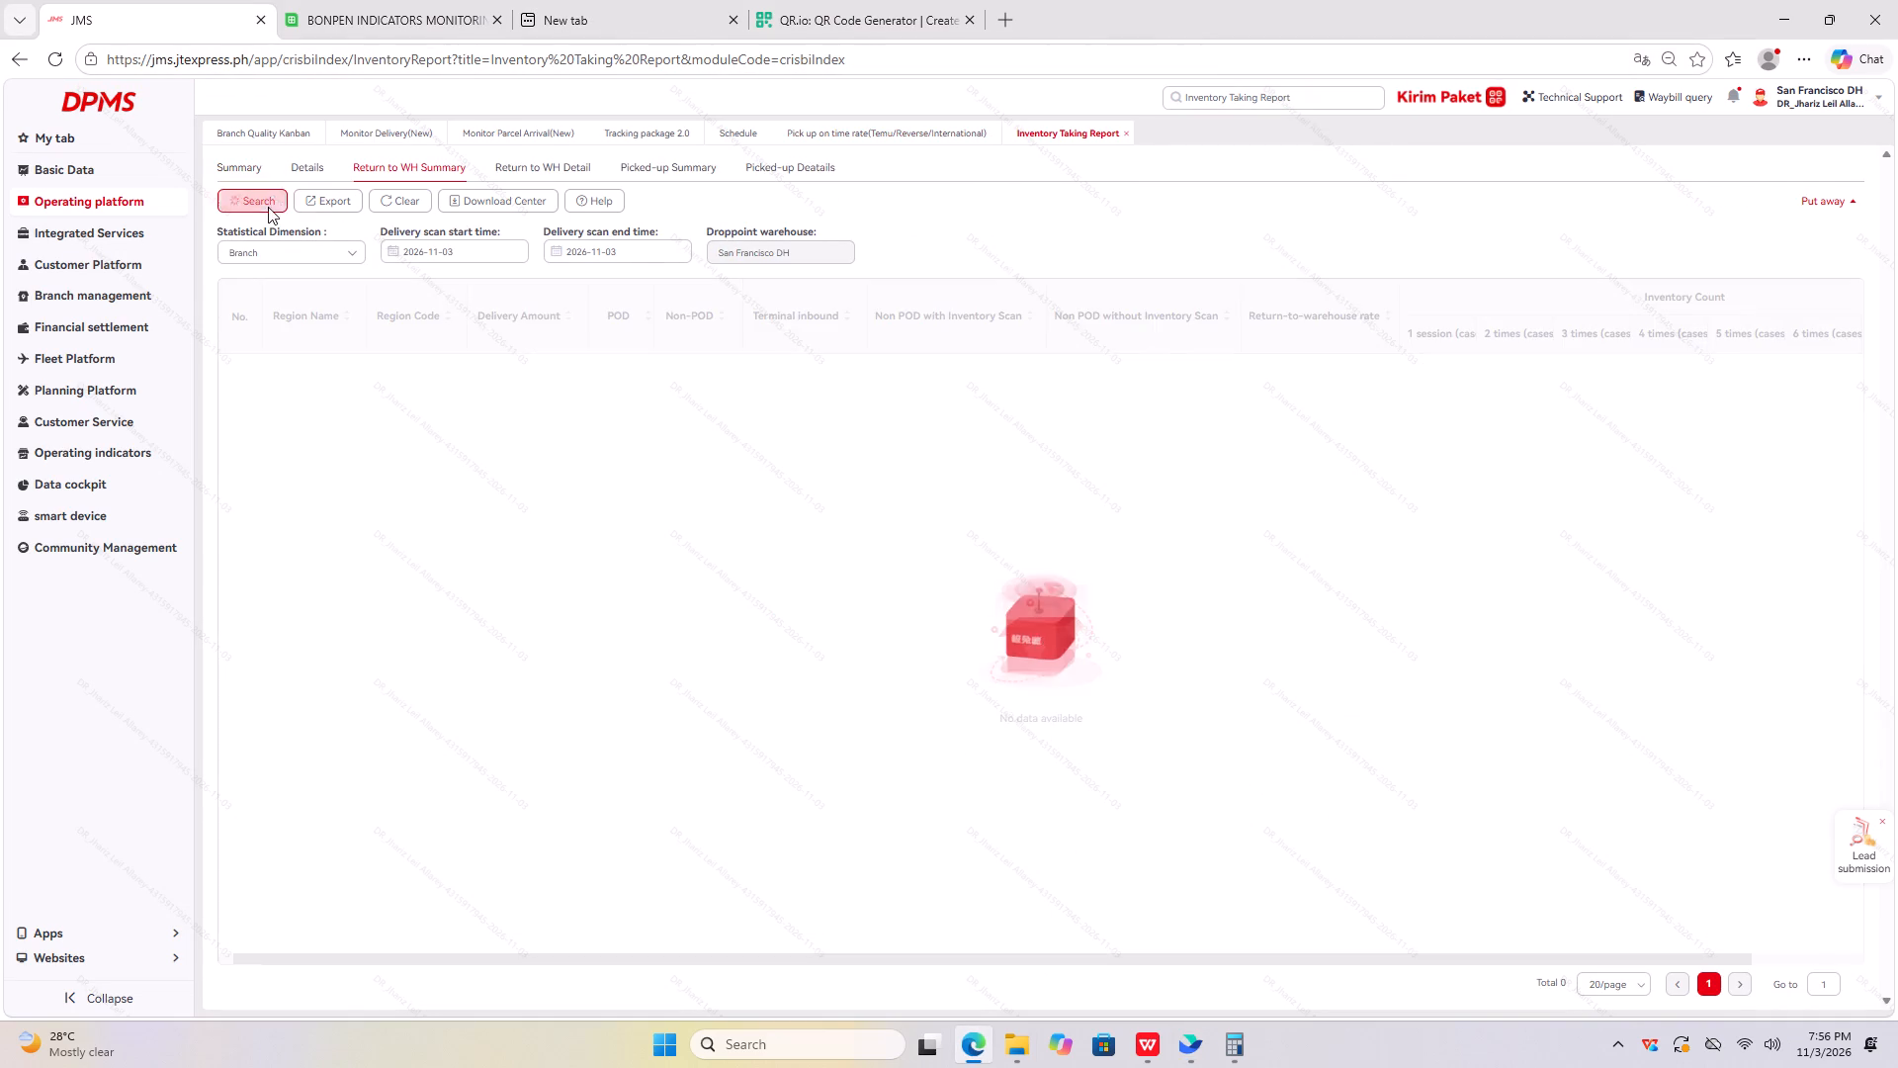
drag(939, 926, 1609, 857)
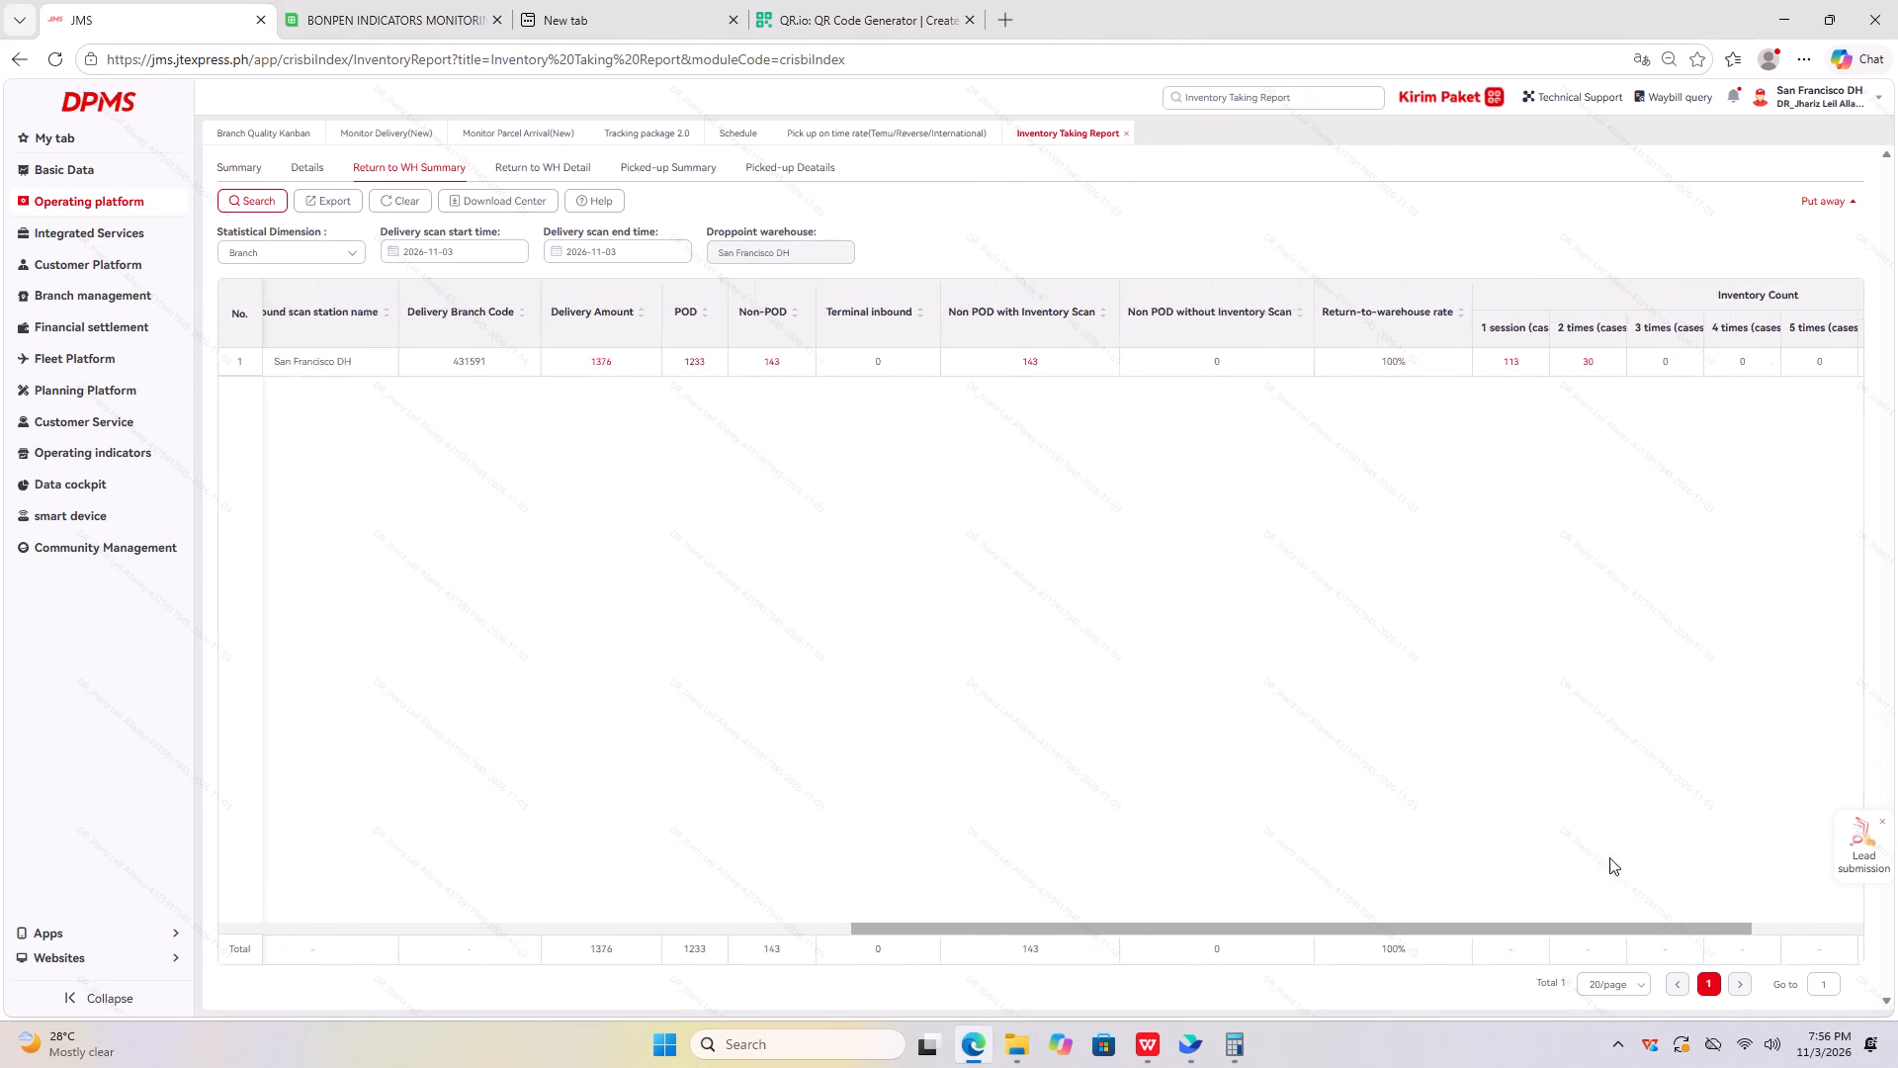
drag(1609, 857, 1749, 840)
Copy a window screenshot with a red rectangle around the Return-to-warehouse rate and the first two Inventory Count columns.
key(ctrl+shift+a)
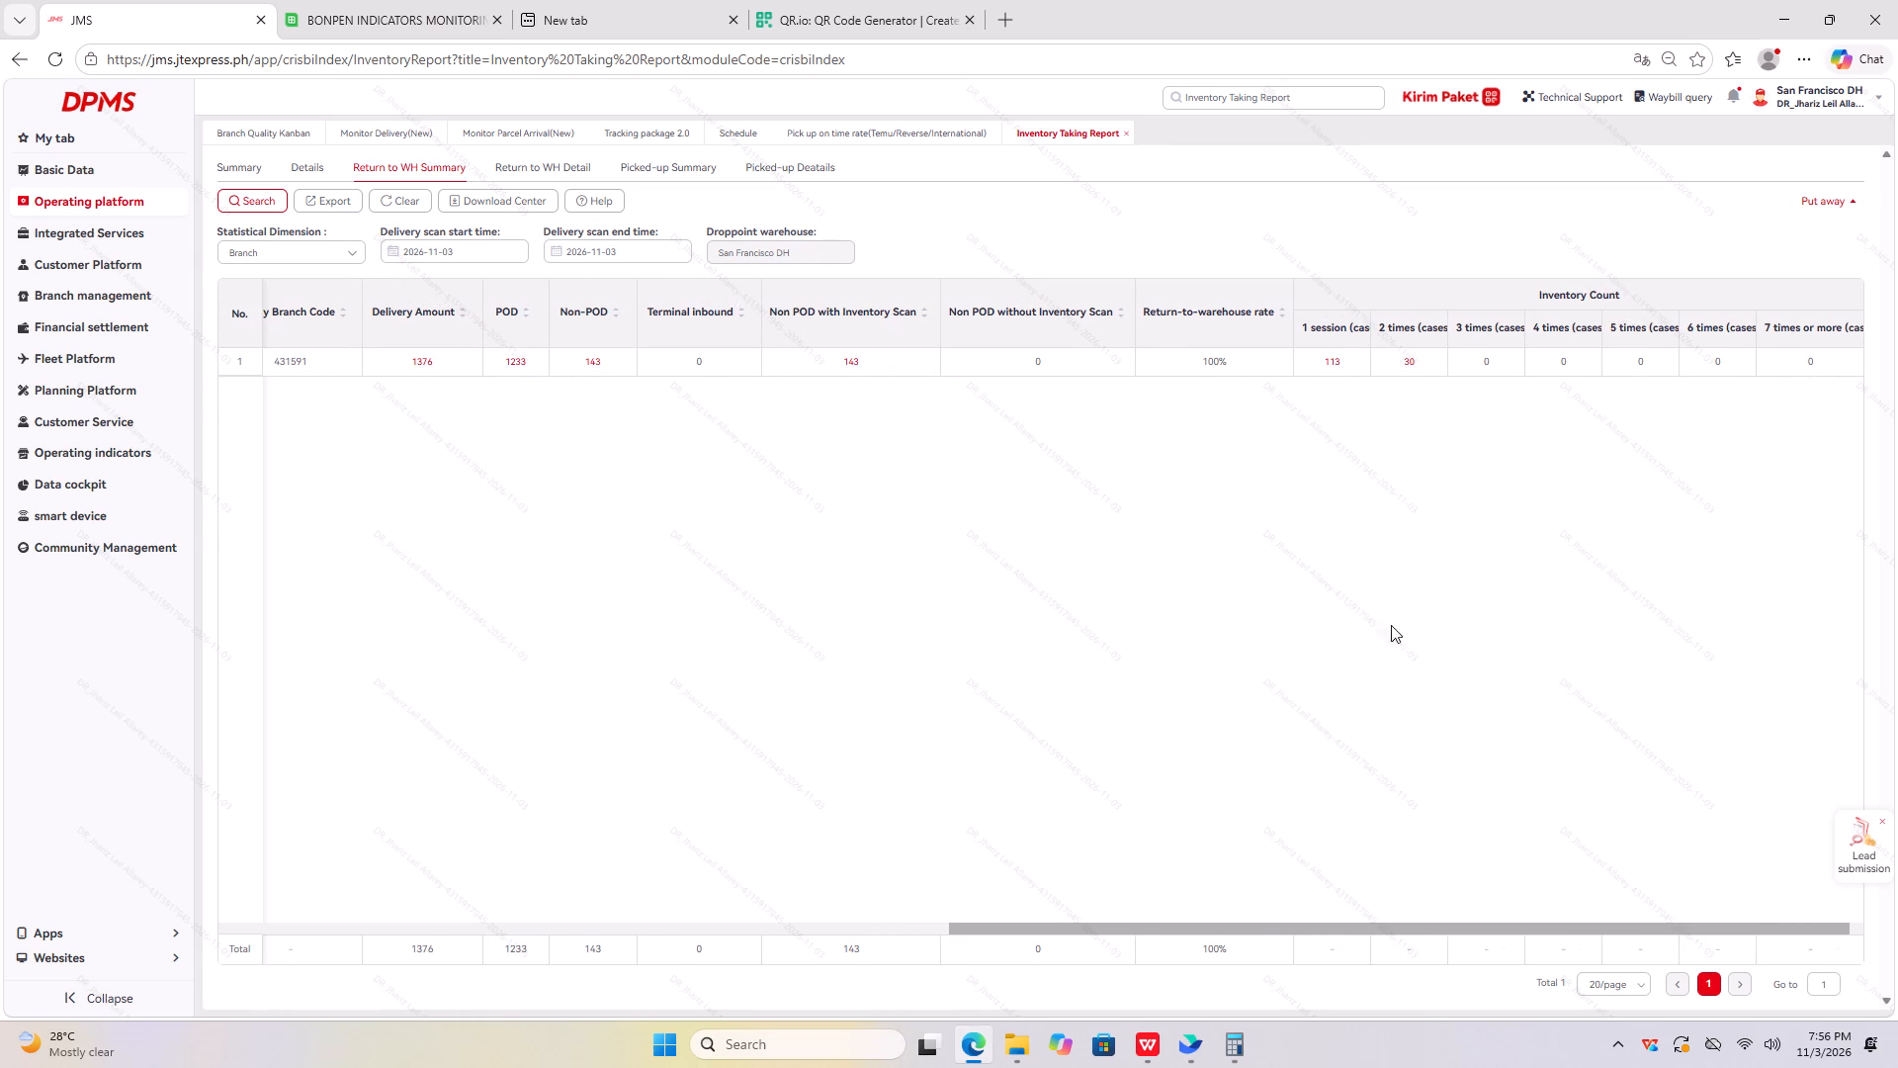
click(1319, 506)
click(1111, 50)
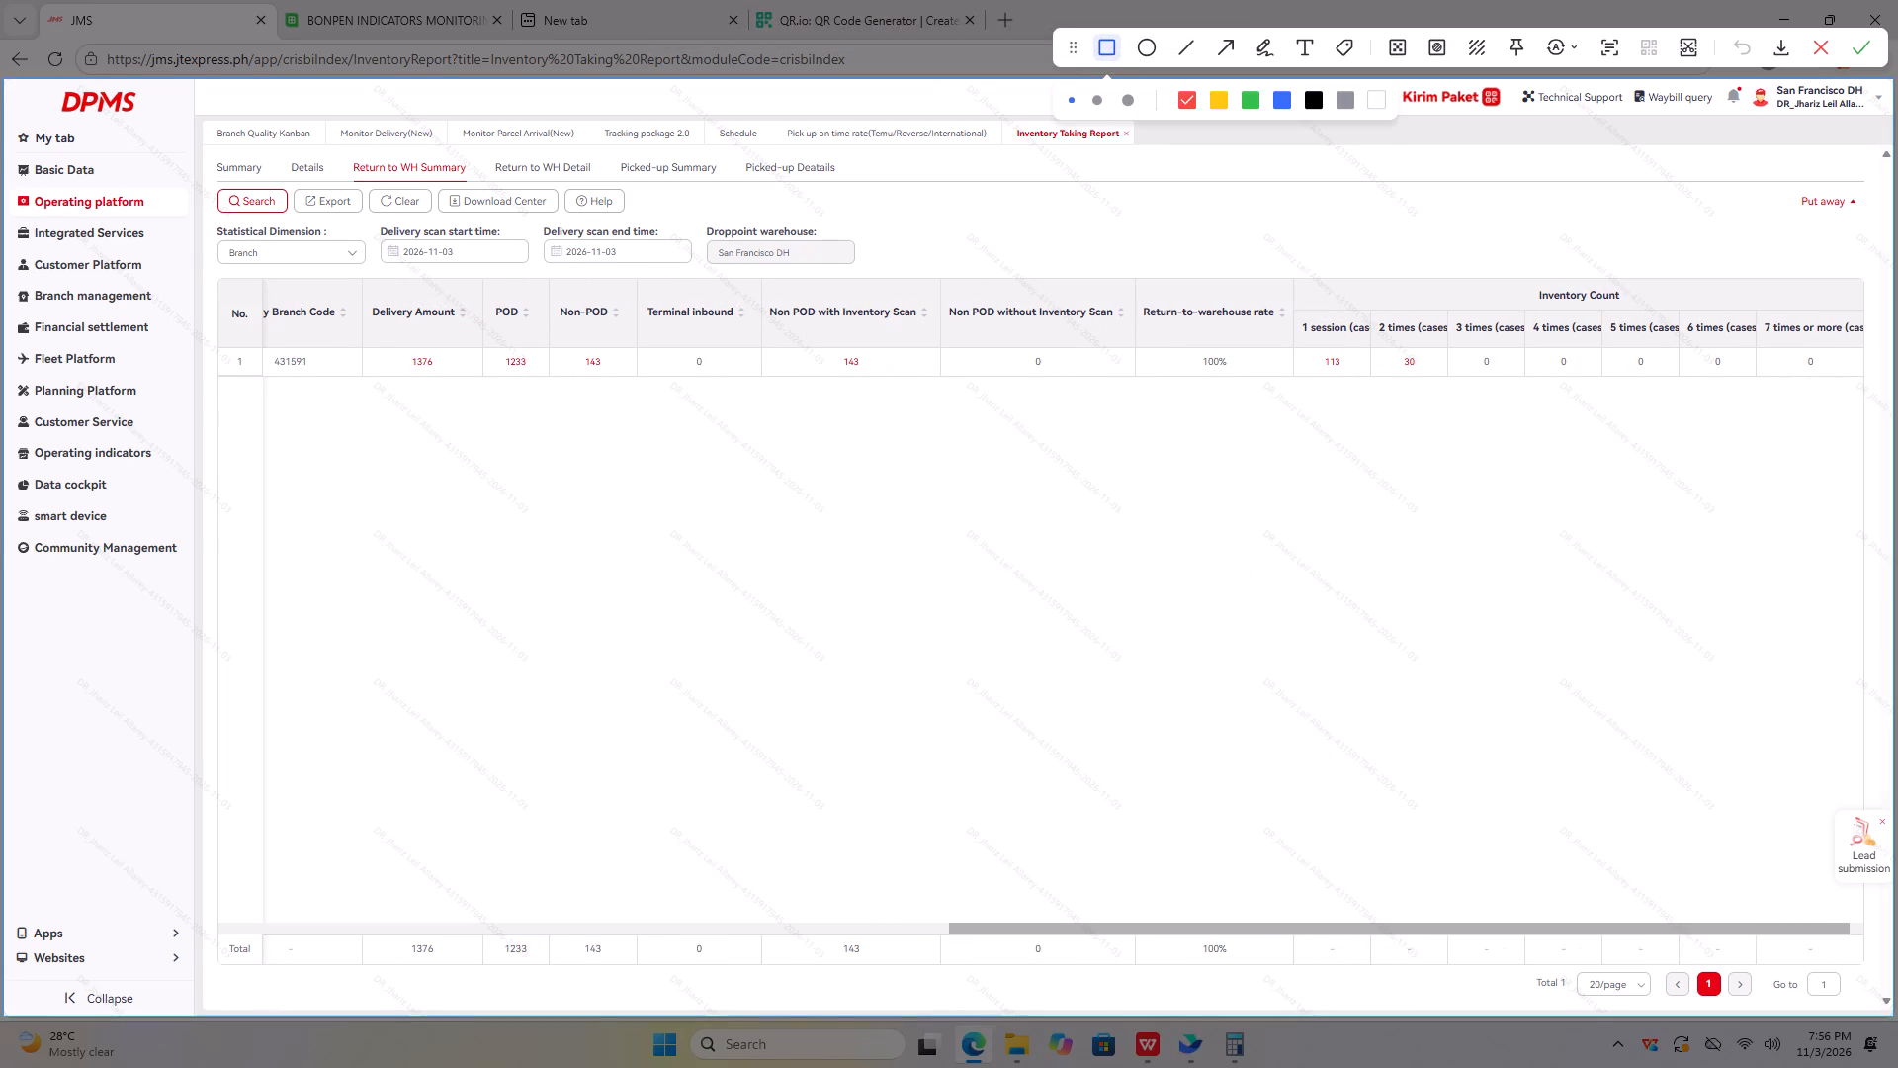
drag(1113, 265, 1466, 427)
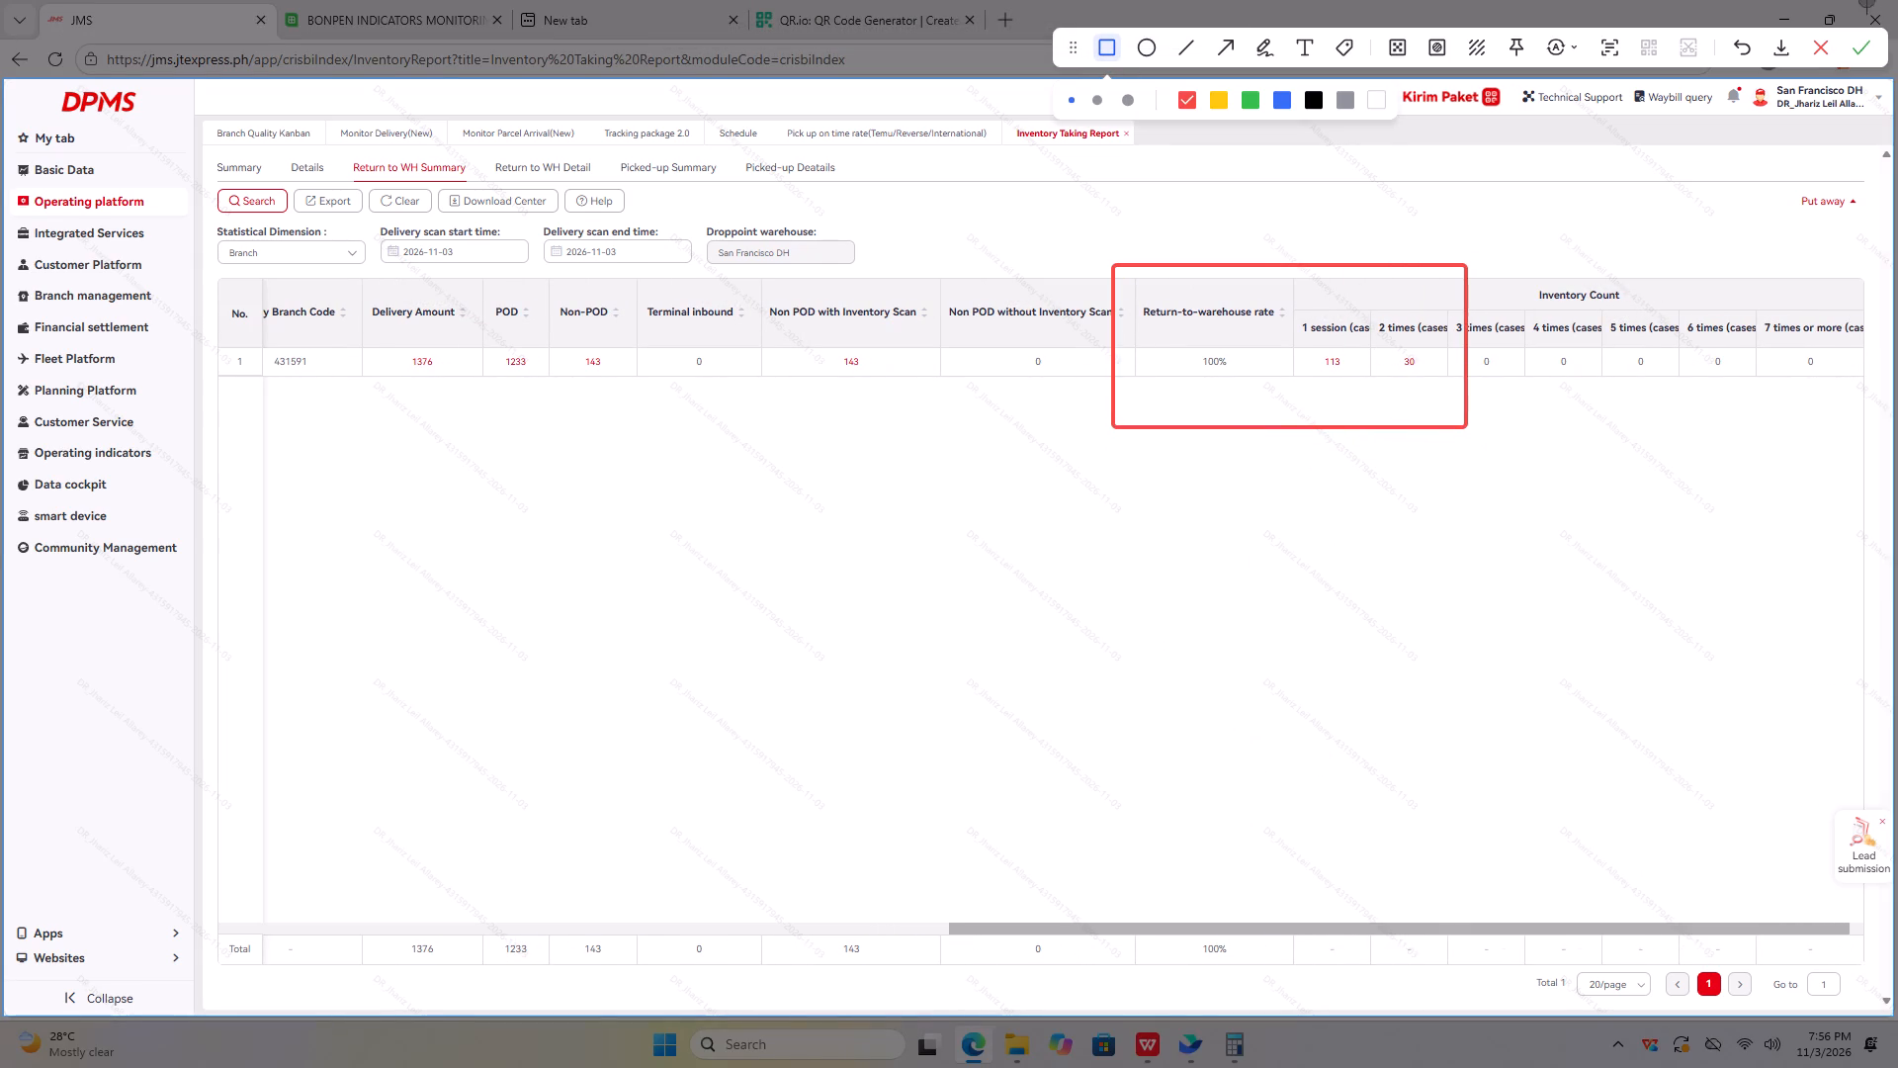
click(1860, 46)
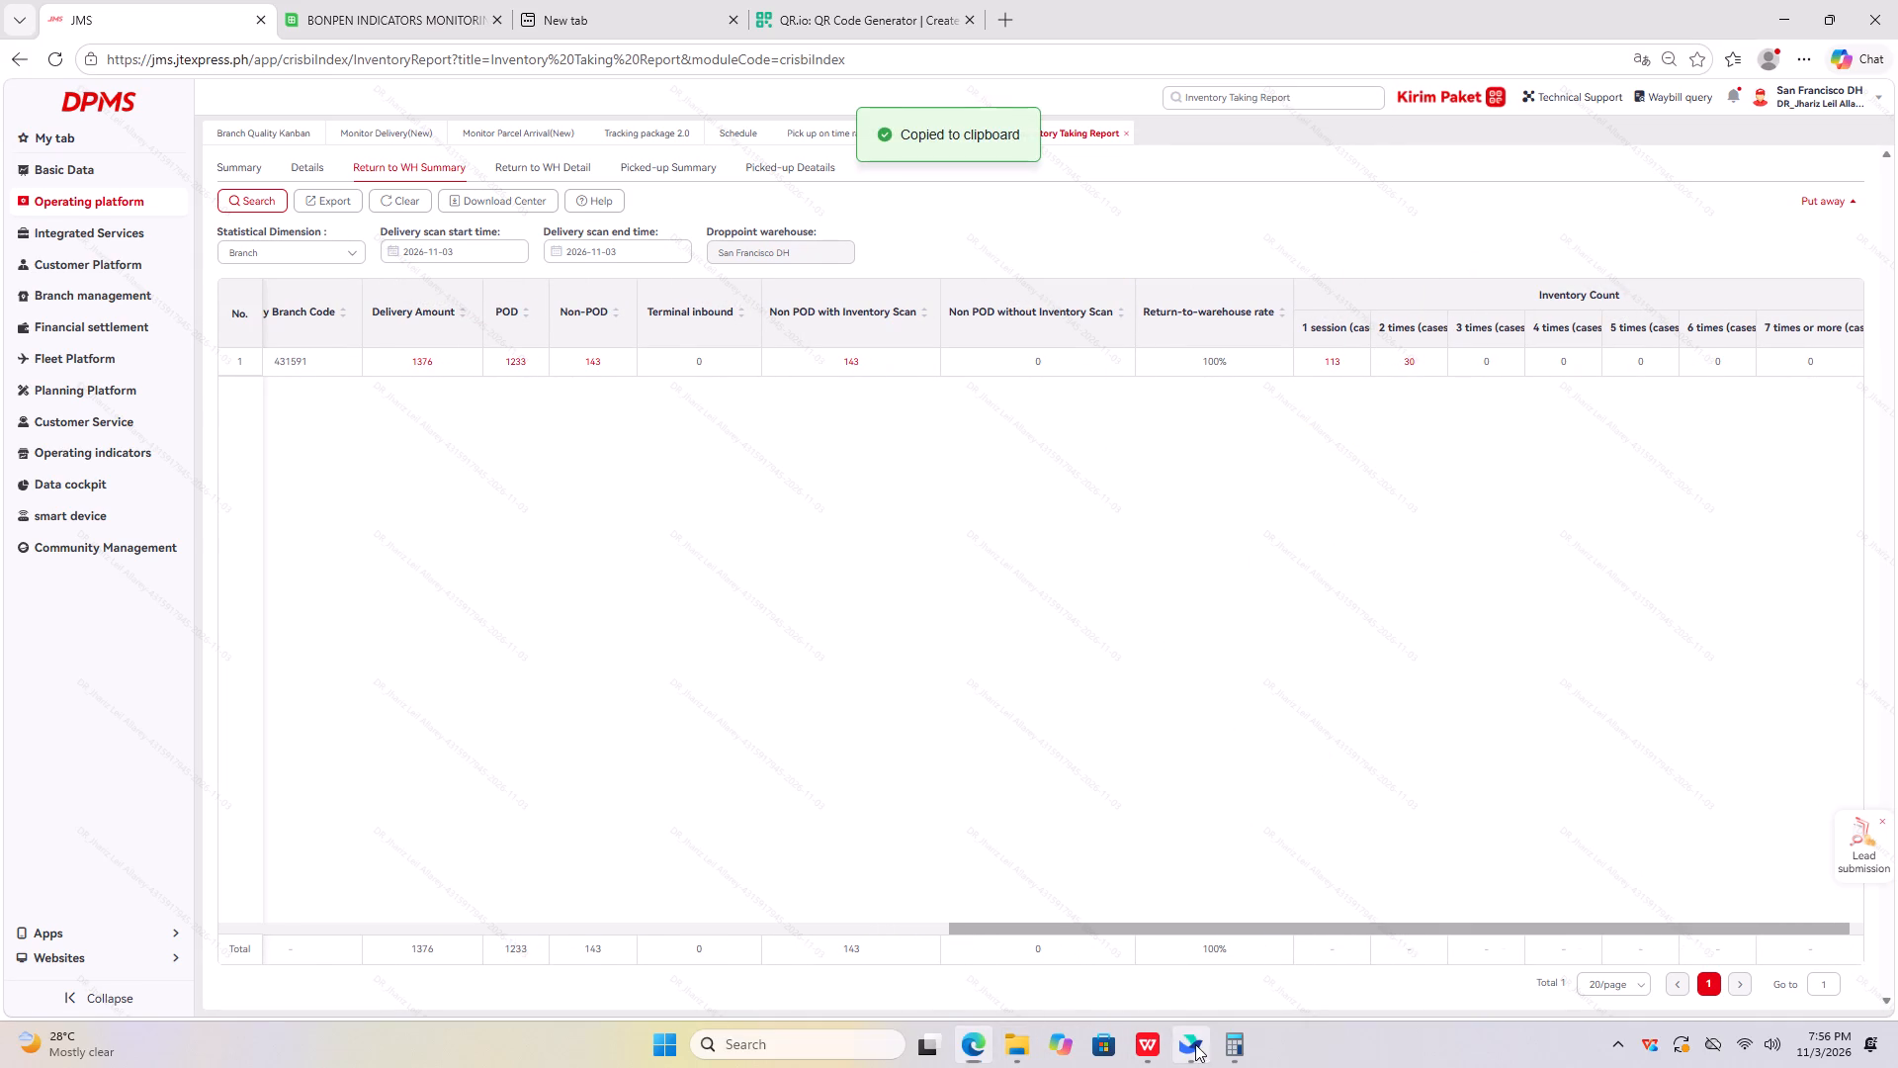
Send the copied return-to-warehouse screenshot in the same Feishu direct chat.
click(1195, 1044)
key(ctrl+v)
key(Return)
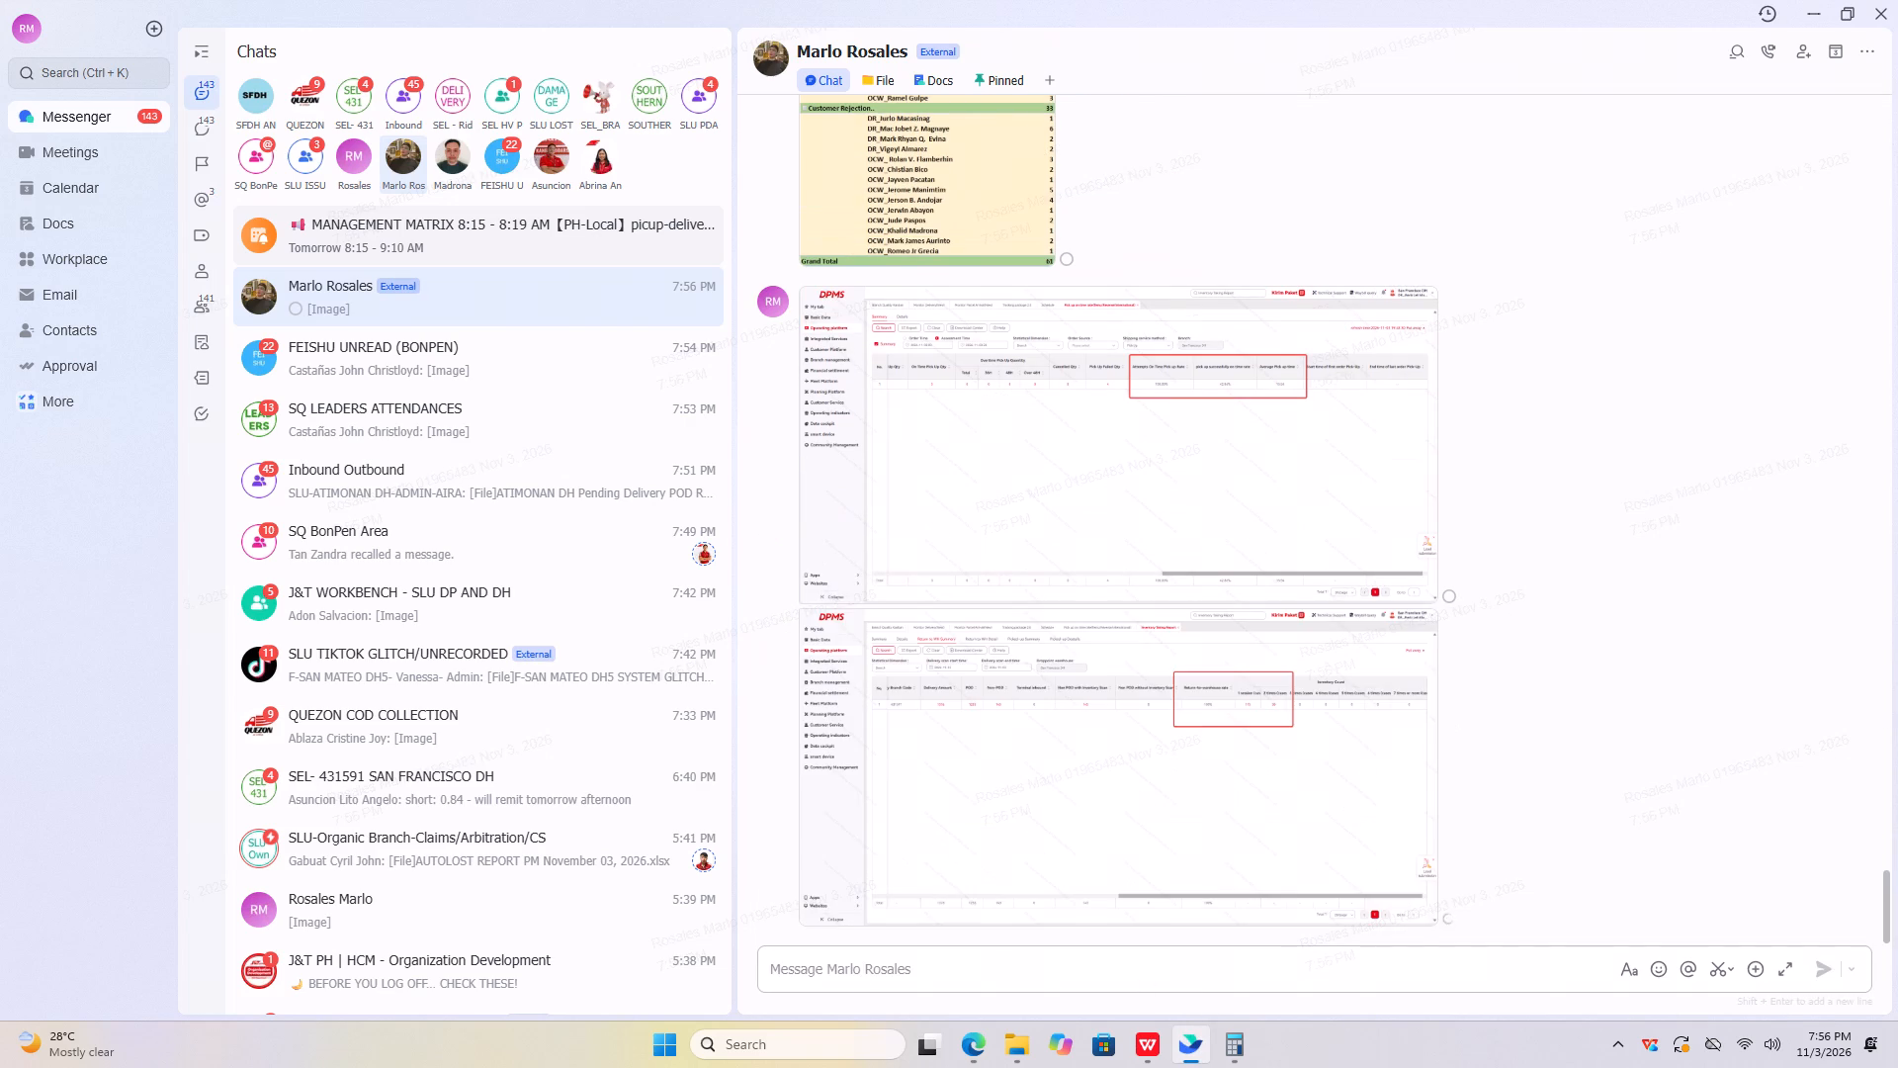
In Edge, check the November 3 column of the San Francisco DH sheet in the BONPEN Indicators Monitoring Report, and return to JMS.
click(972, 1041)
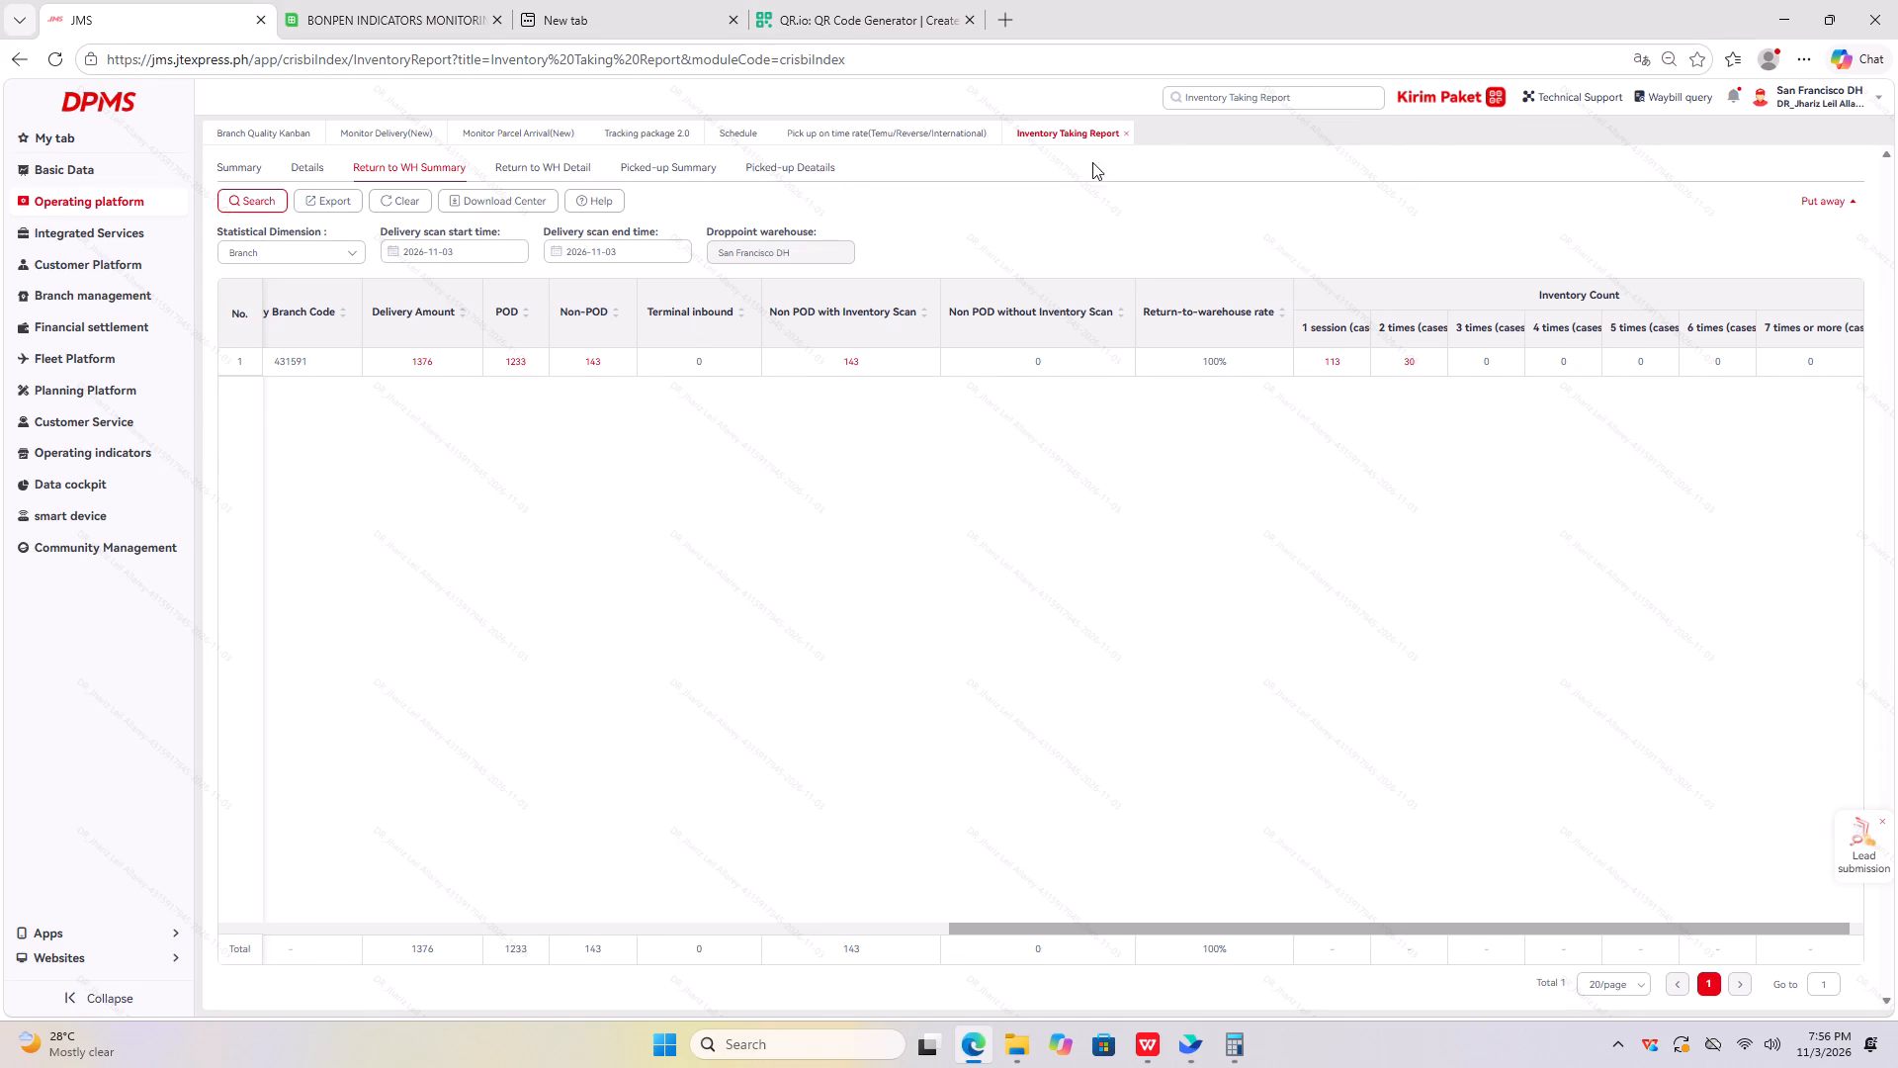
click(419, 14)
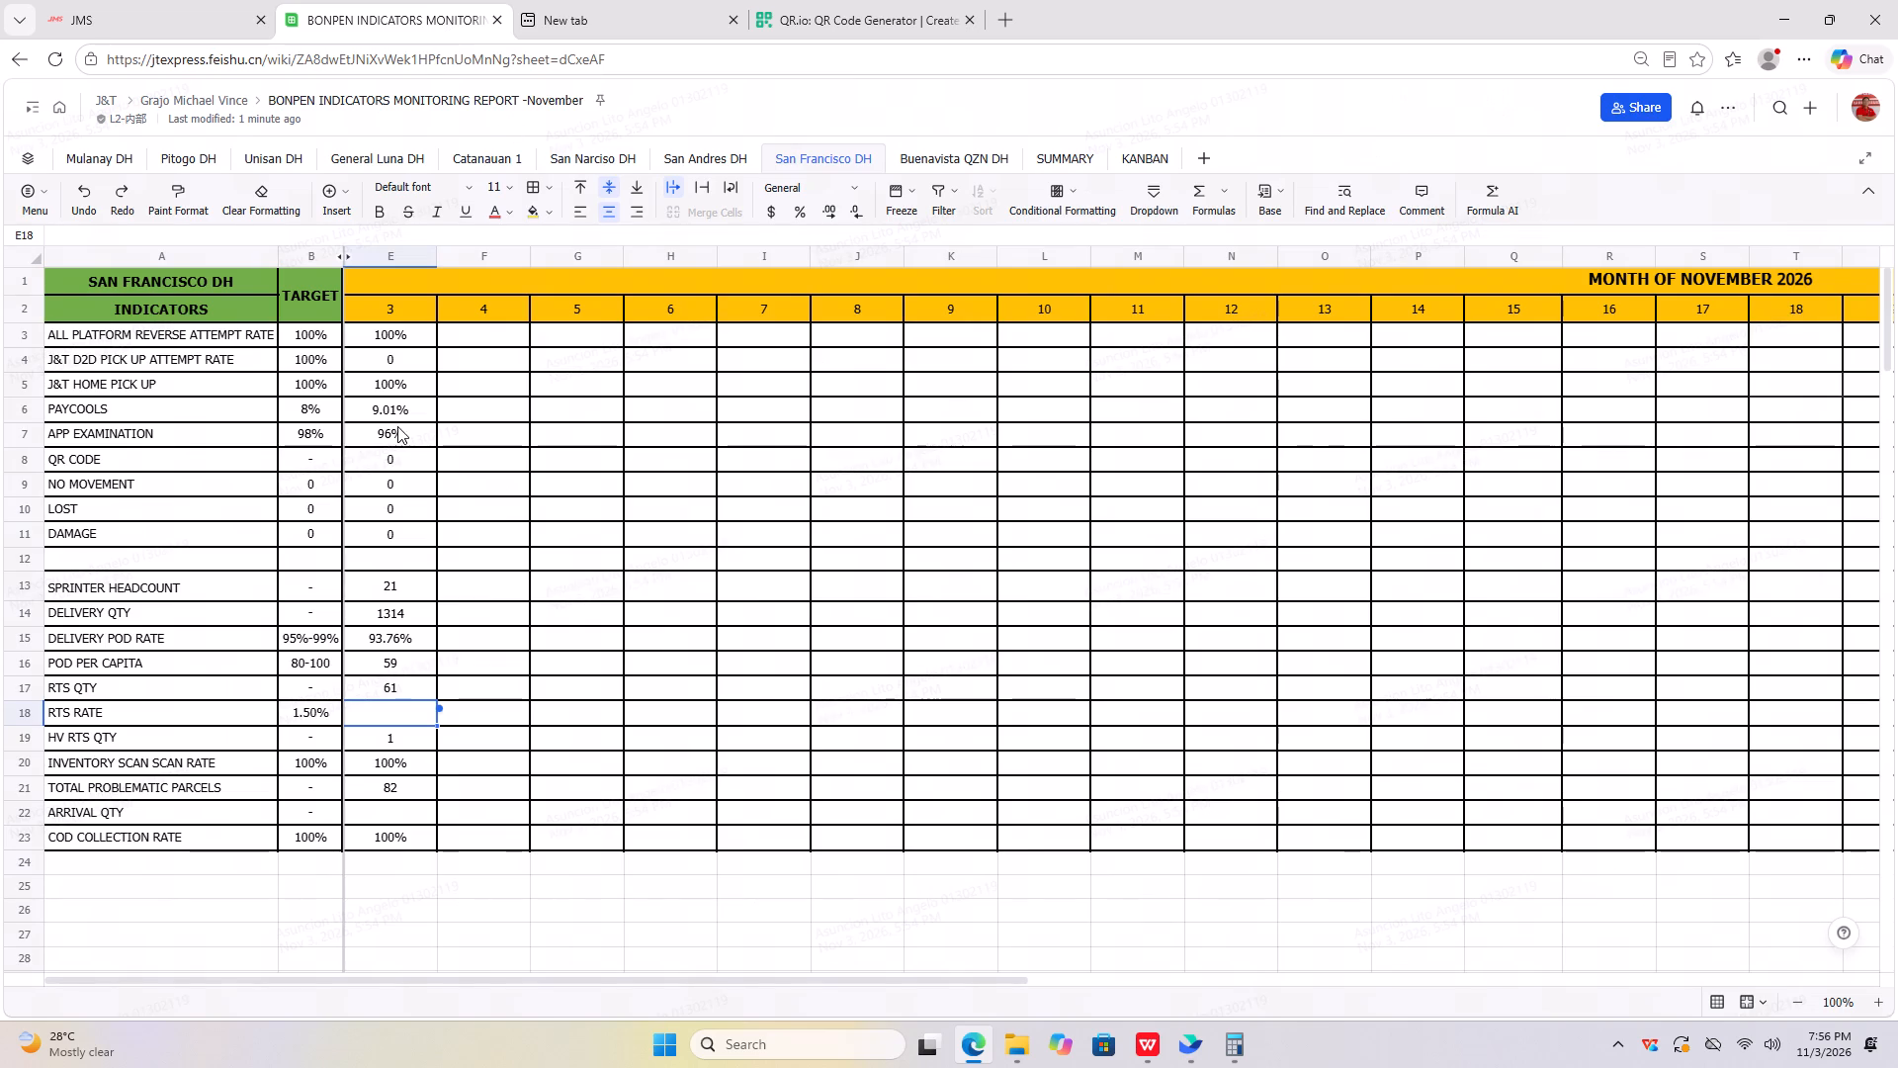
click(645, 655)
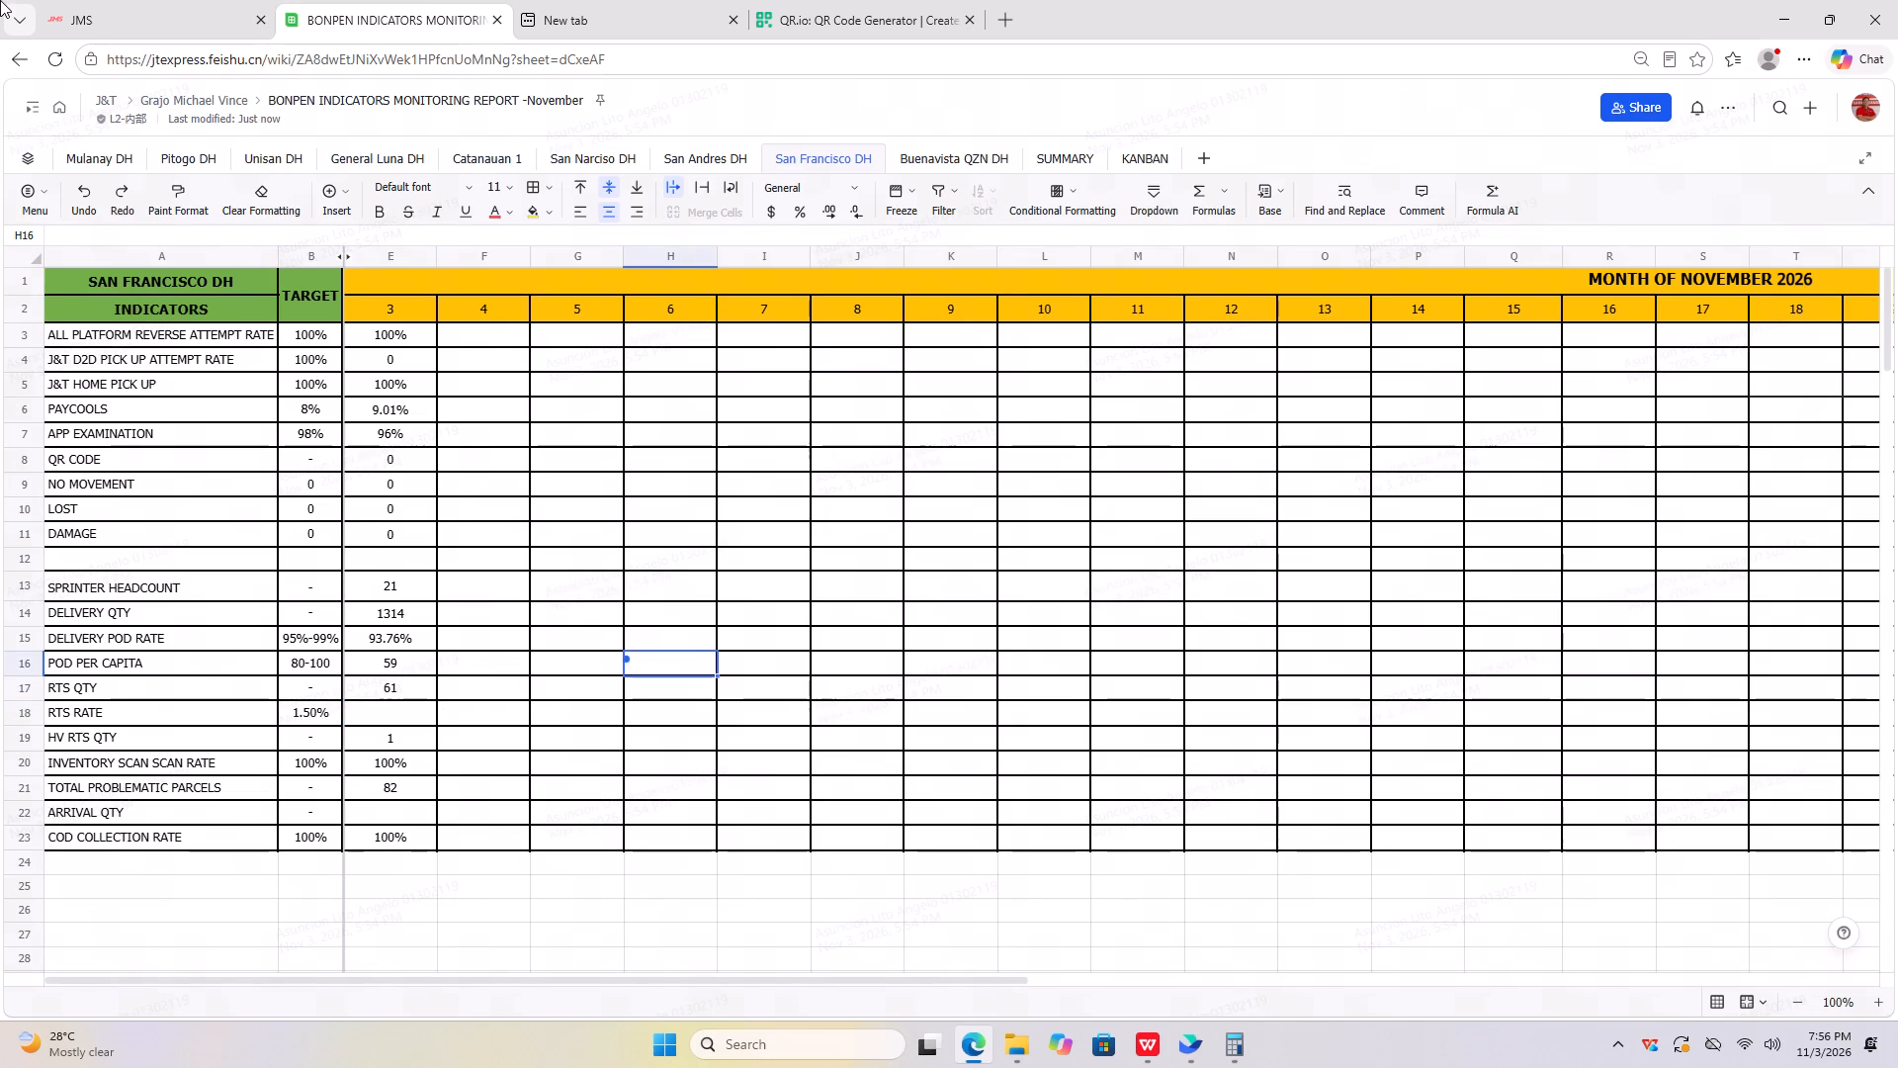
click(107, 8)
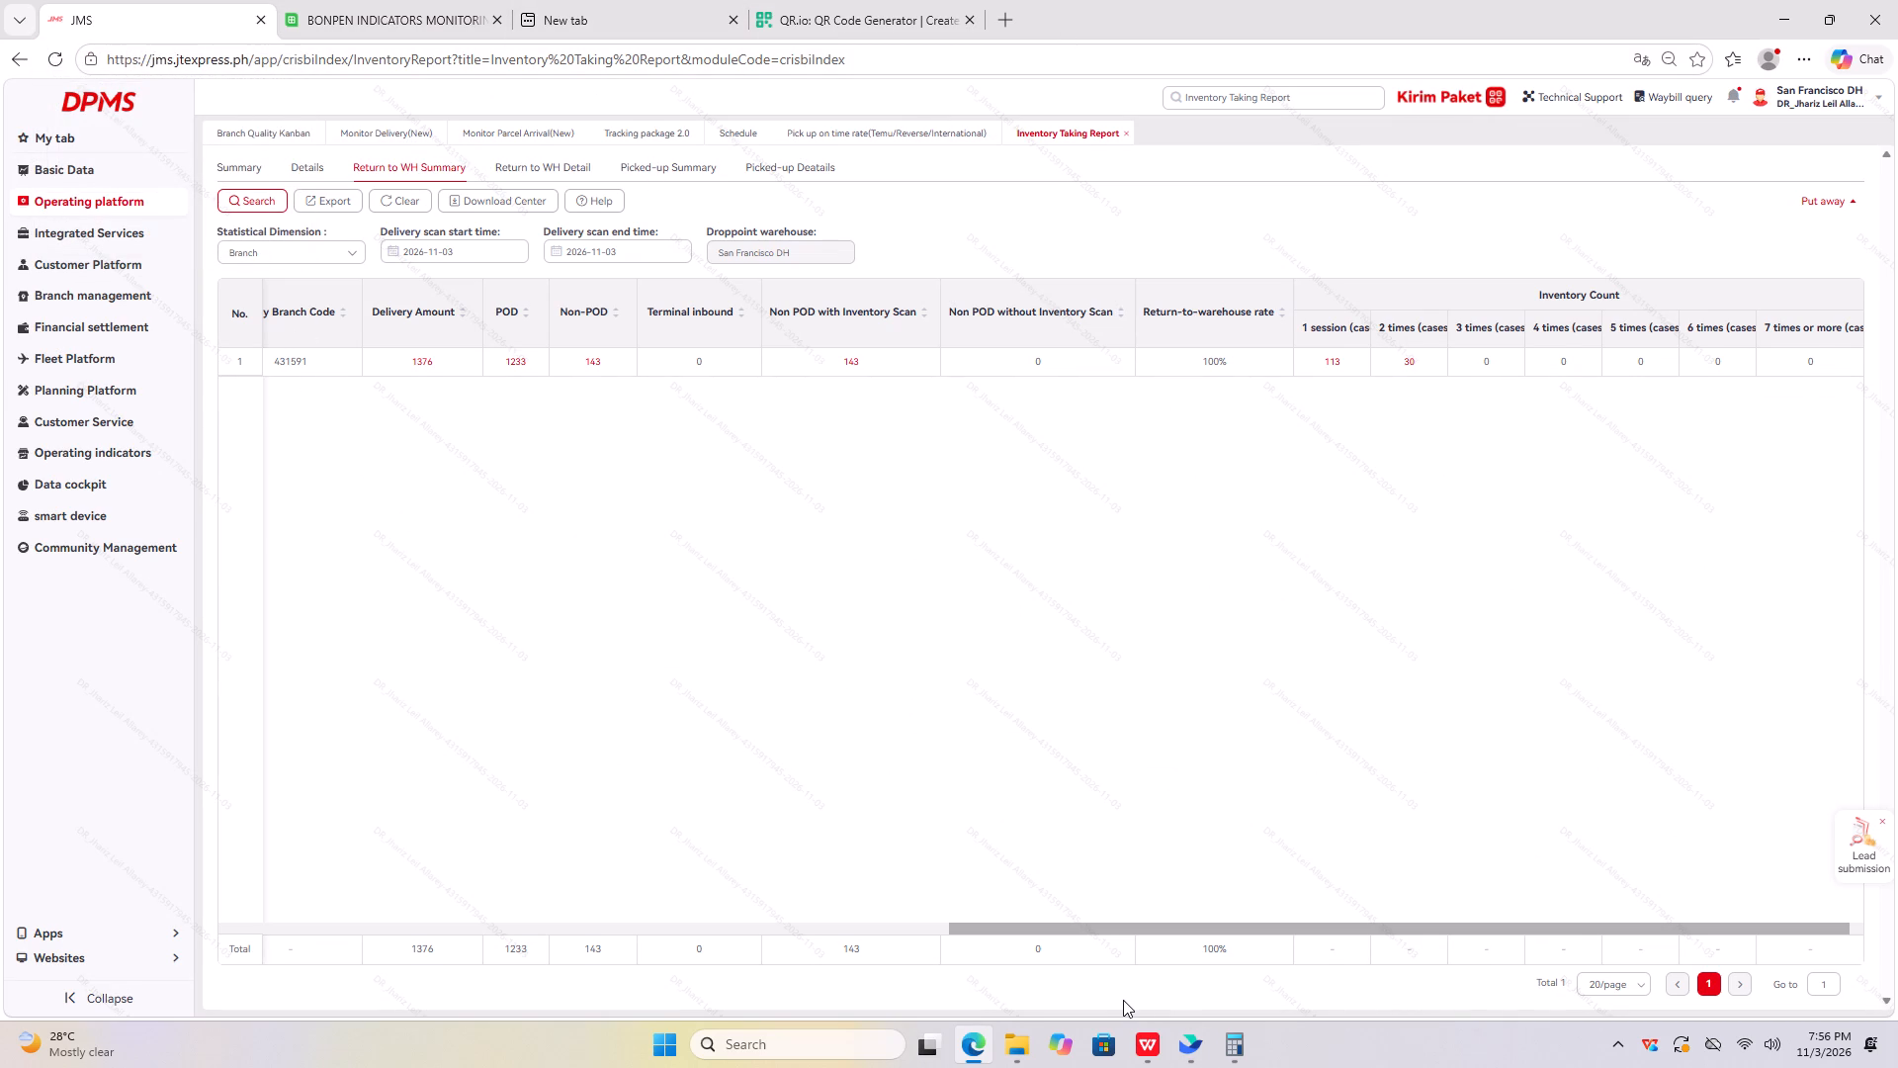
Switch to Feishu and review the delivery and customer-reason report images already sent in the chat.
click(972, 1043)
scroll(987, 764, down, 6)
scroll(1032, 806, up, 6)
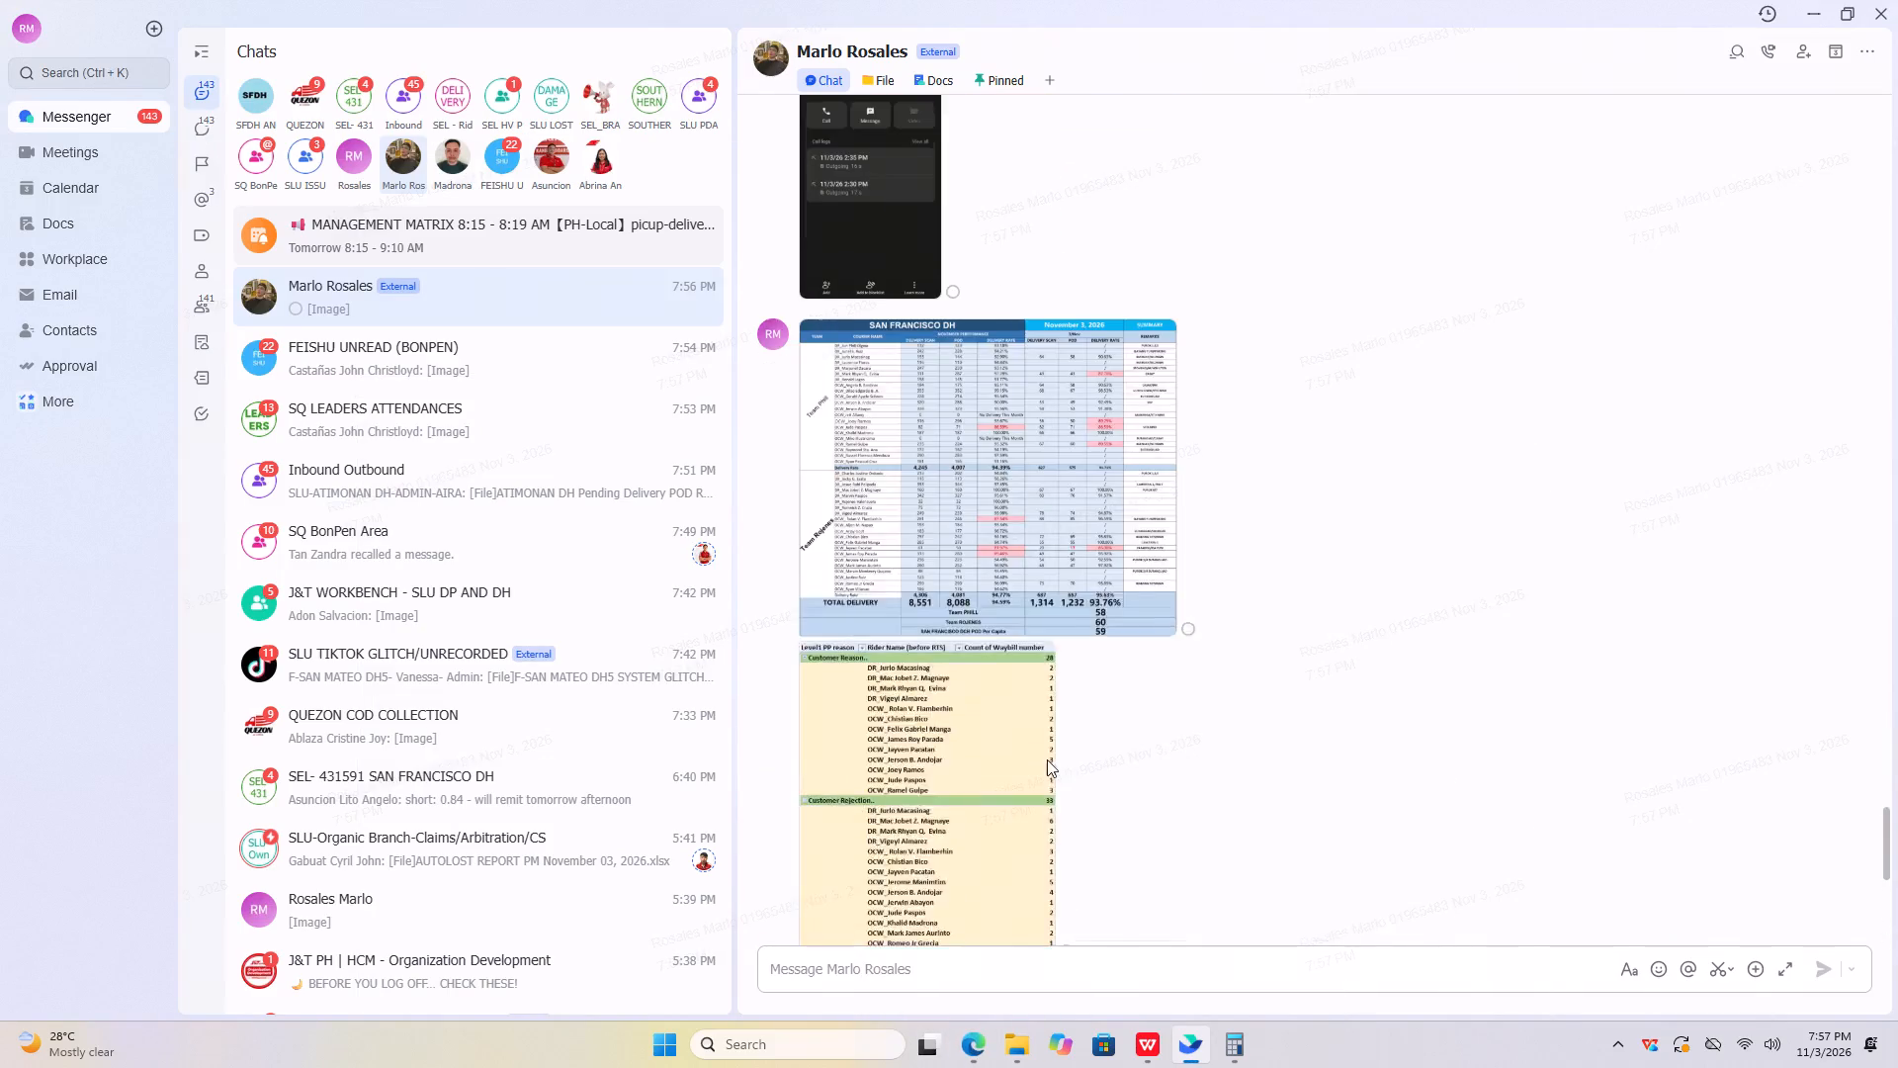
scroll(1047, 759, up, 5)
scroll(918, 600, down, 12)
scroll(923, 474, up, 4)
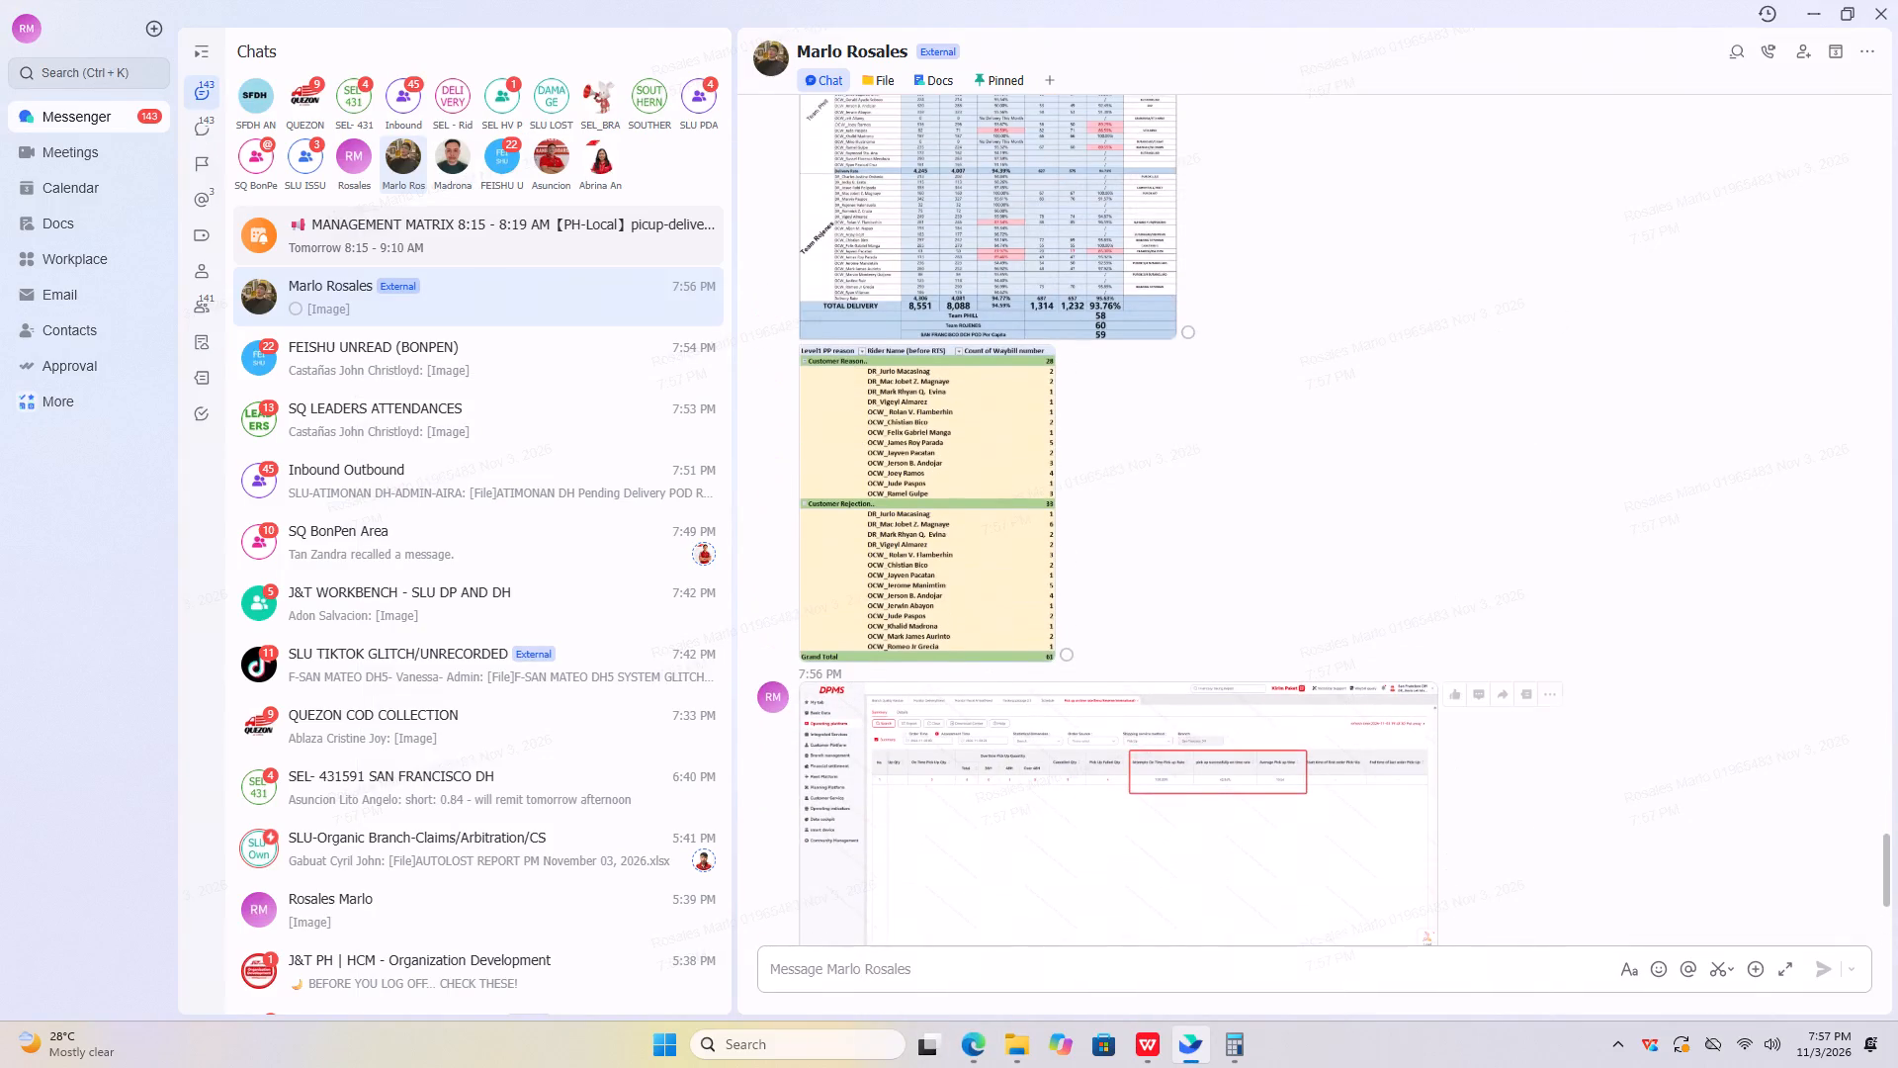
Return to Edge and close the empty New tab page.
click(971, 1046)
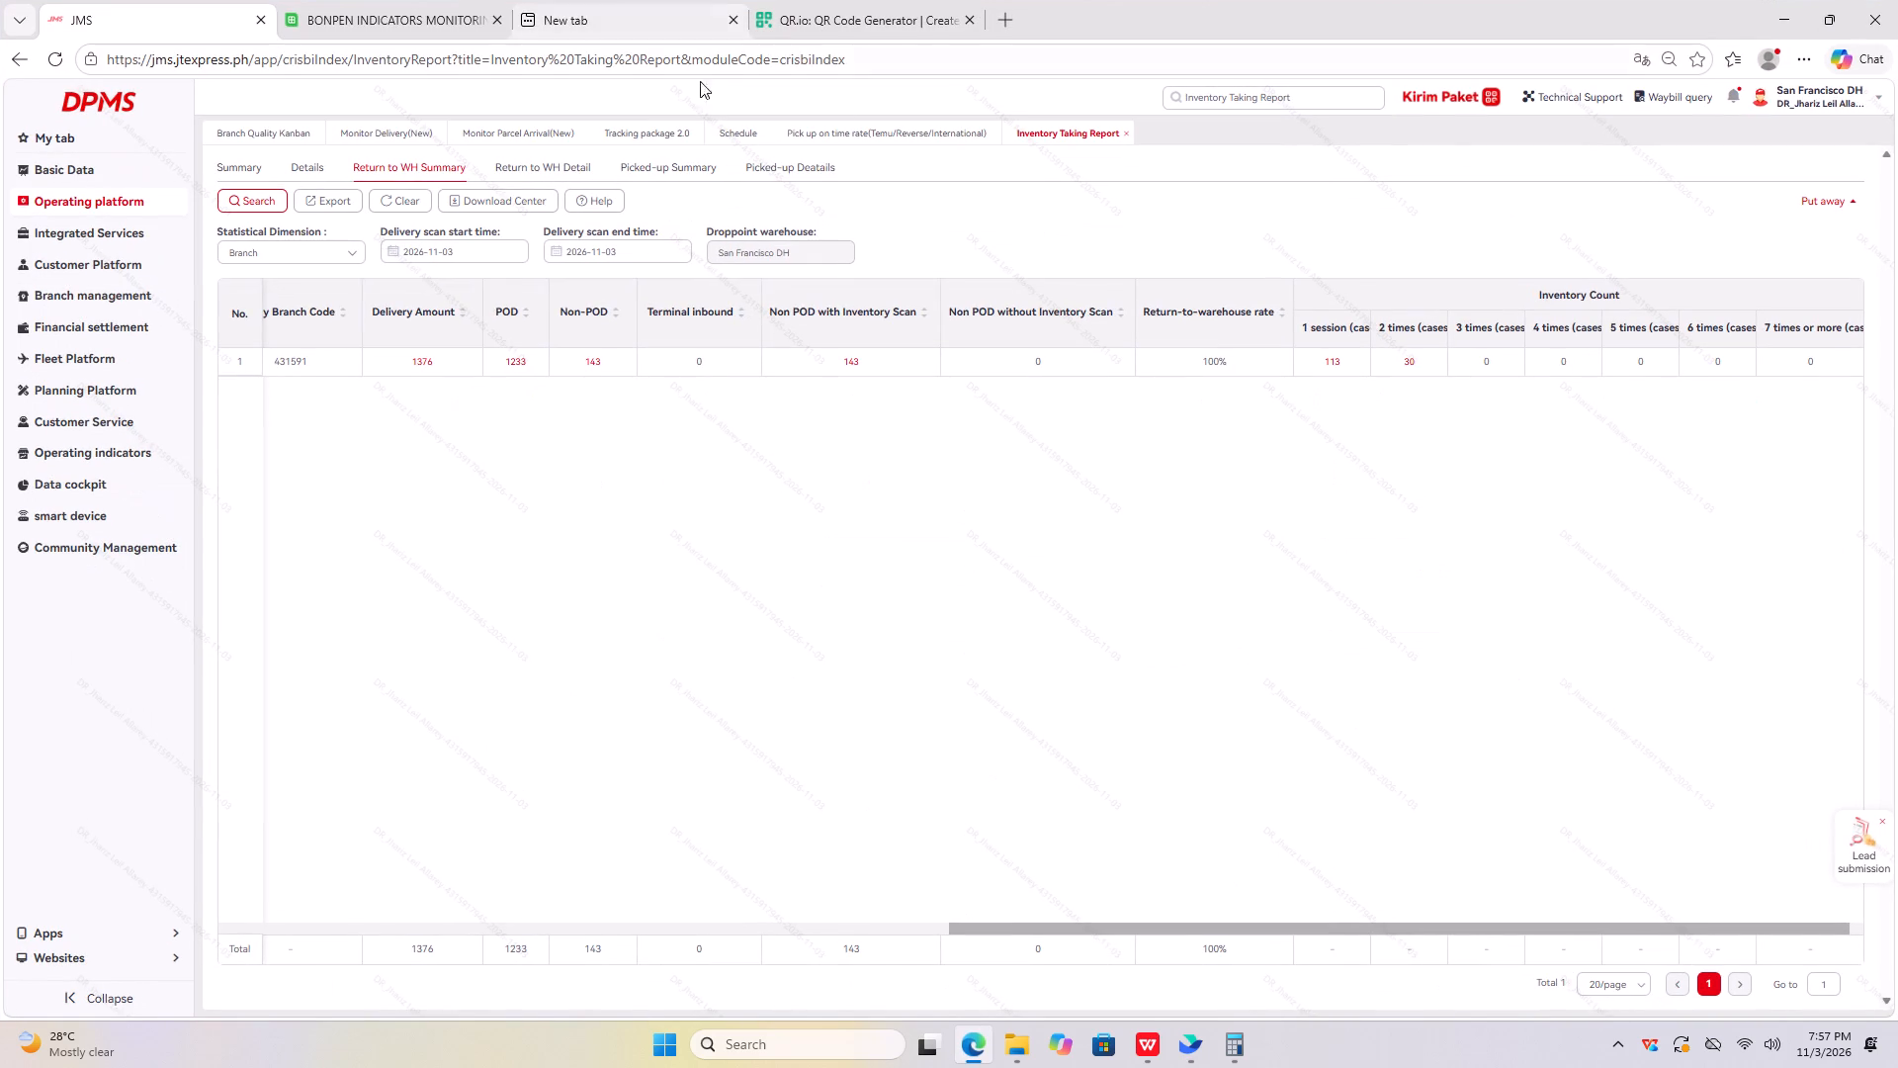
click(732, 22)
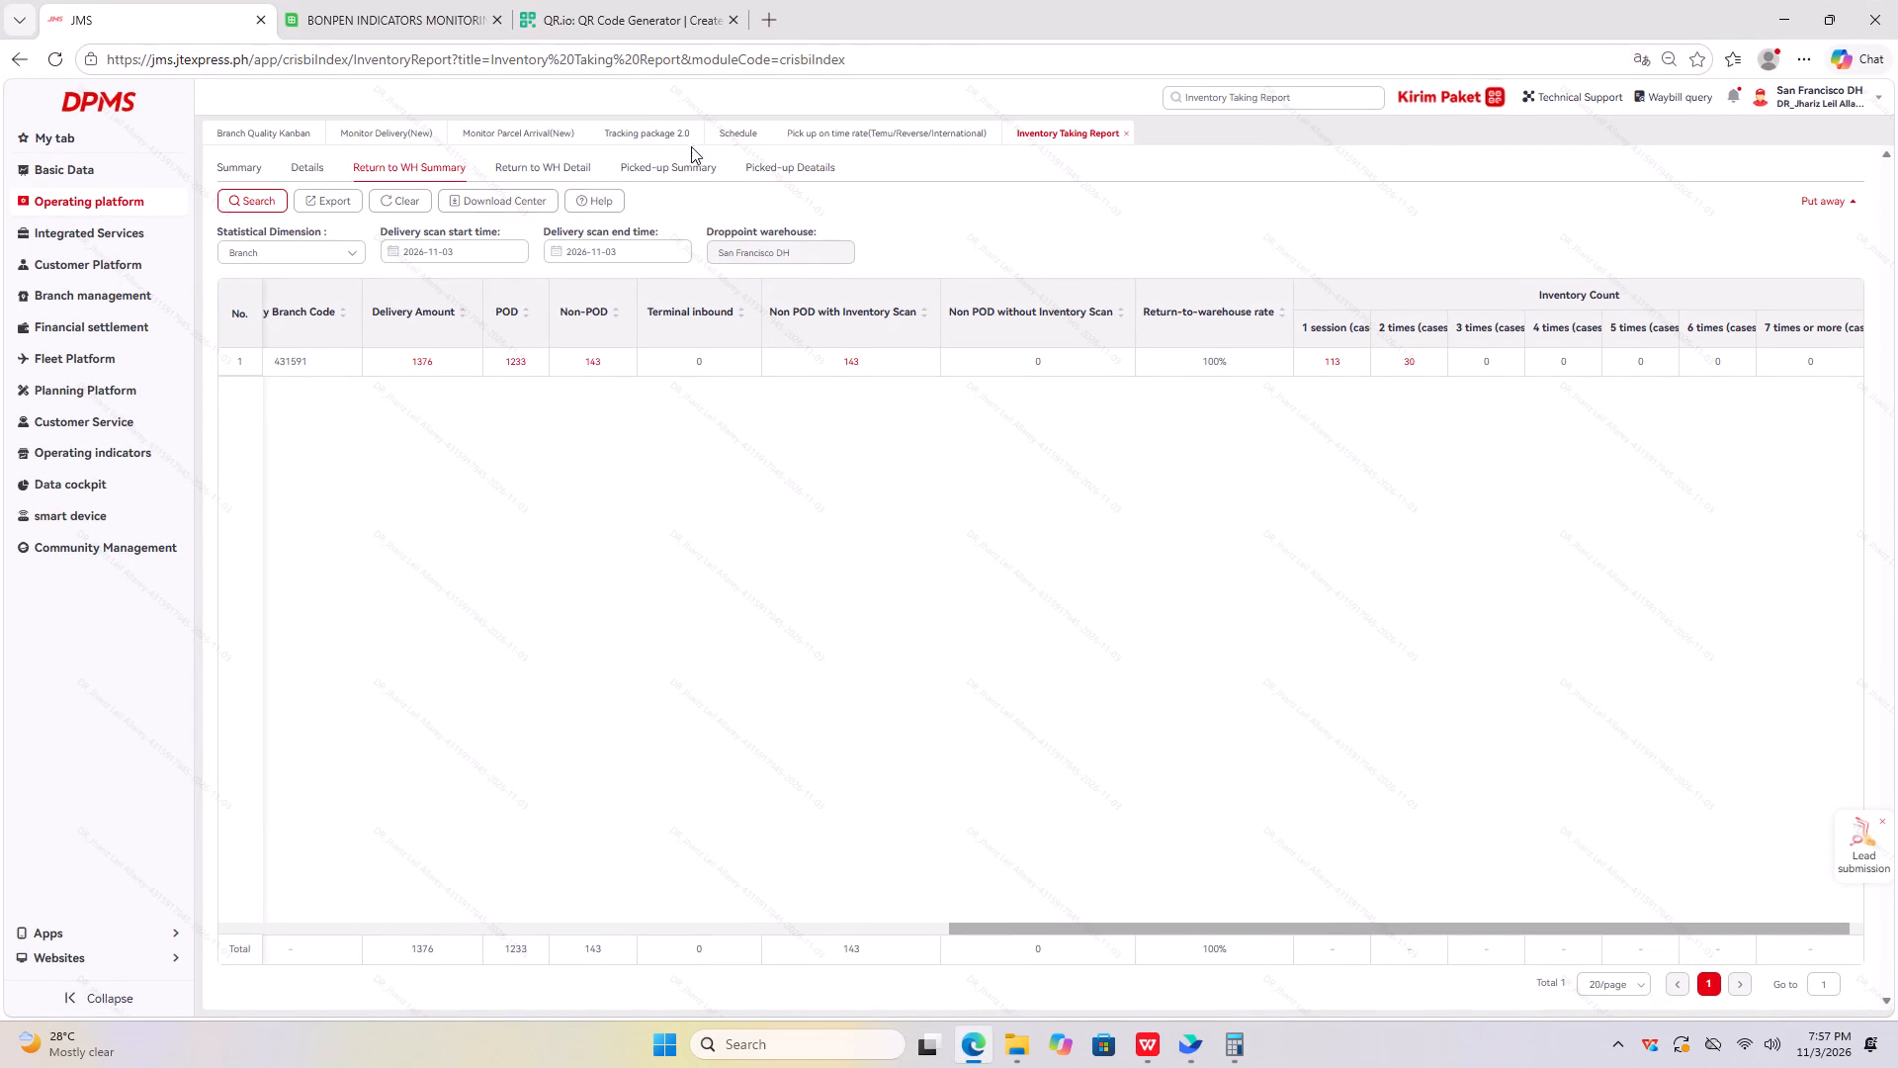
Refresh the Monitor Parcel Arrival(New) summary and examine San Francisco DH's should-arrive and arrived quantities, including the waybill details.
click(512, 134)
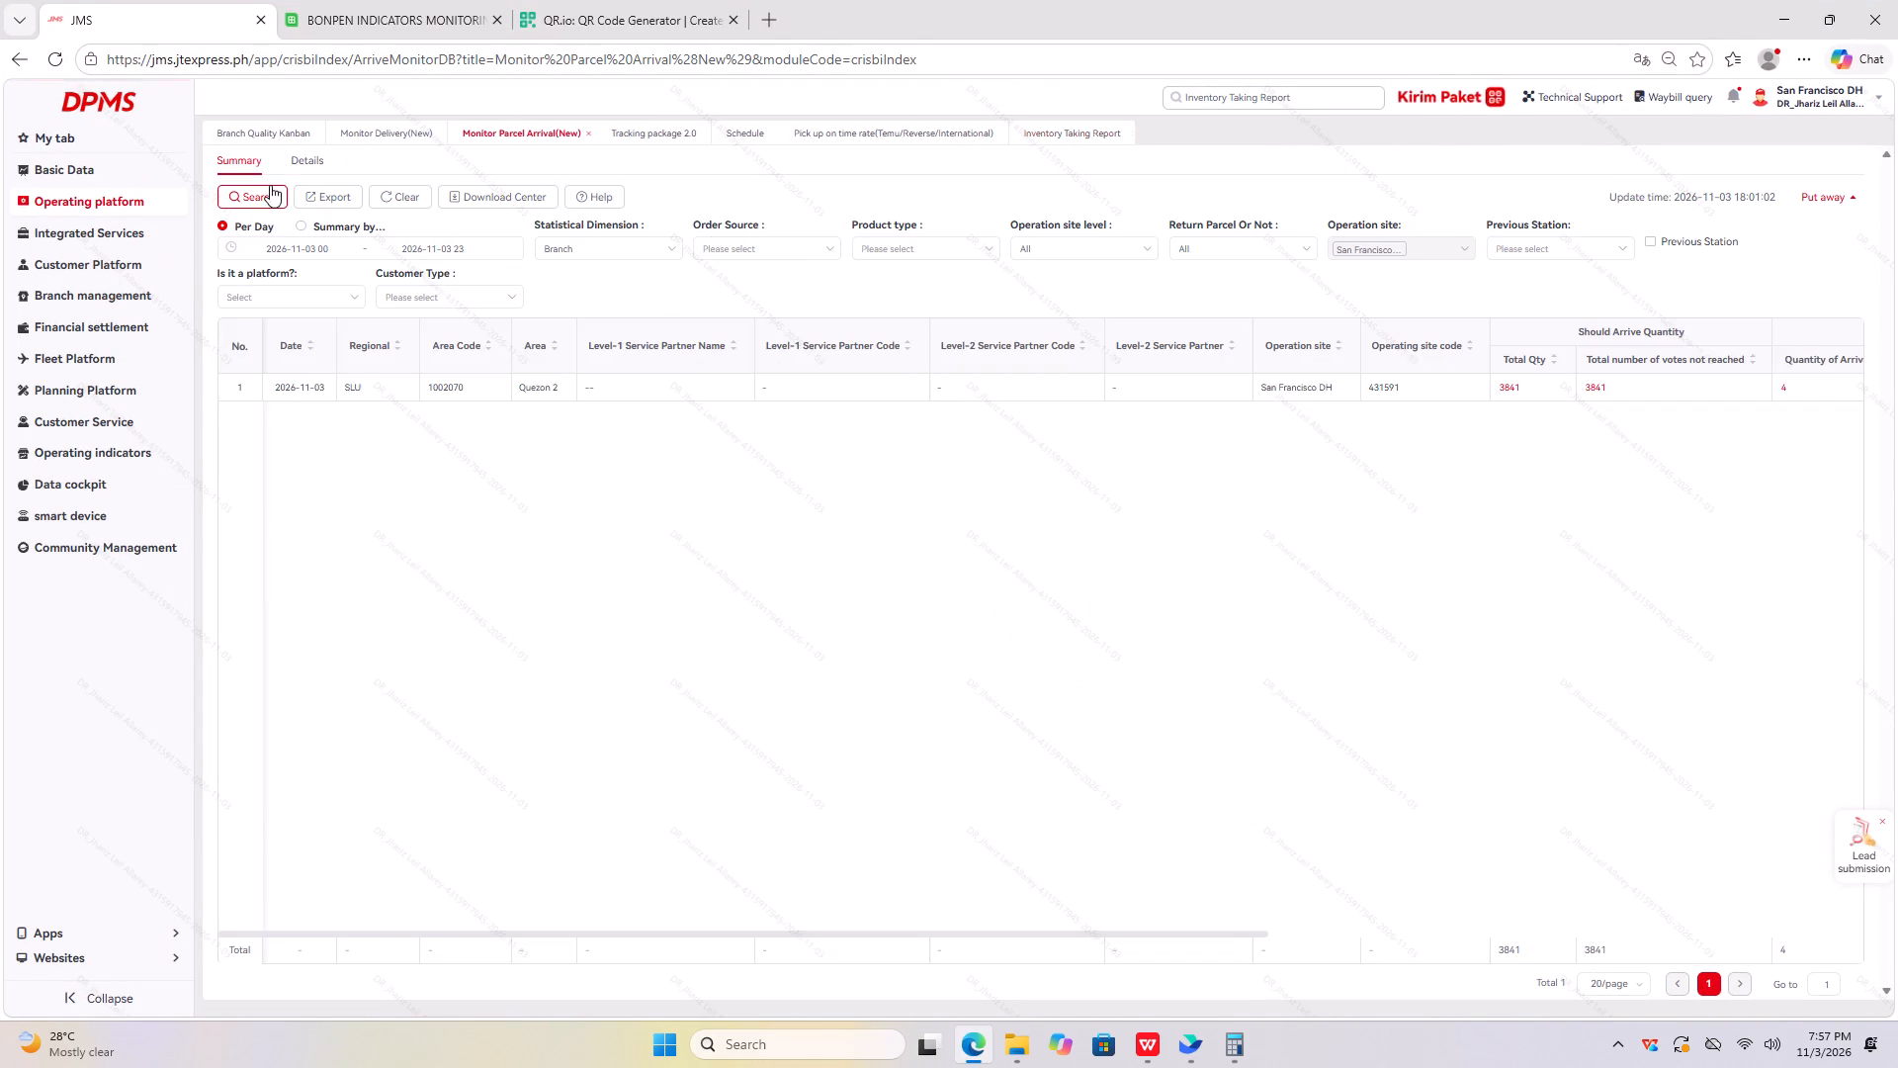
click(260, 198)
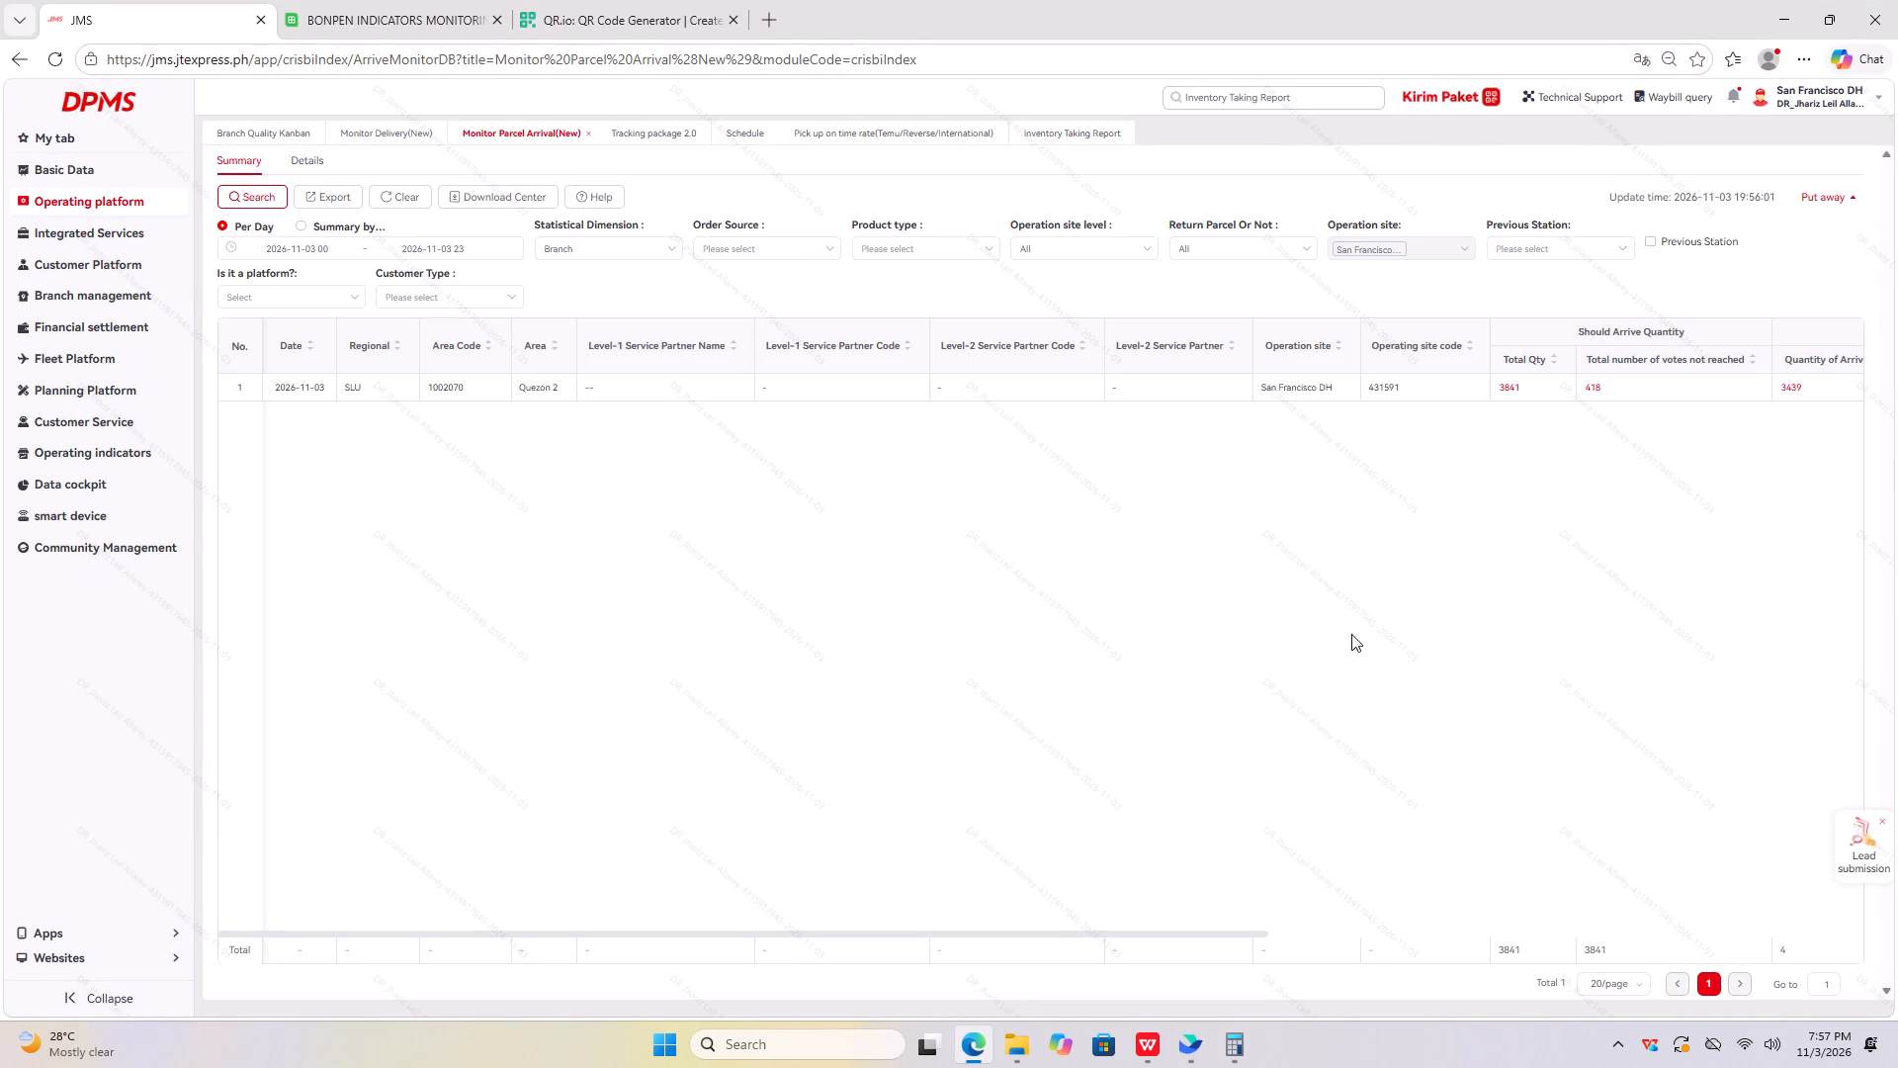
drag(771, 934, 893, 914)
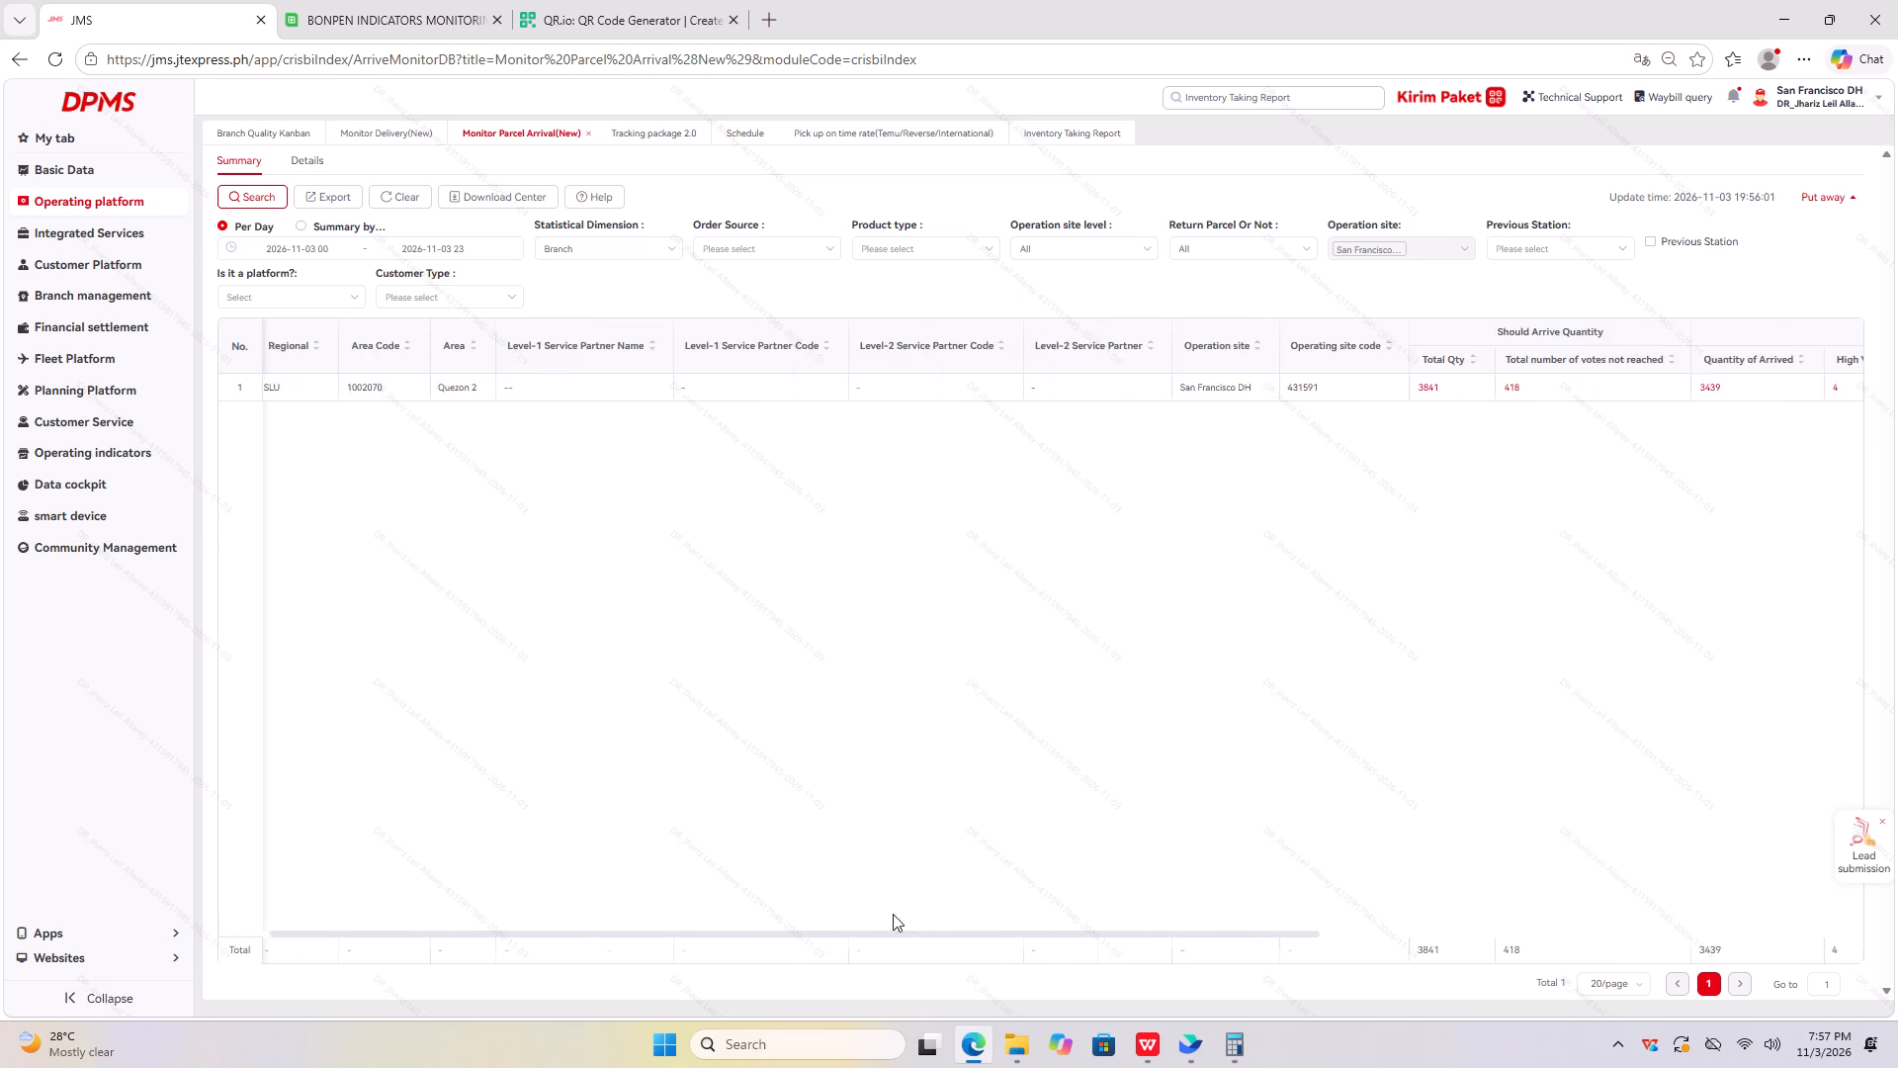
drag(893, 914, 1058, 891)
click(1147, 389)
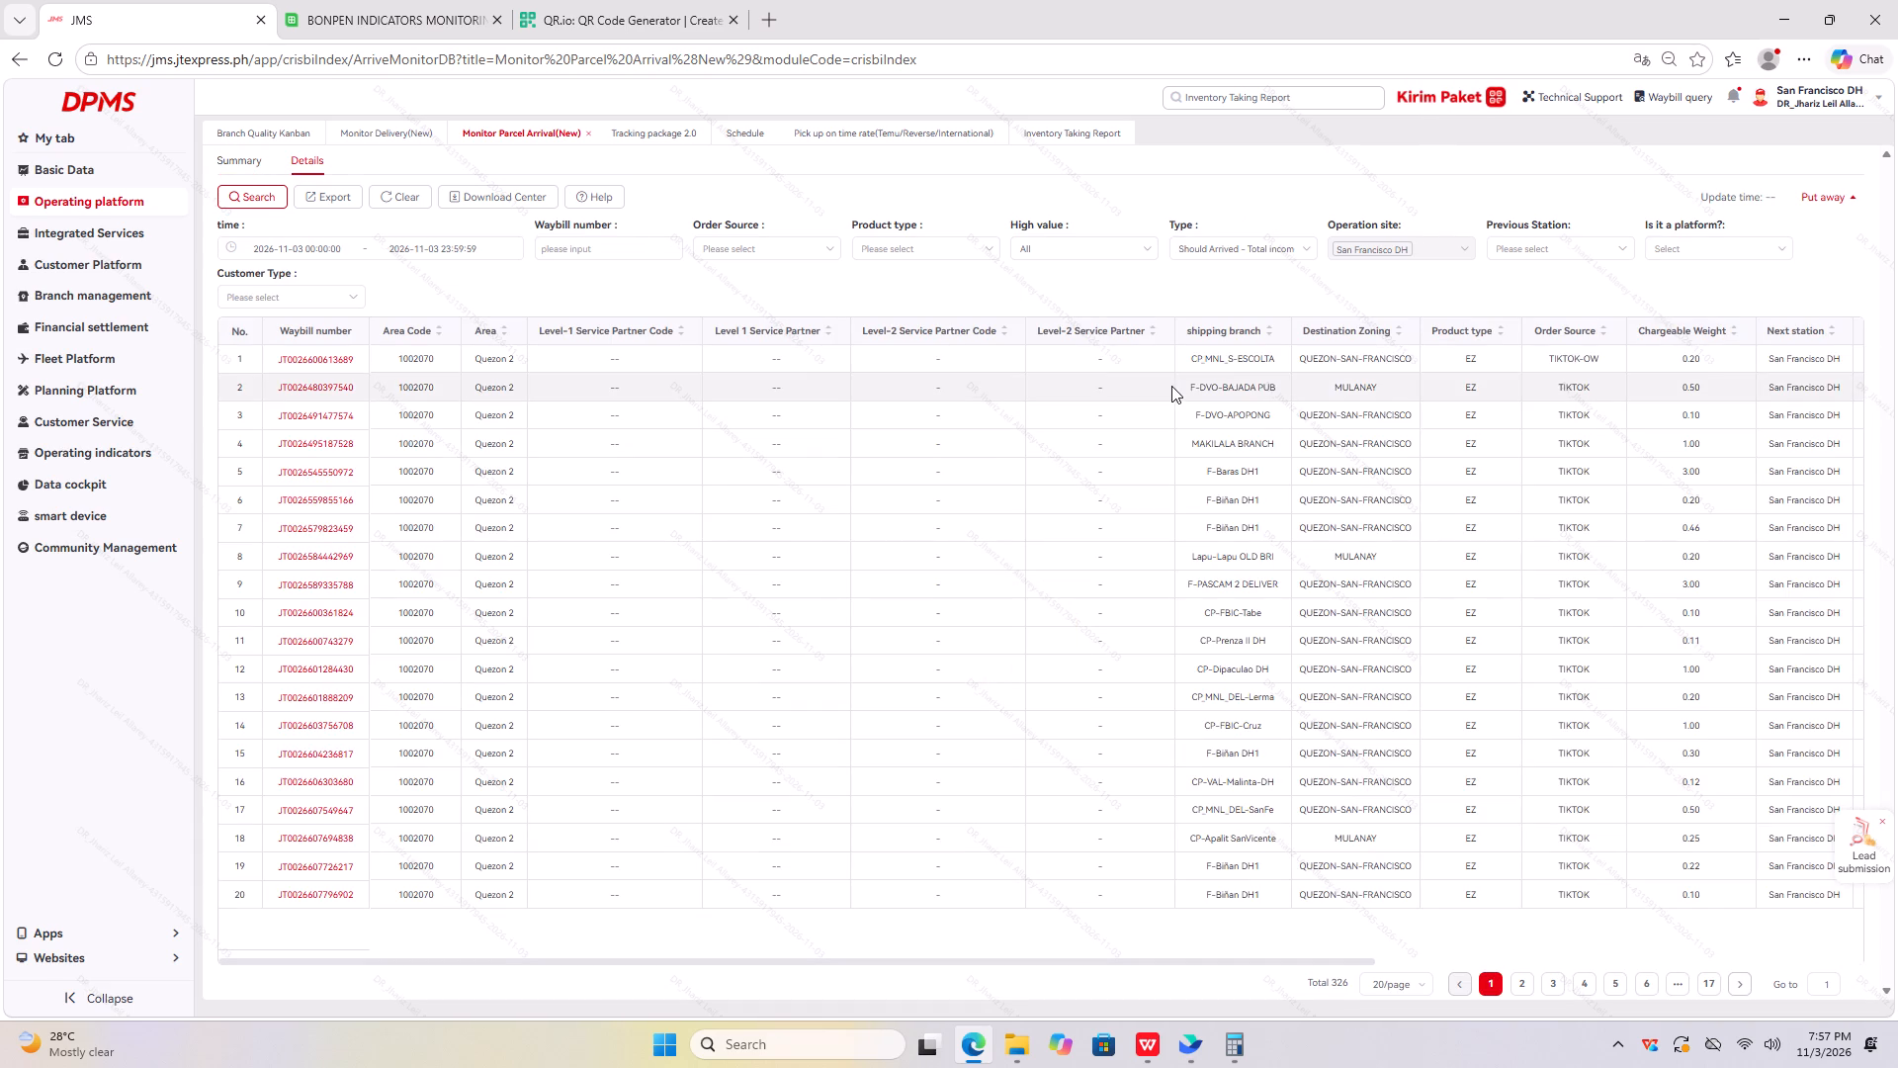
click(253, 158)
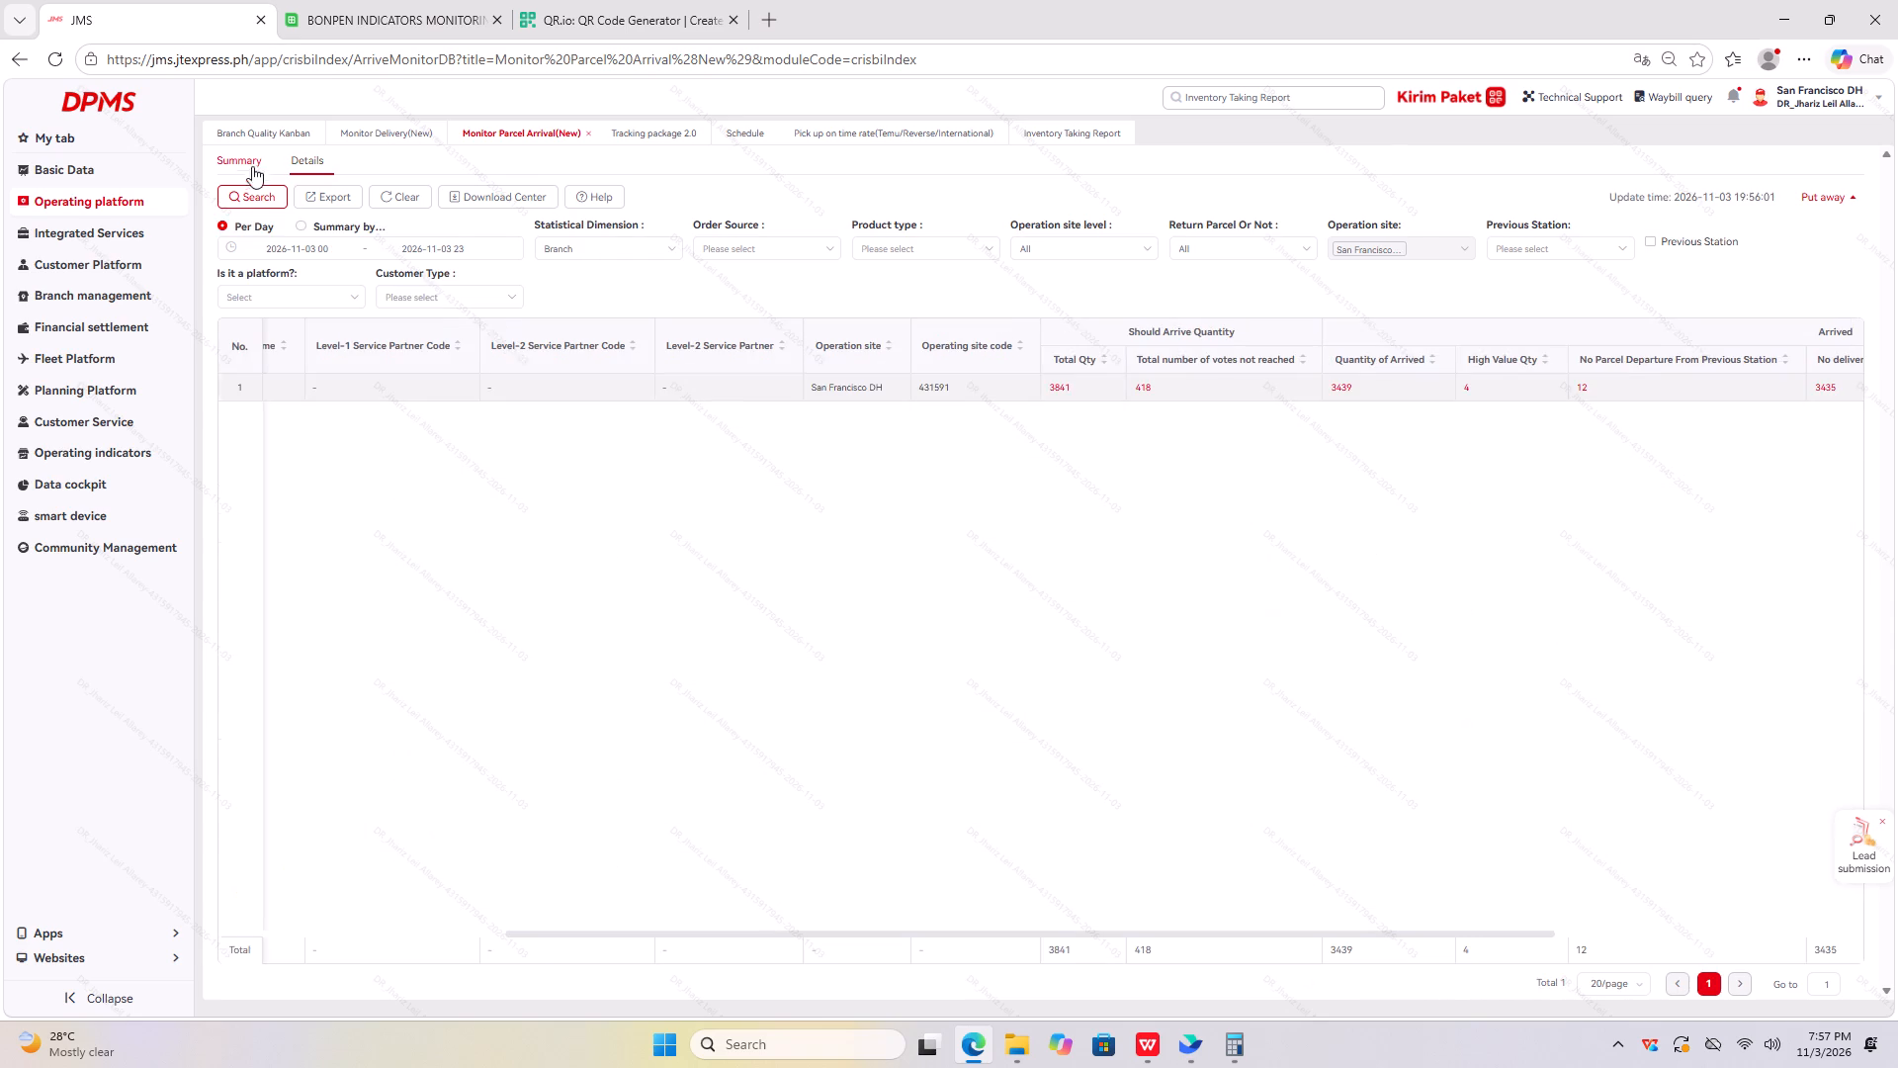
click(249, 200)
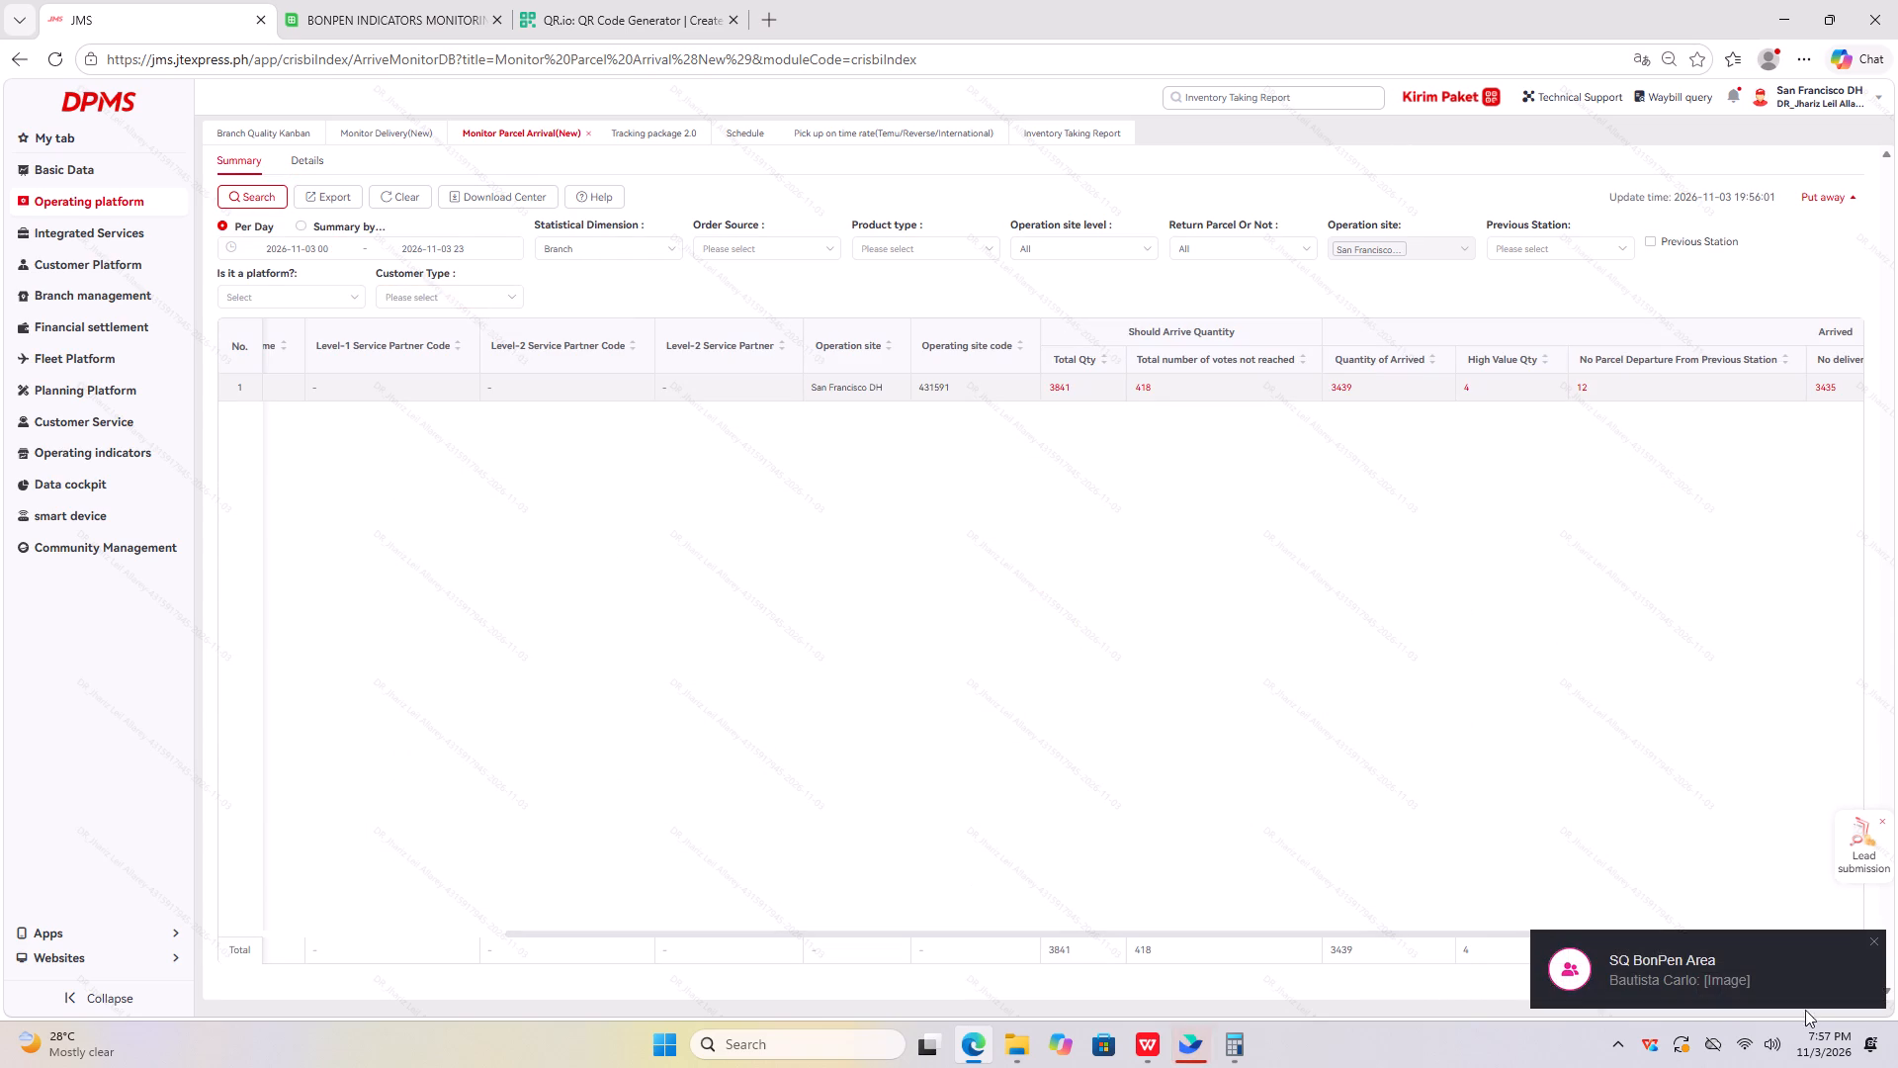
click(1880, 941)
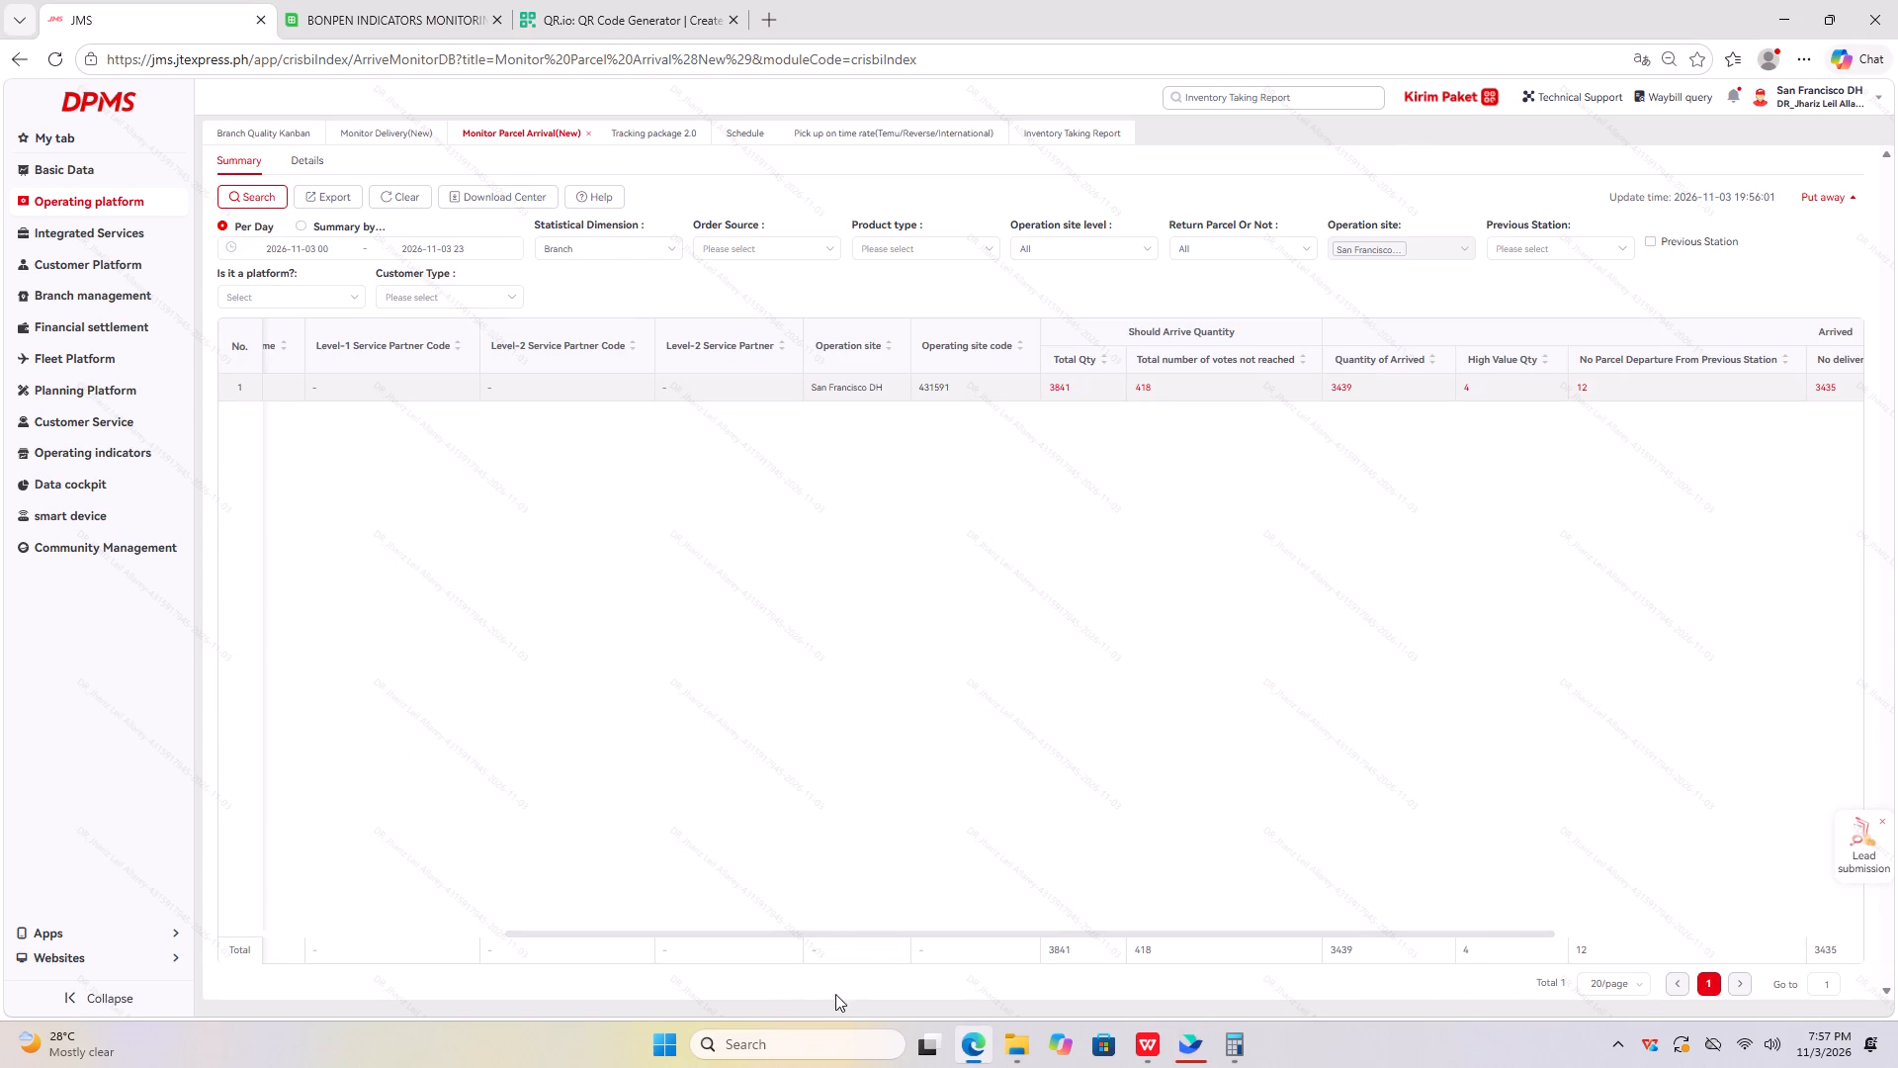
drag(850, 935, 1175, 881)
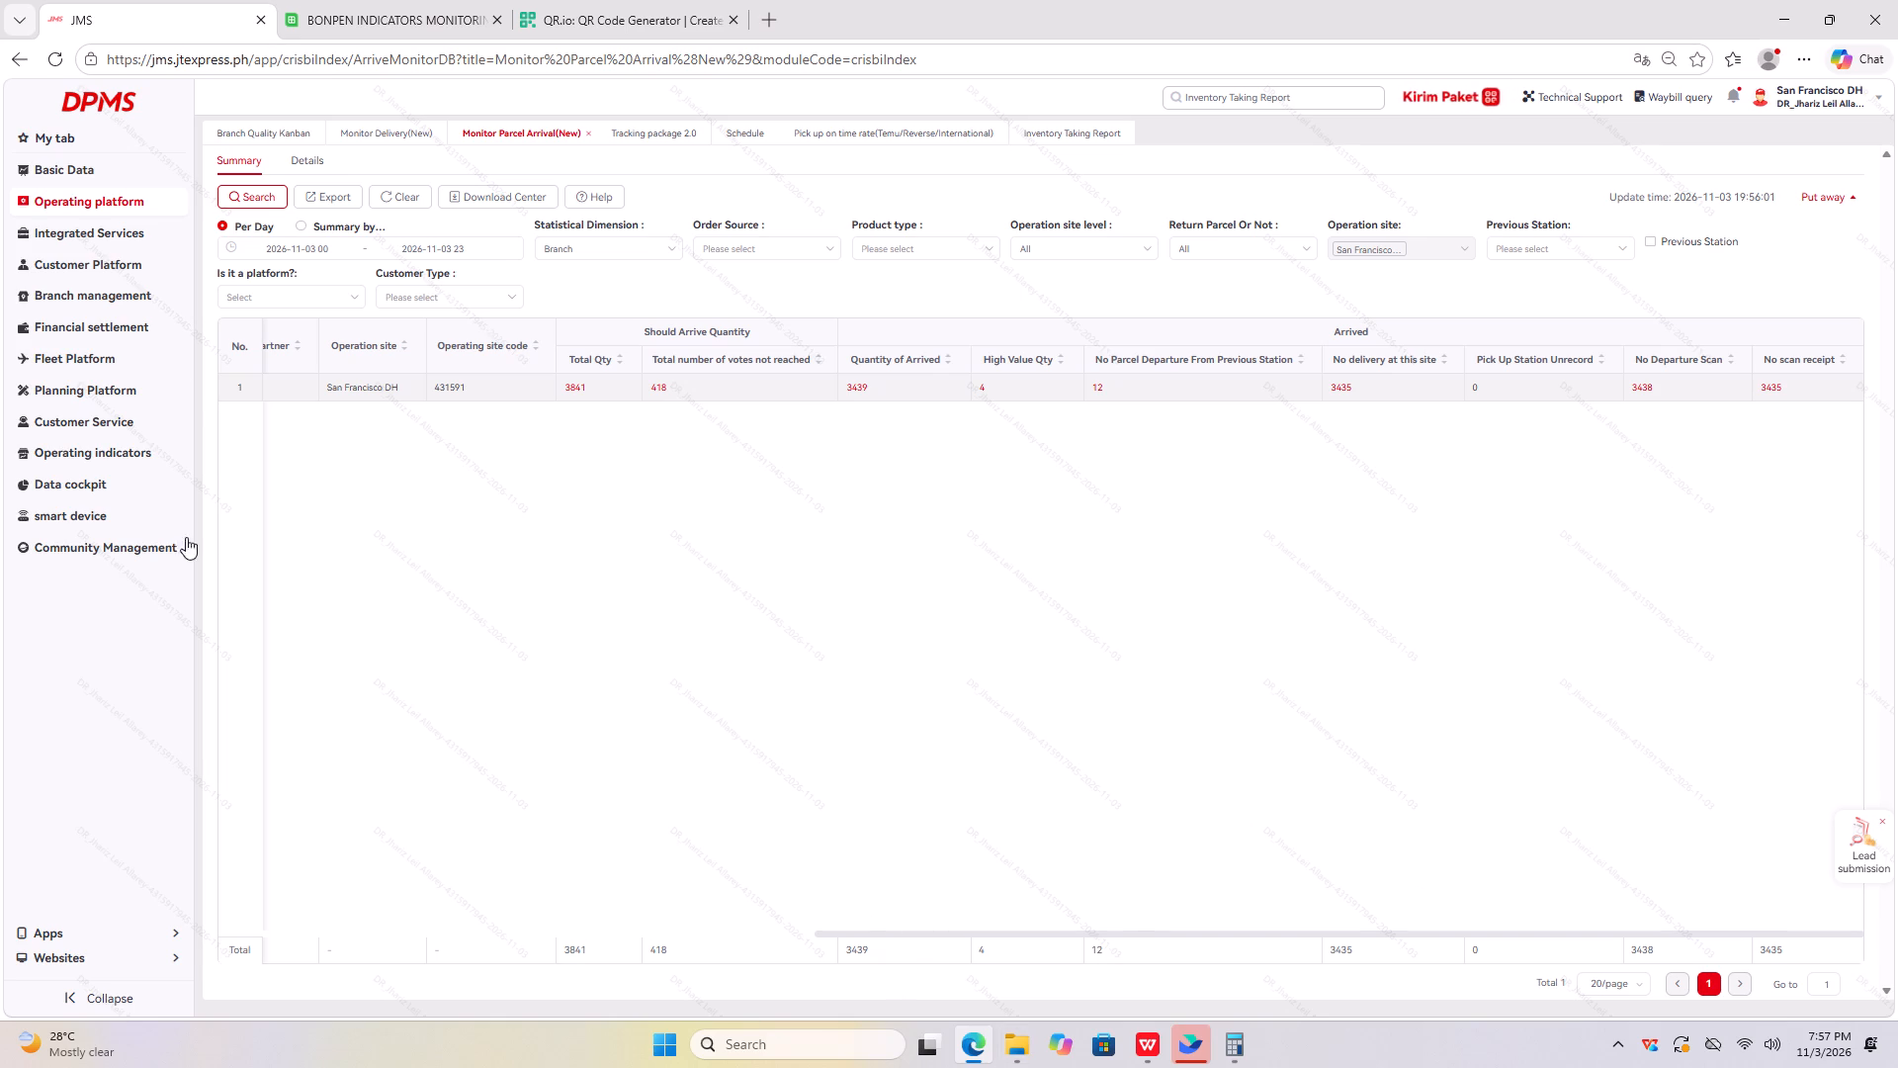
Open the Branch Quality Kanban and look through its monitoring indicators.
click(250, 130)
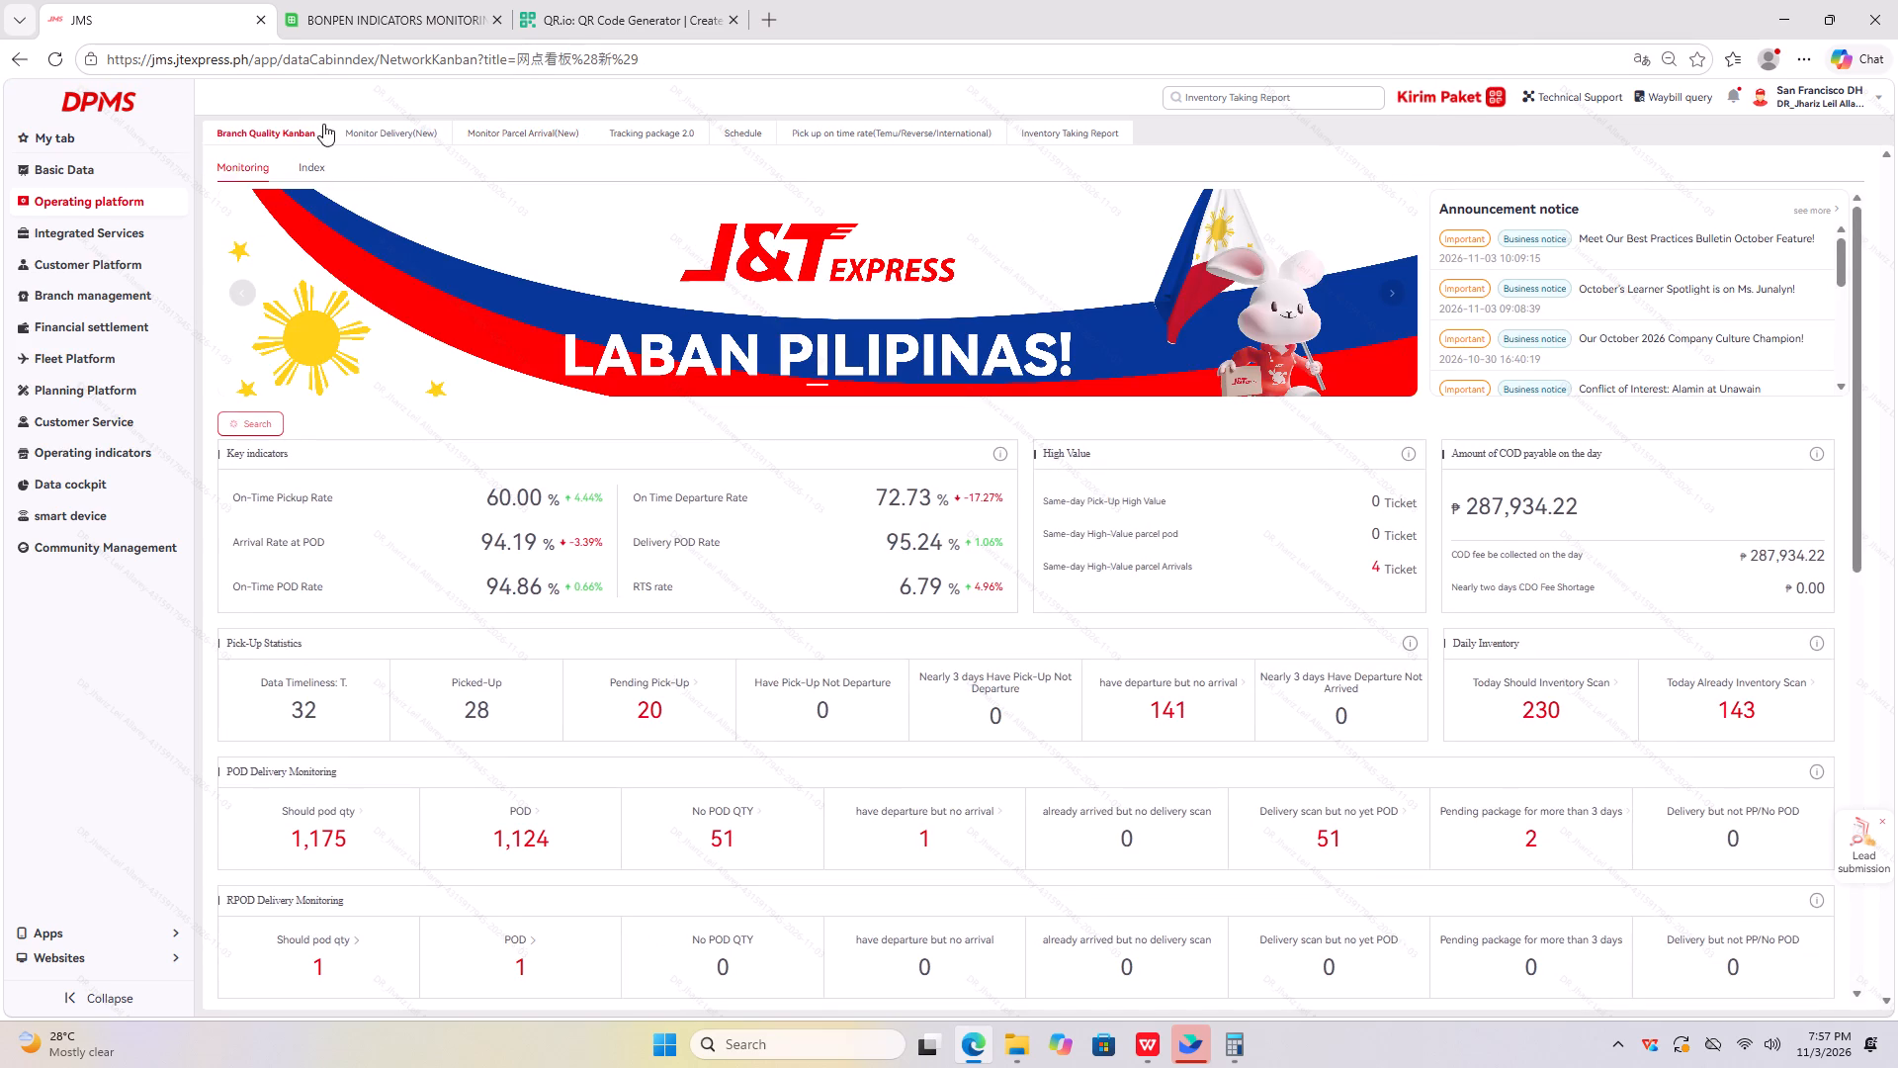
scroll(730, 520, down, 4)
scroll(615, 514, down, 11)
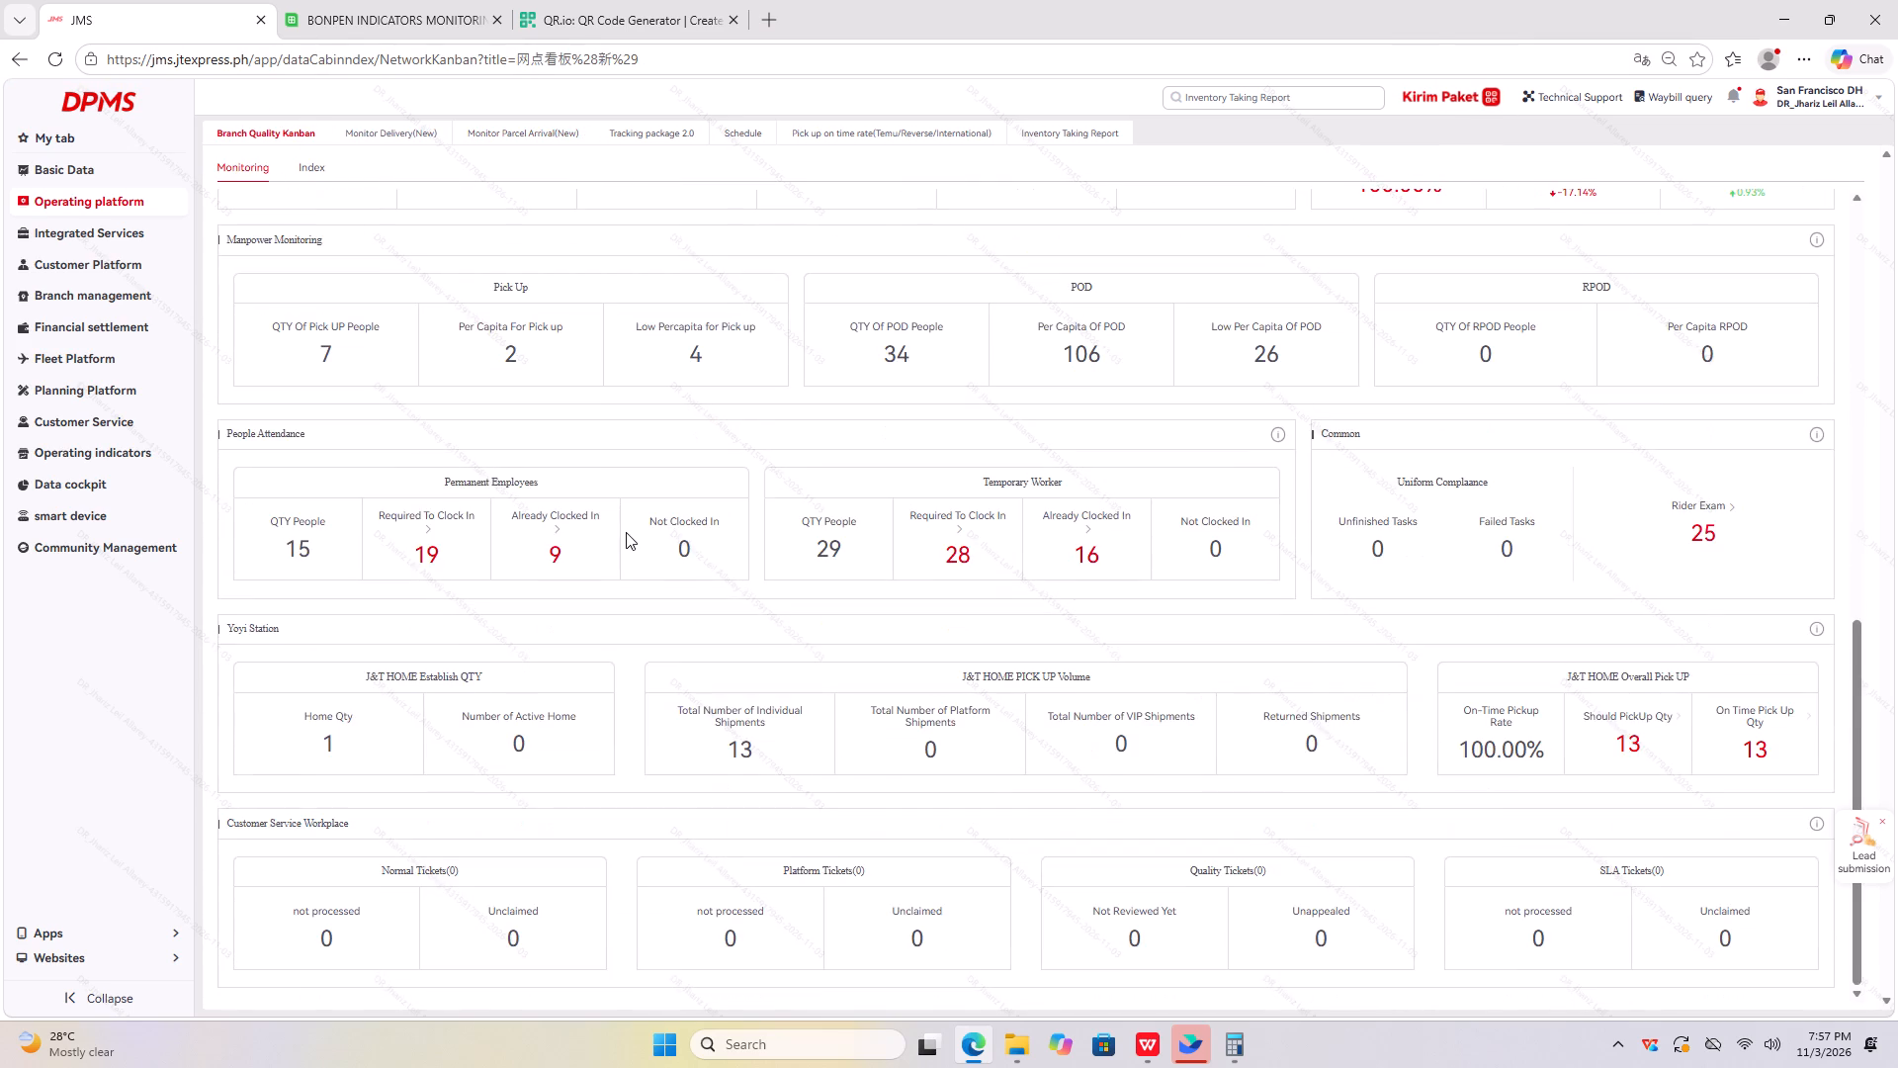
scroll(626, 532, down, 2)
scroll(626, 532, up, 8)
scroll(559, 463, up, 3)
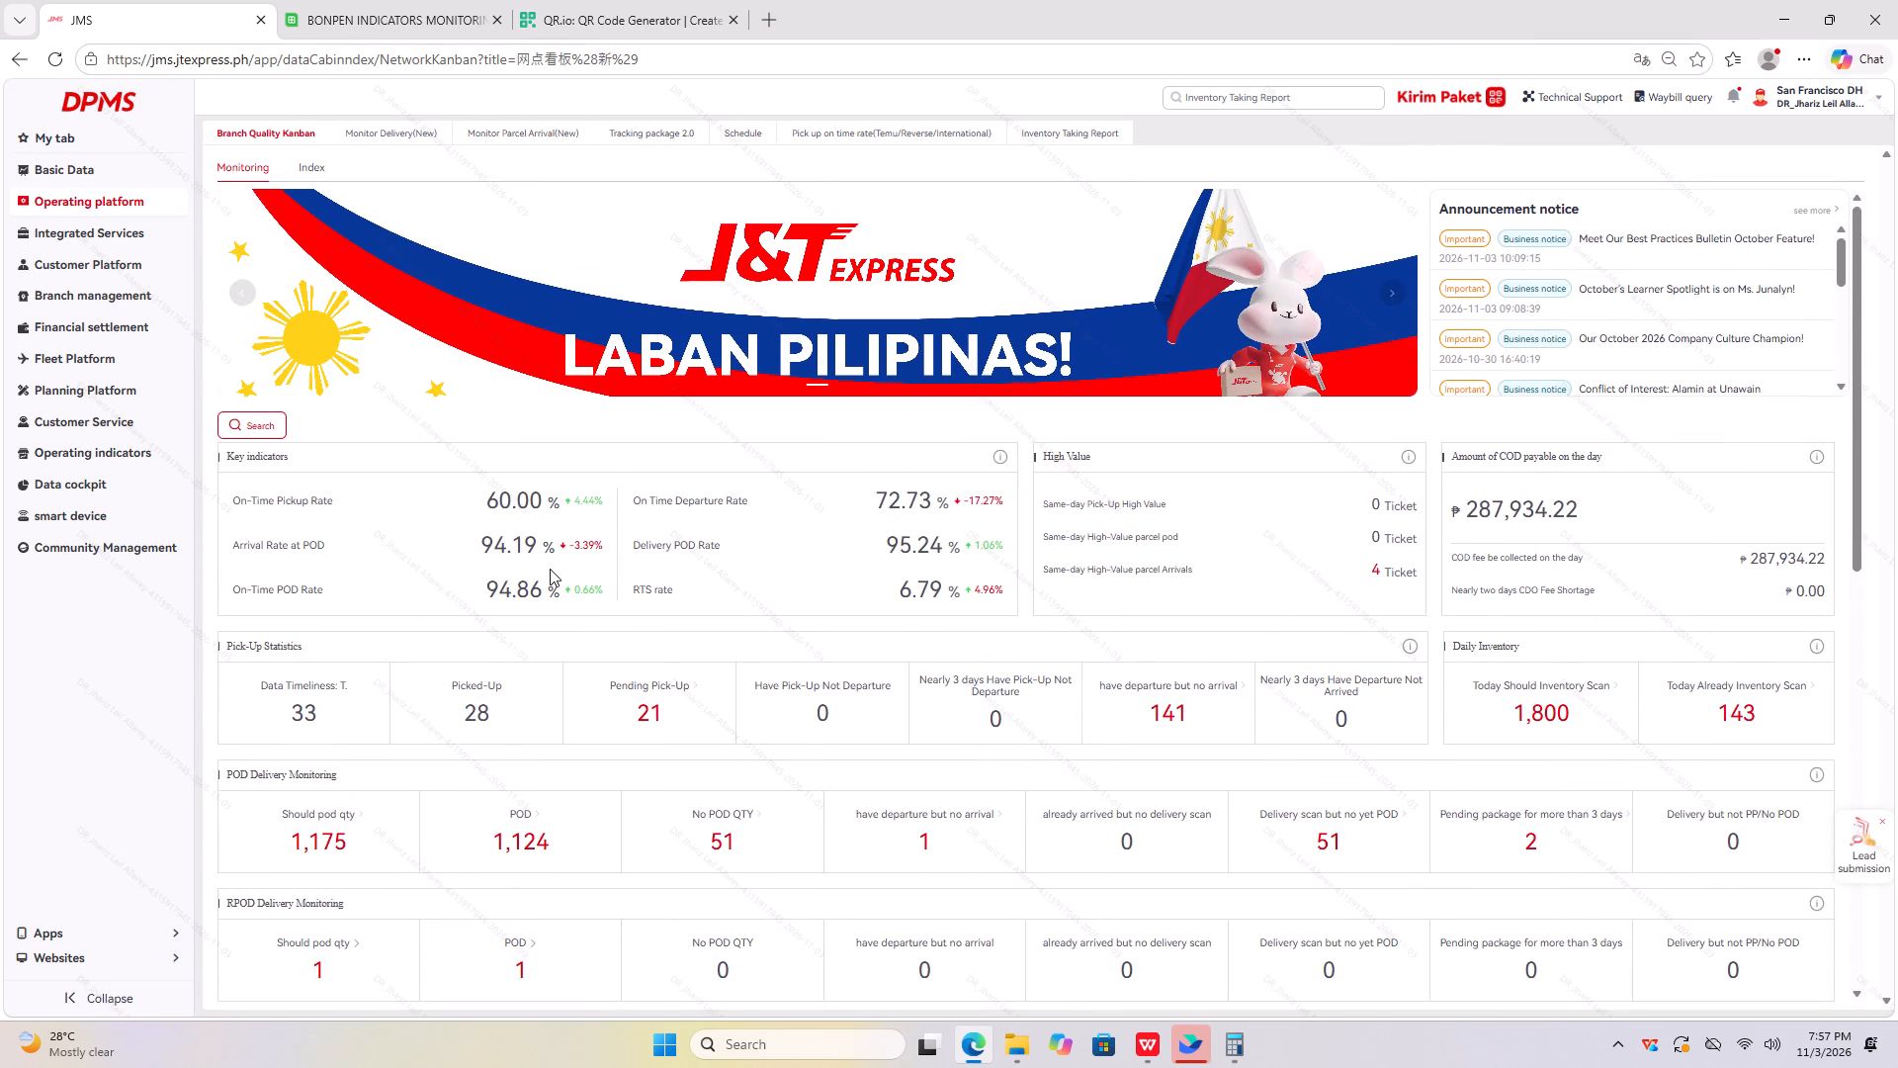
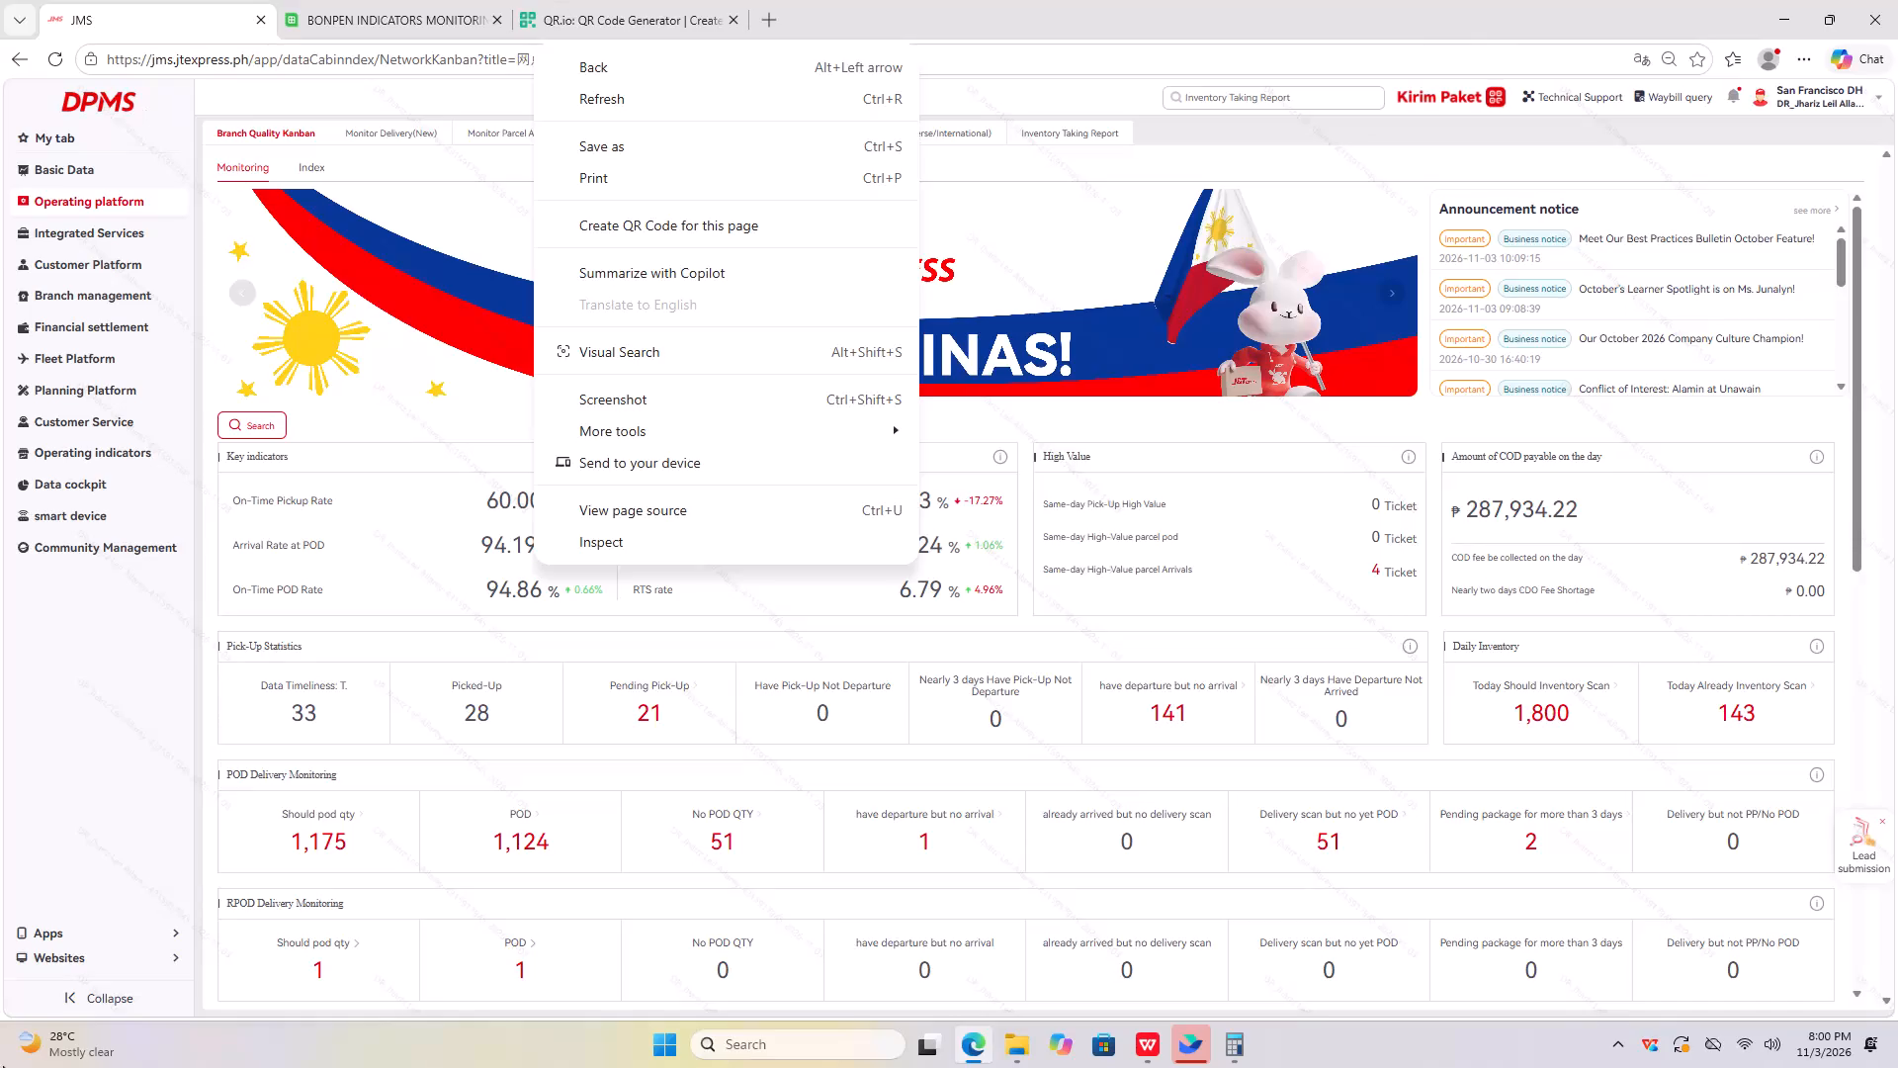
Check the POD progress report behind the RPOD Delivery Monitoring POD figure on the Branch Quality Kanban, and close that report.
click(1051, 0)
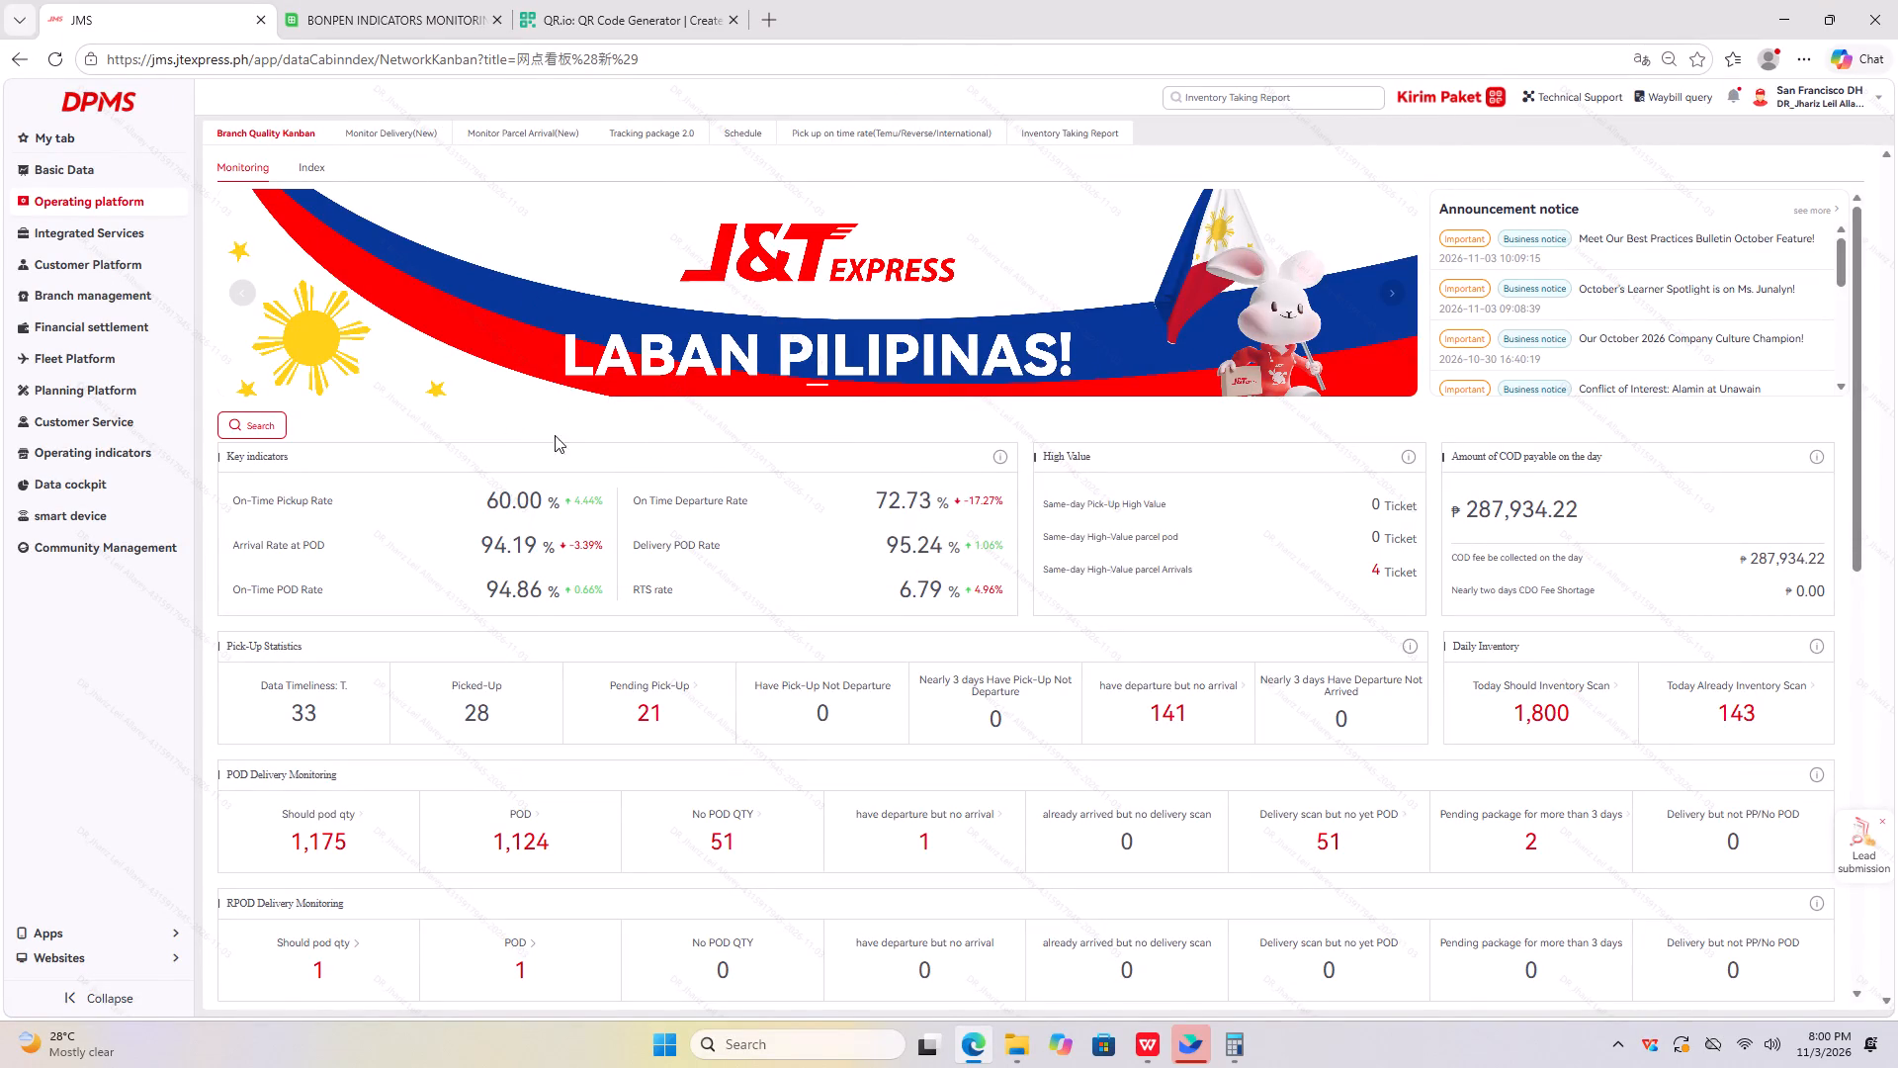
scroll(685, 515, down, 3)
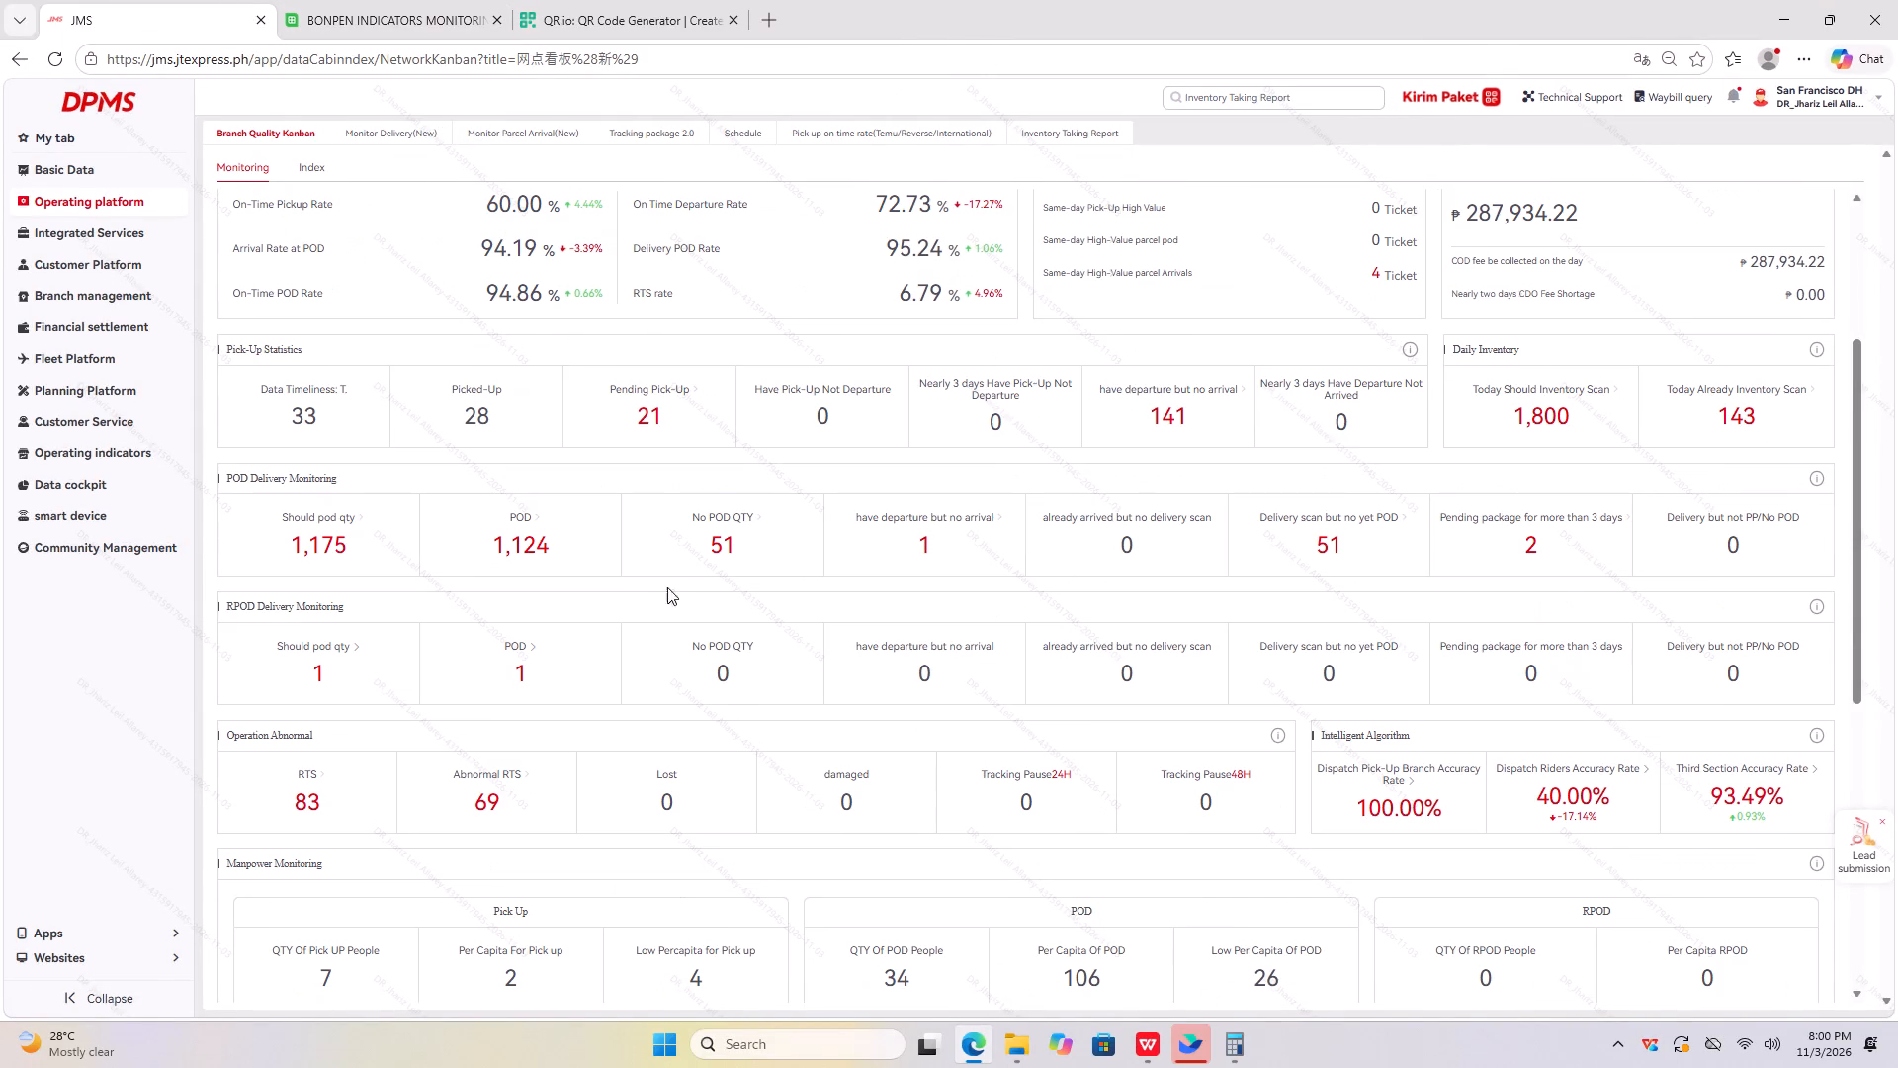
click(520, 677)
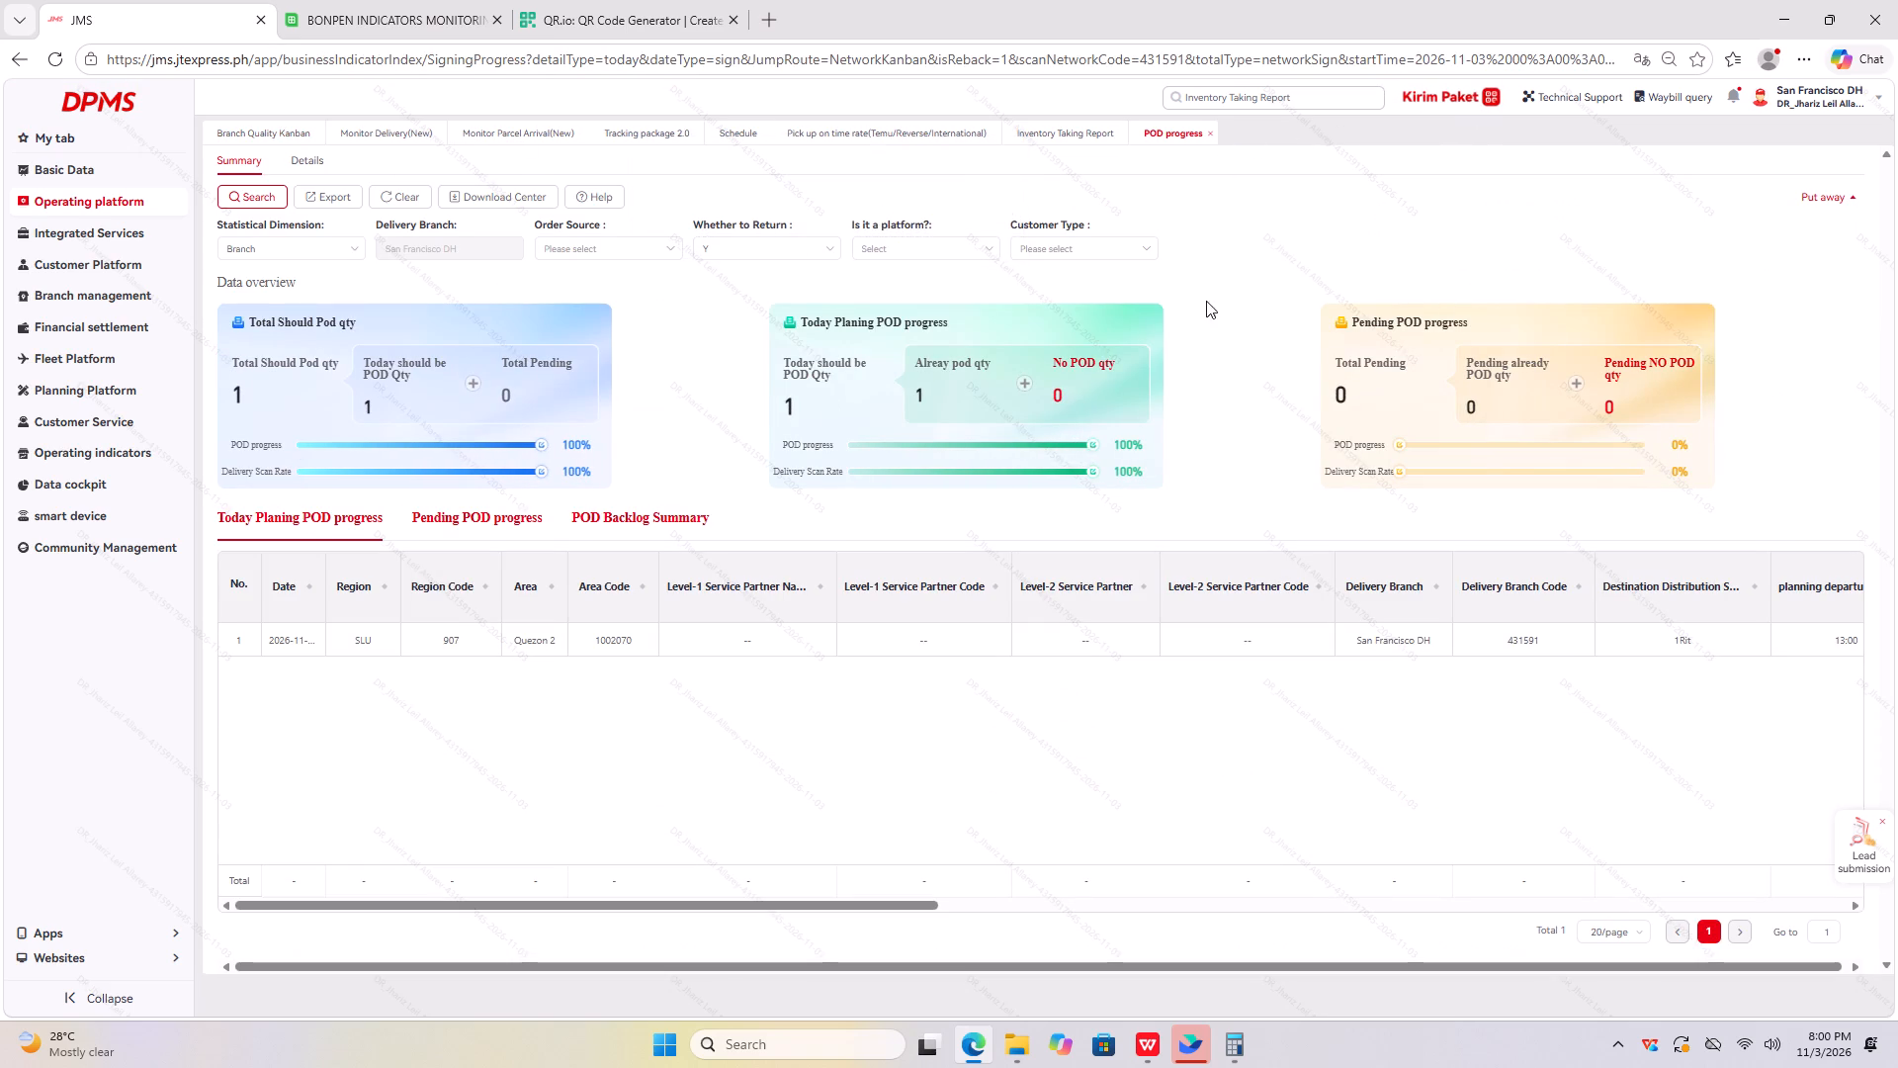
click(1212, 134)
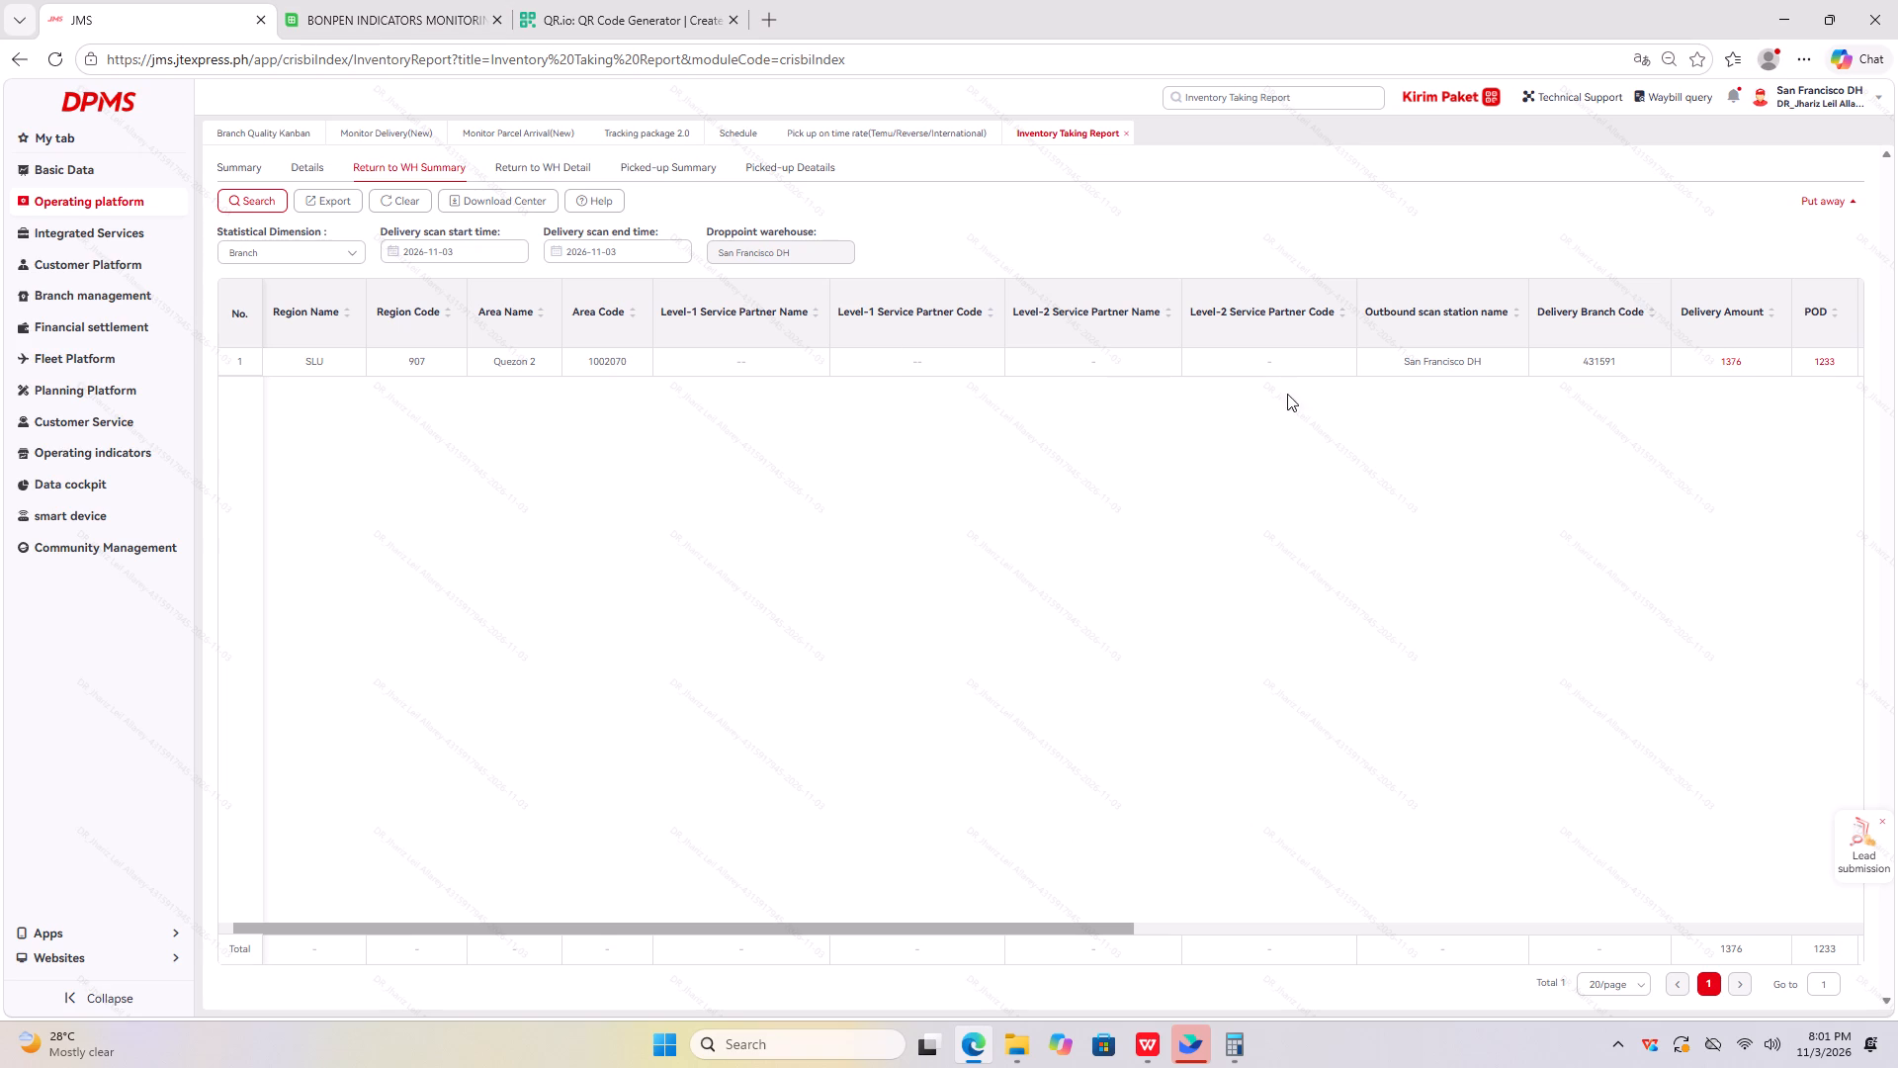
Close the Inventory Taking Report, Pick up on time rate, Schedule, Tracking package 2.0 and Monitor Parcel Arrival(New) pages.
click(1128, 133)
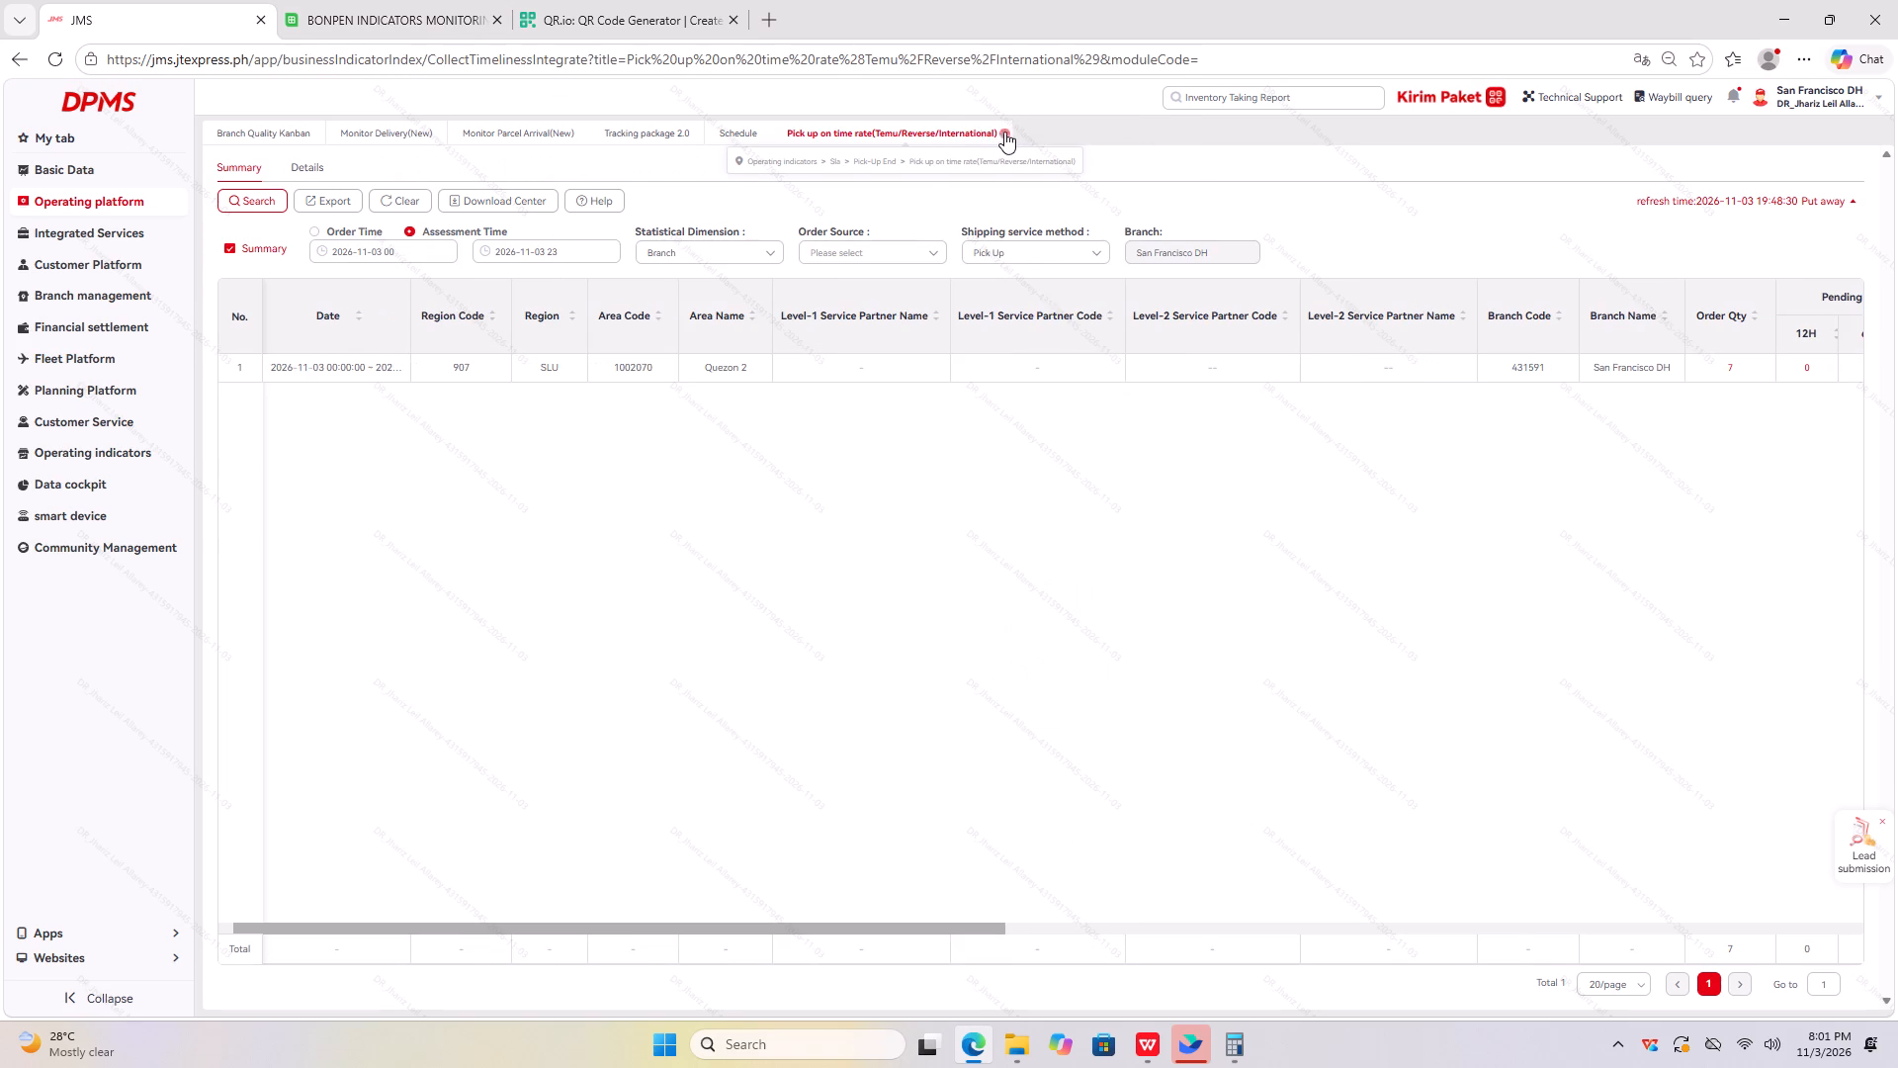
click(1004, 132)
click(765, 133)
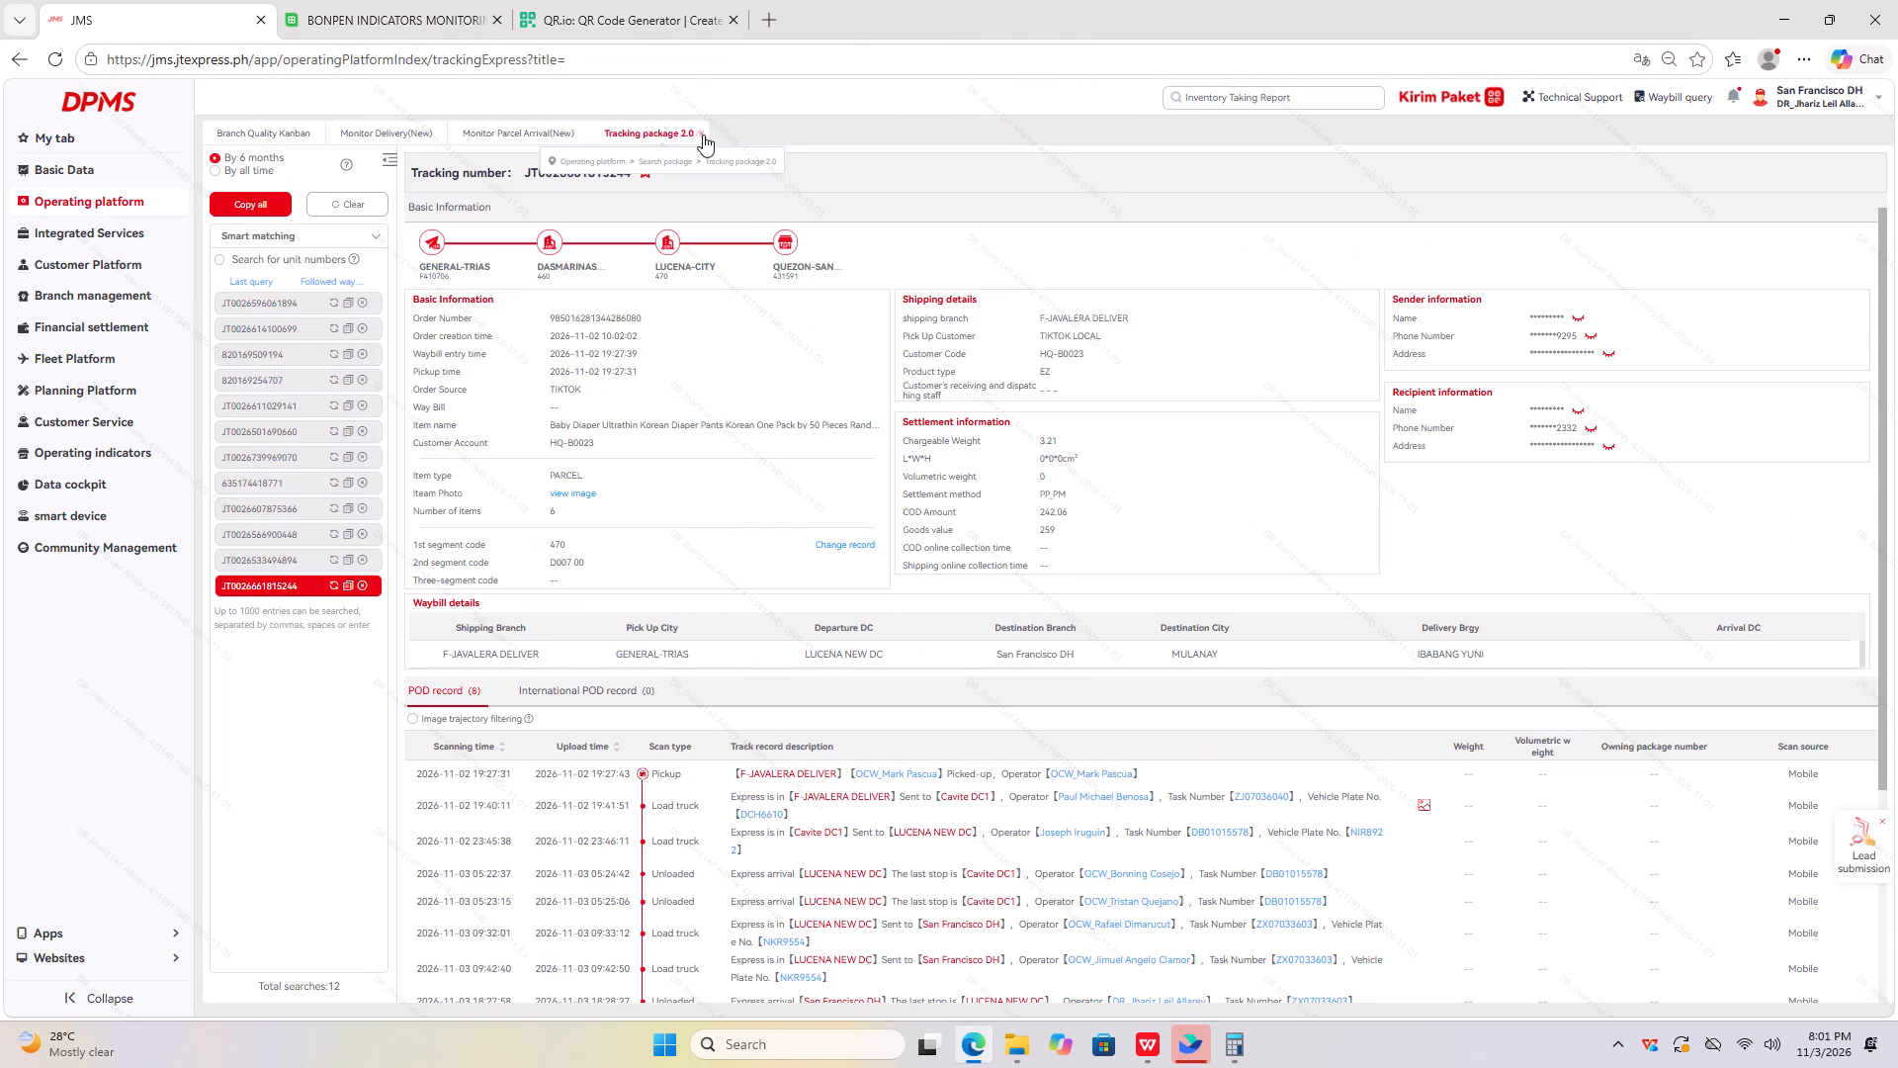
click(699, 134)
click(537, 133)
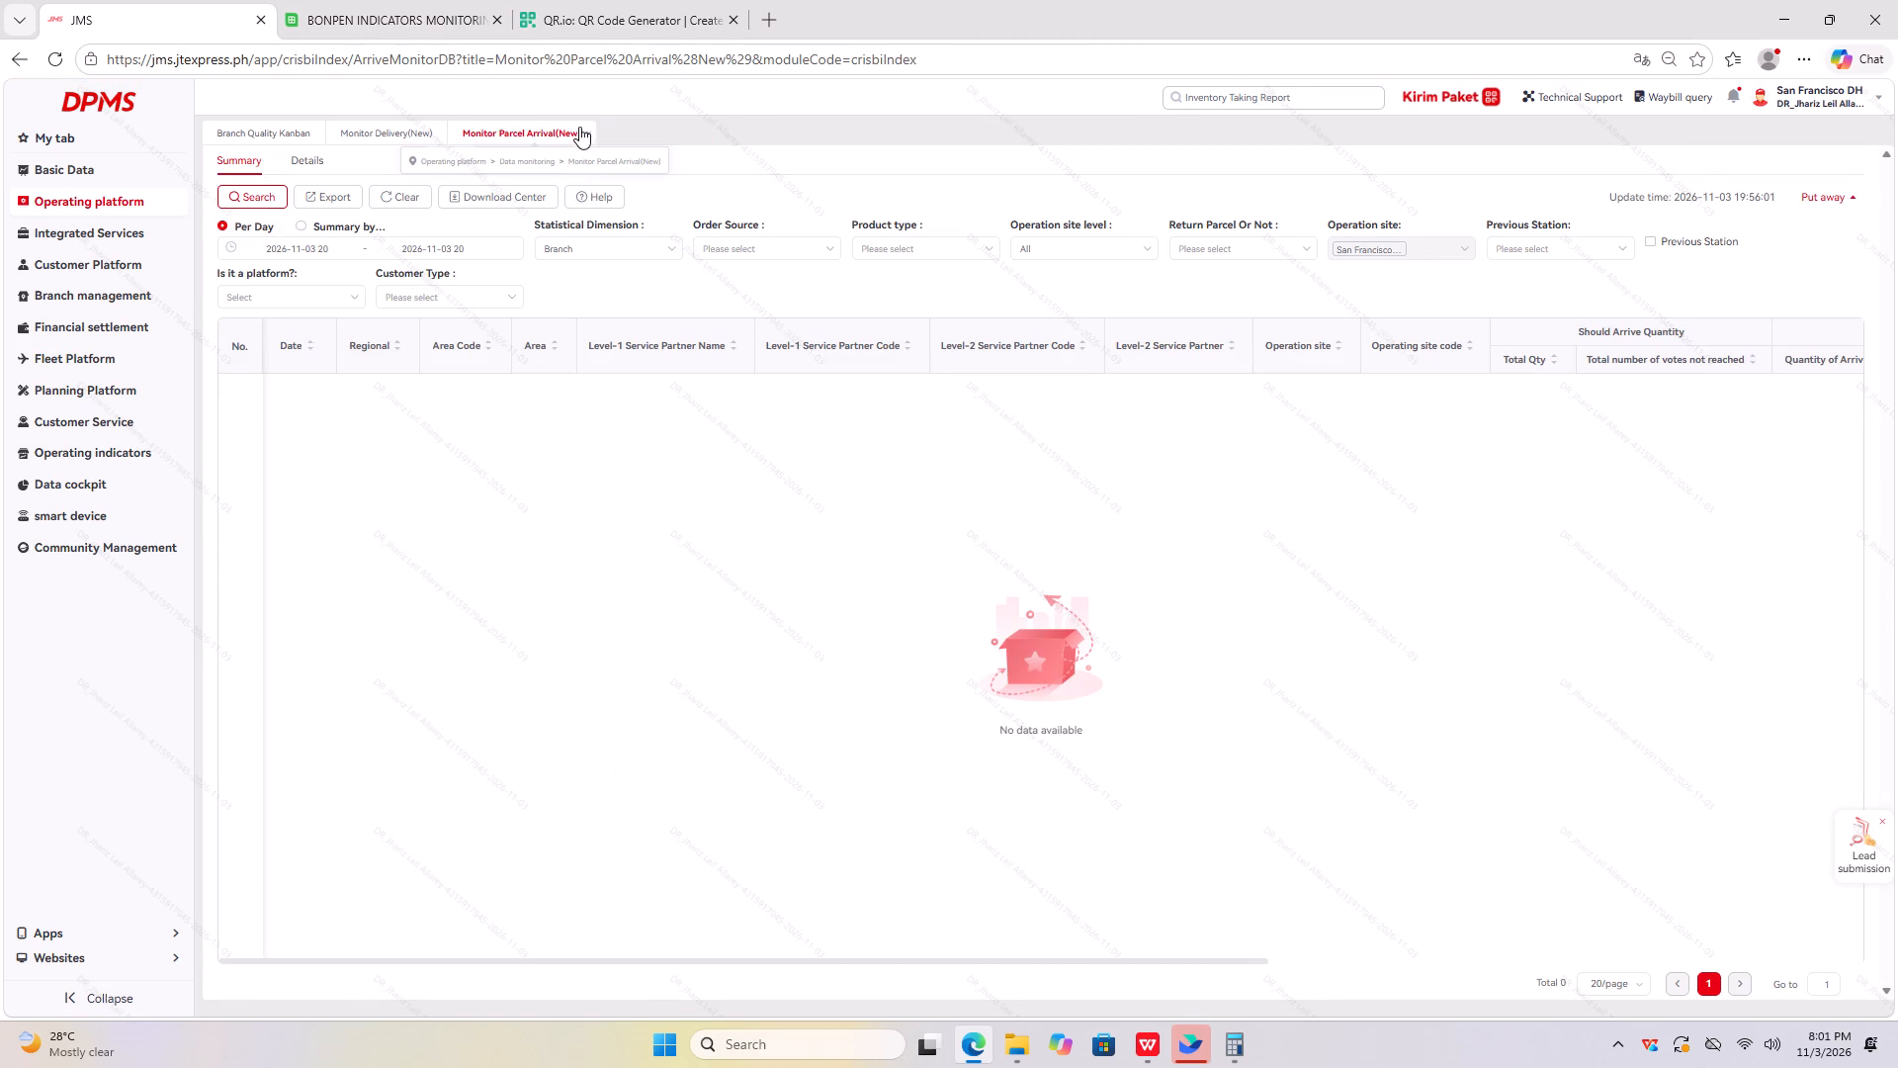
double_click(578, 132)
Reopen Monitor Parcel Arrival(New), search the 2026-11-03 summary, and examine San Francisco DH's arrived quantity and its waybill details.
click(129, 197)
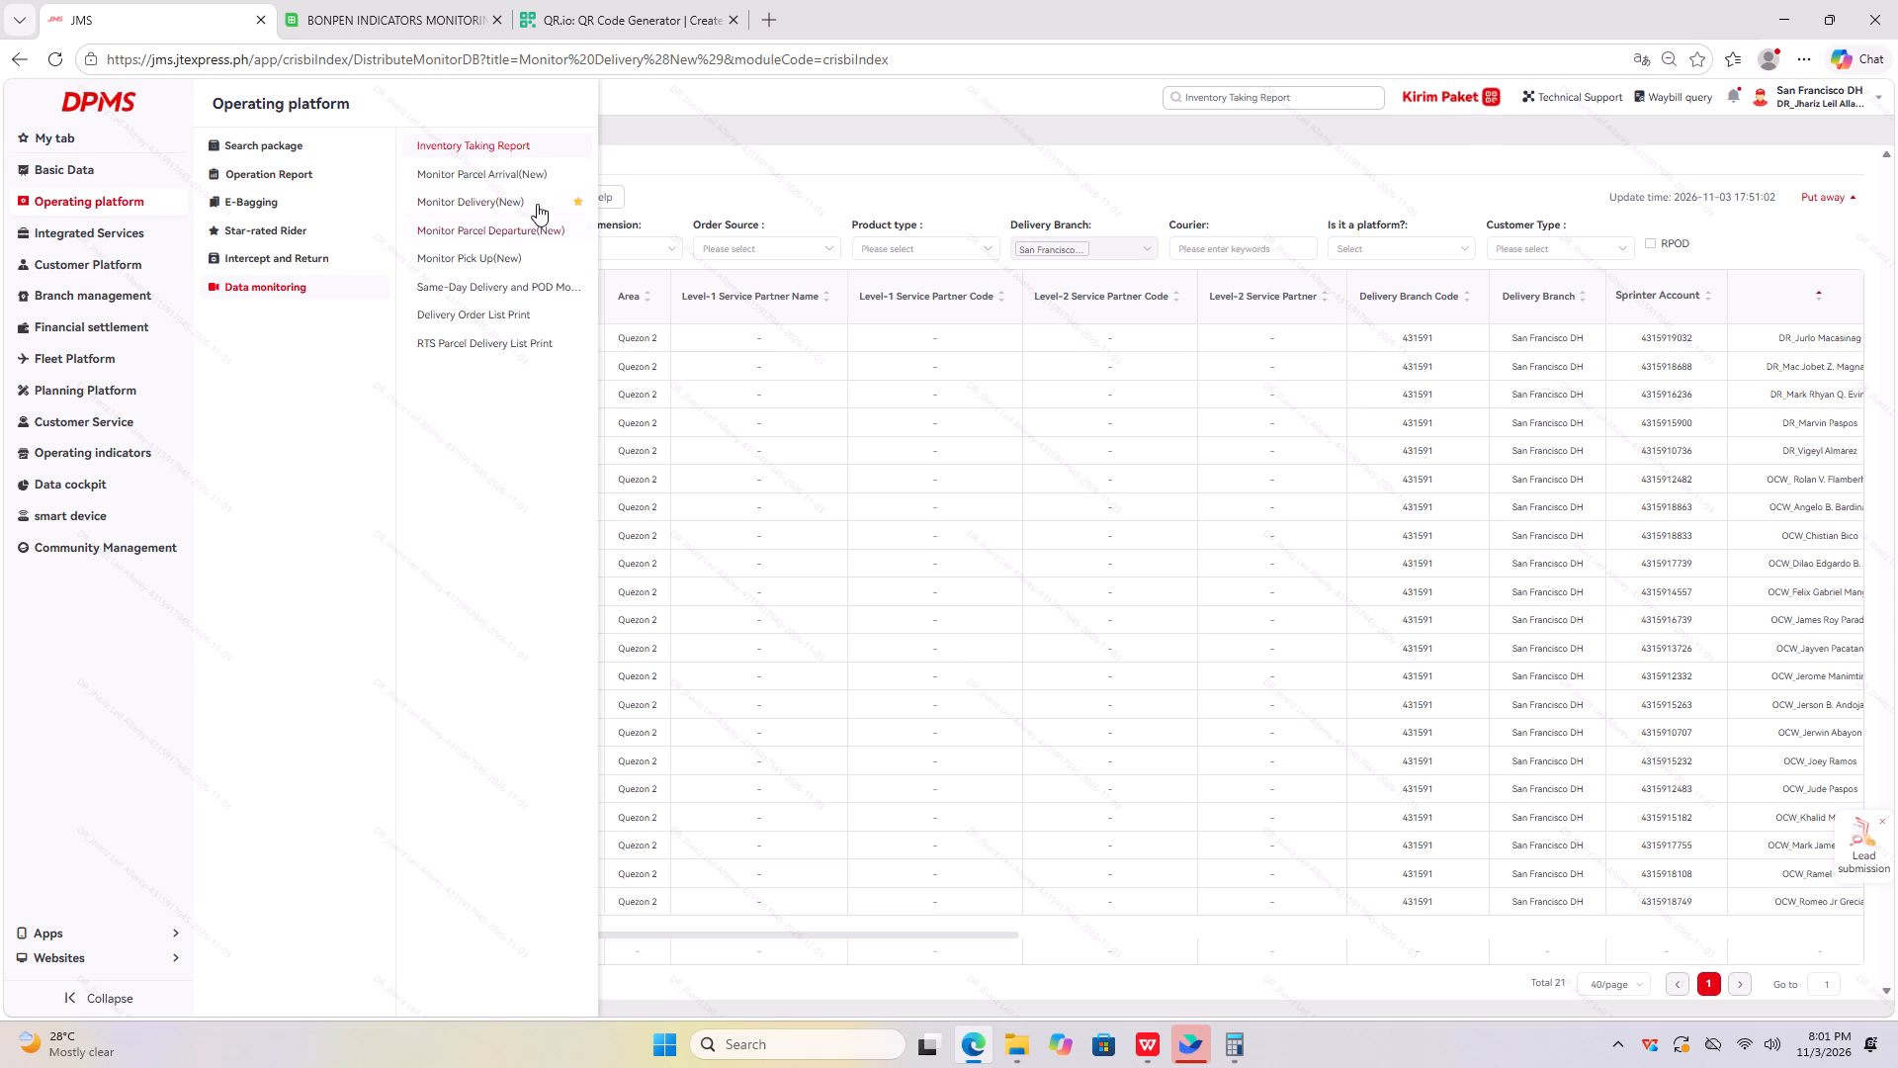
click(502, 175)
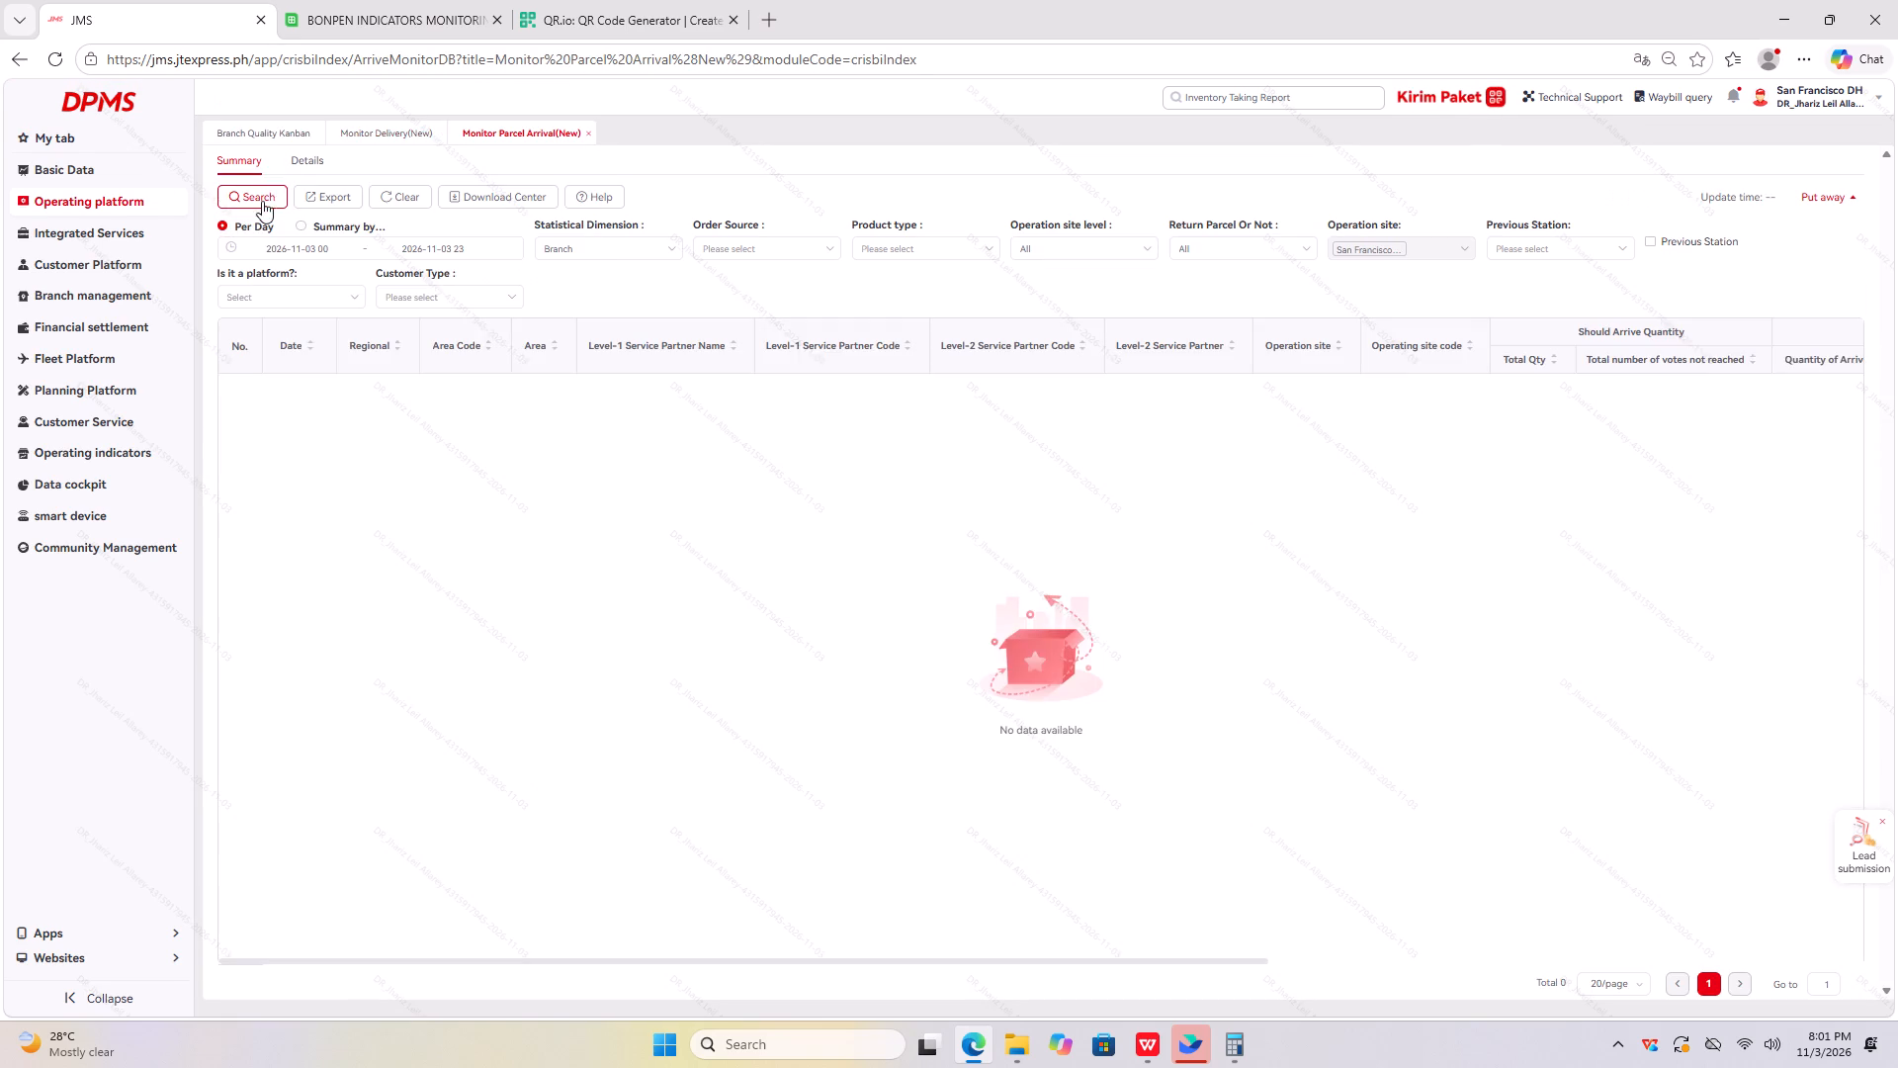
click(262, 201)
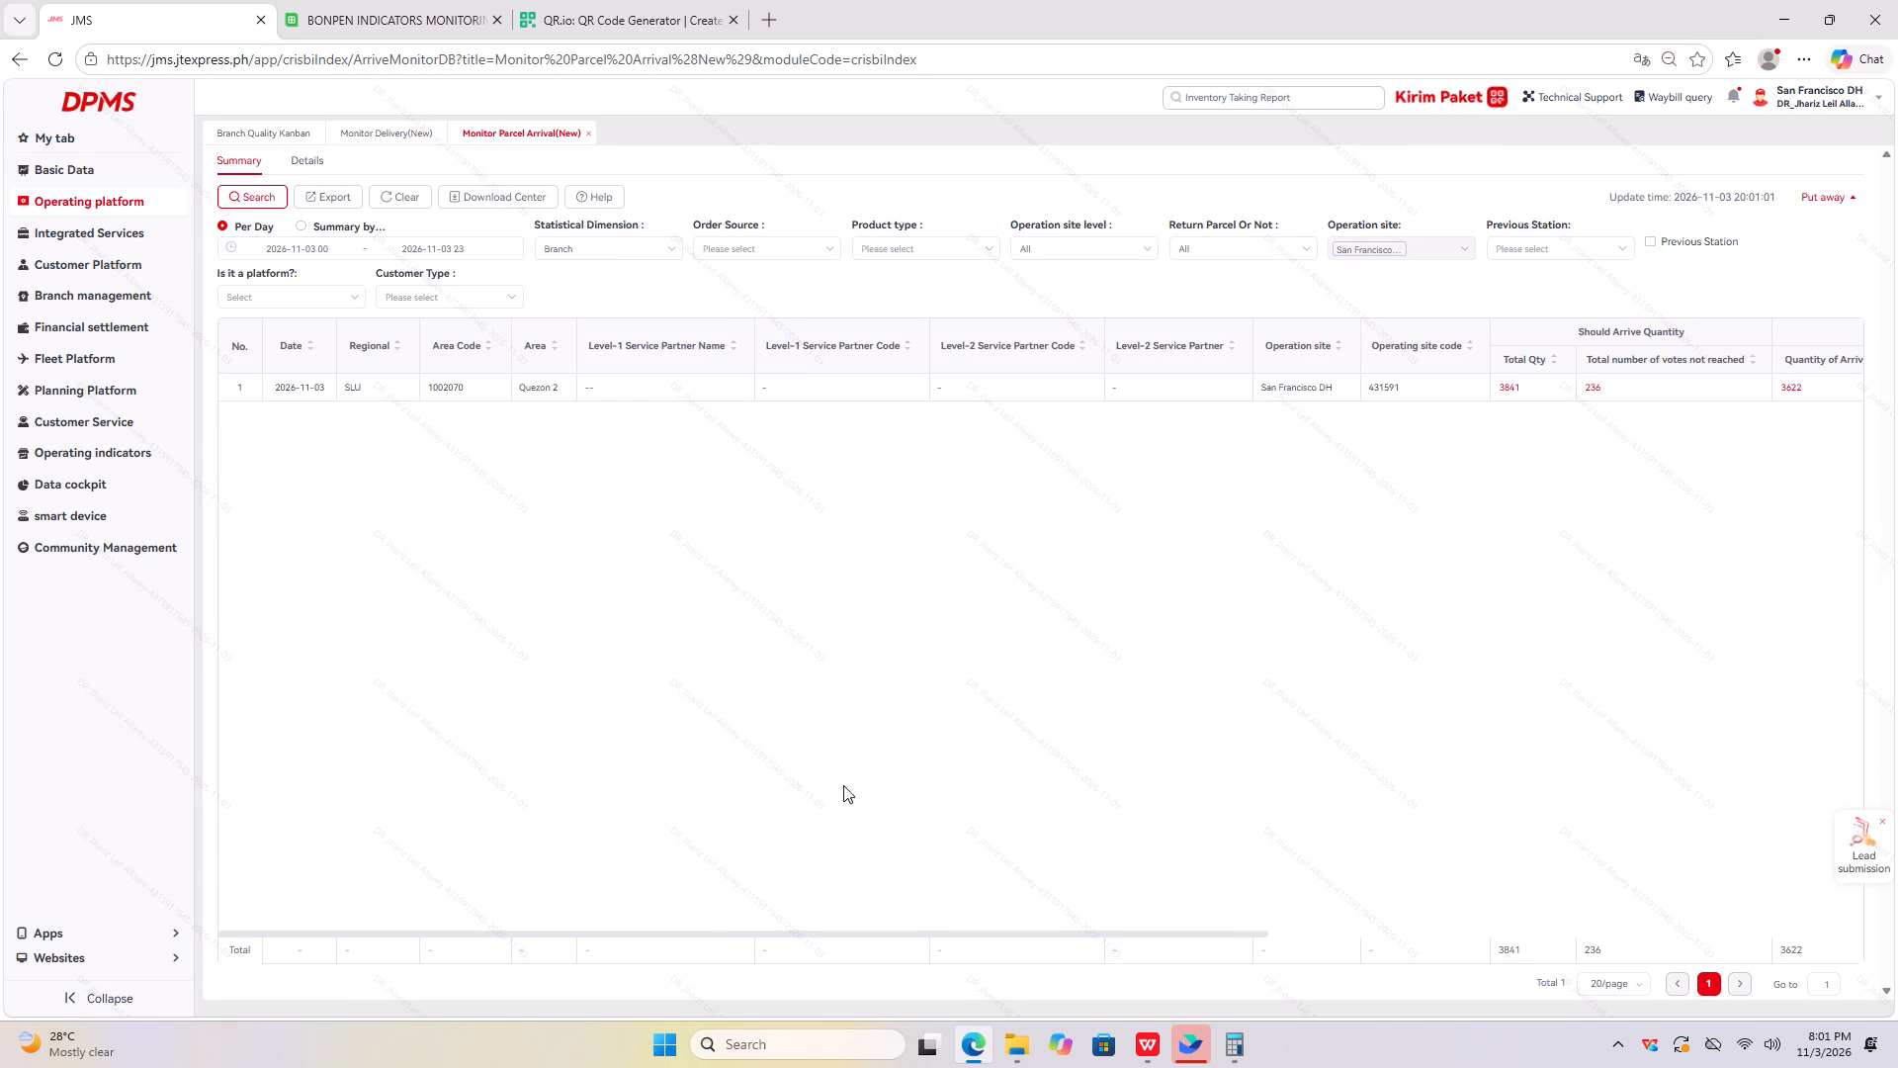
drag(755, 933, 1592, 850)
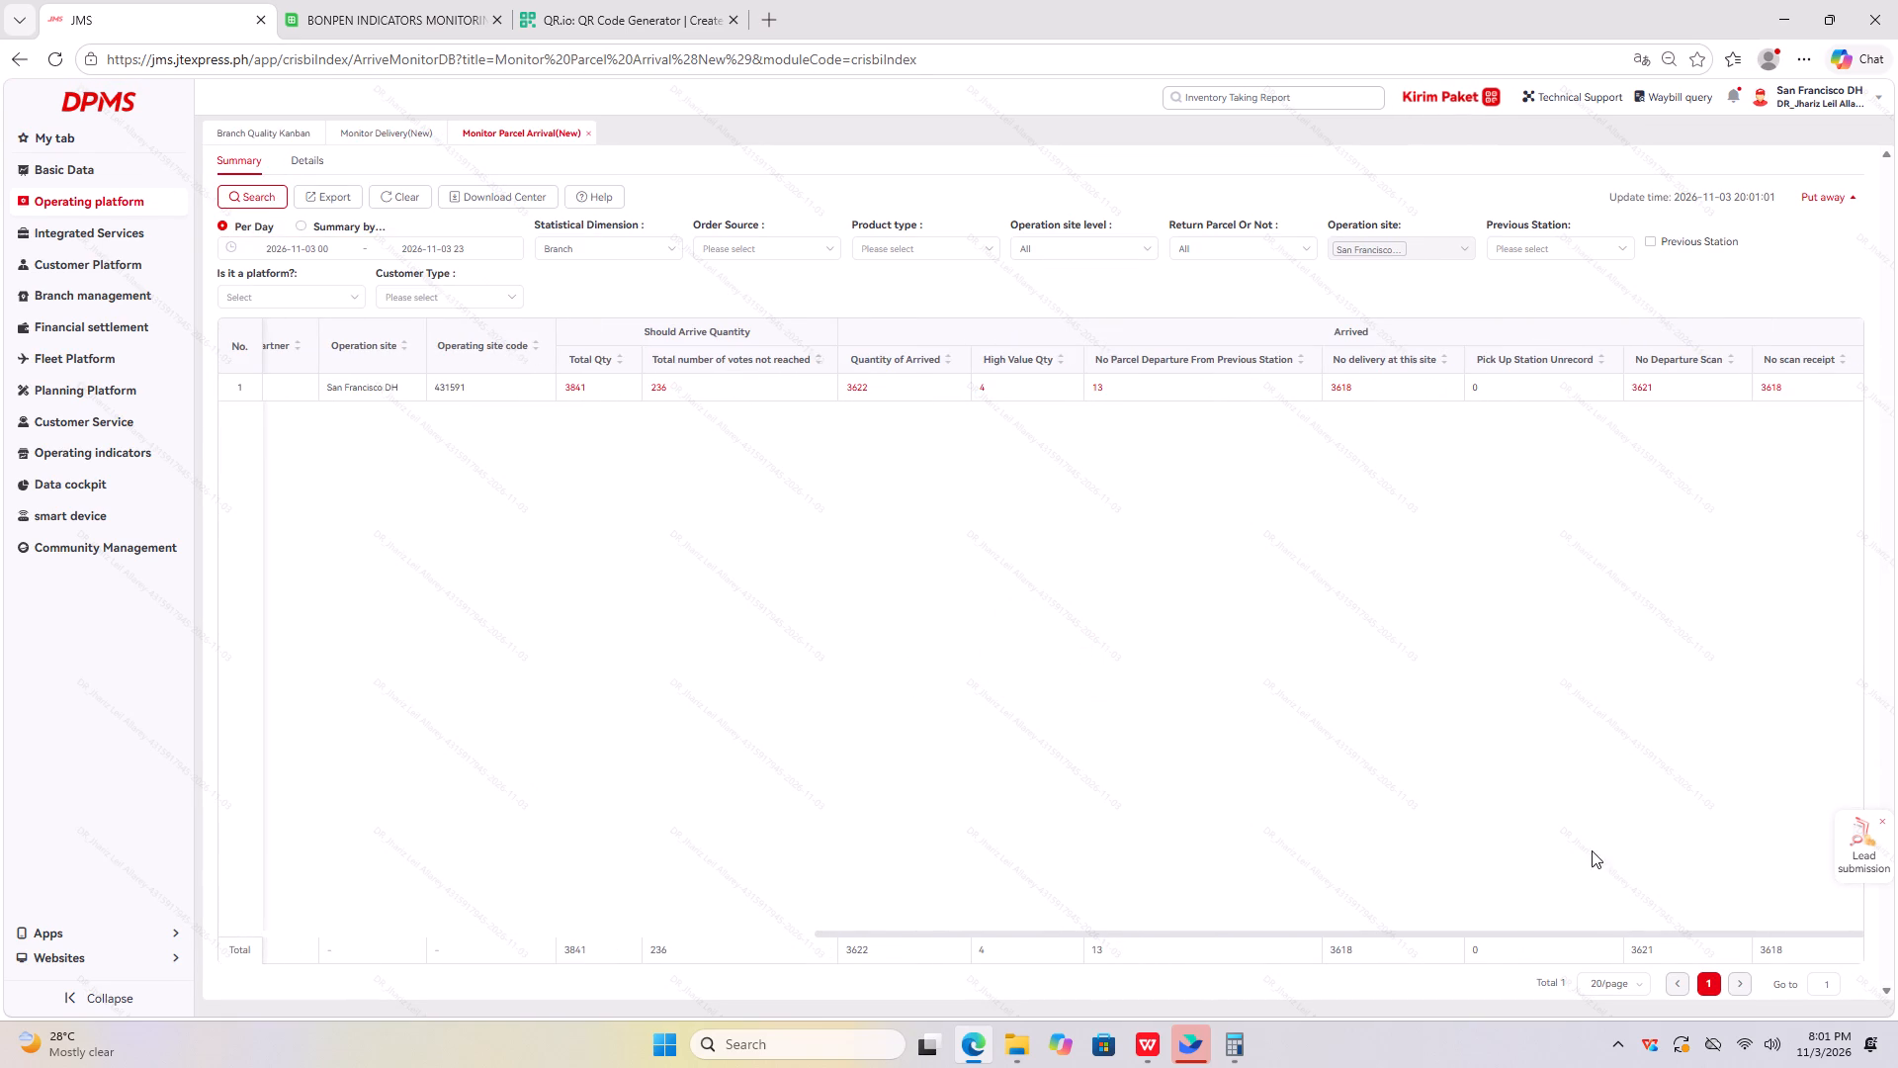
drag(1592, 850, 1600, 844)
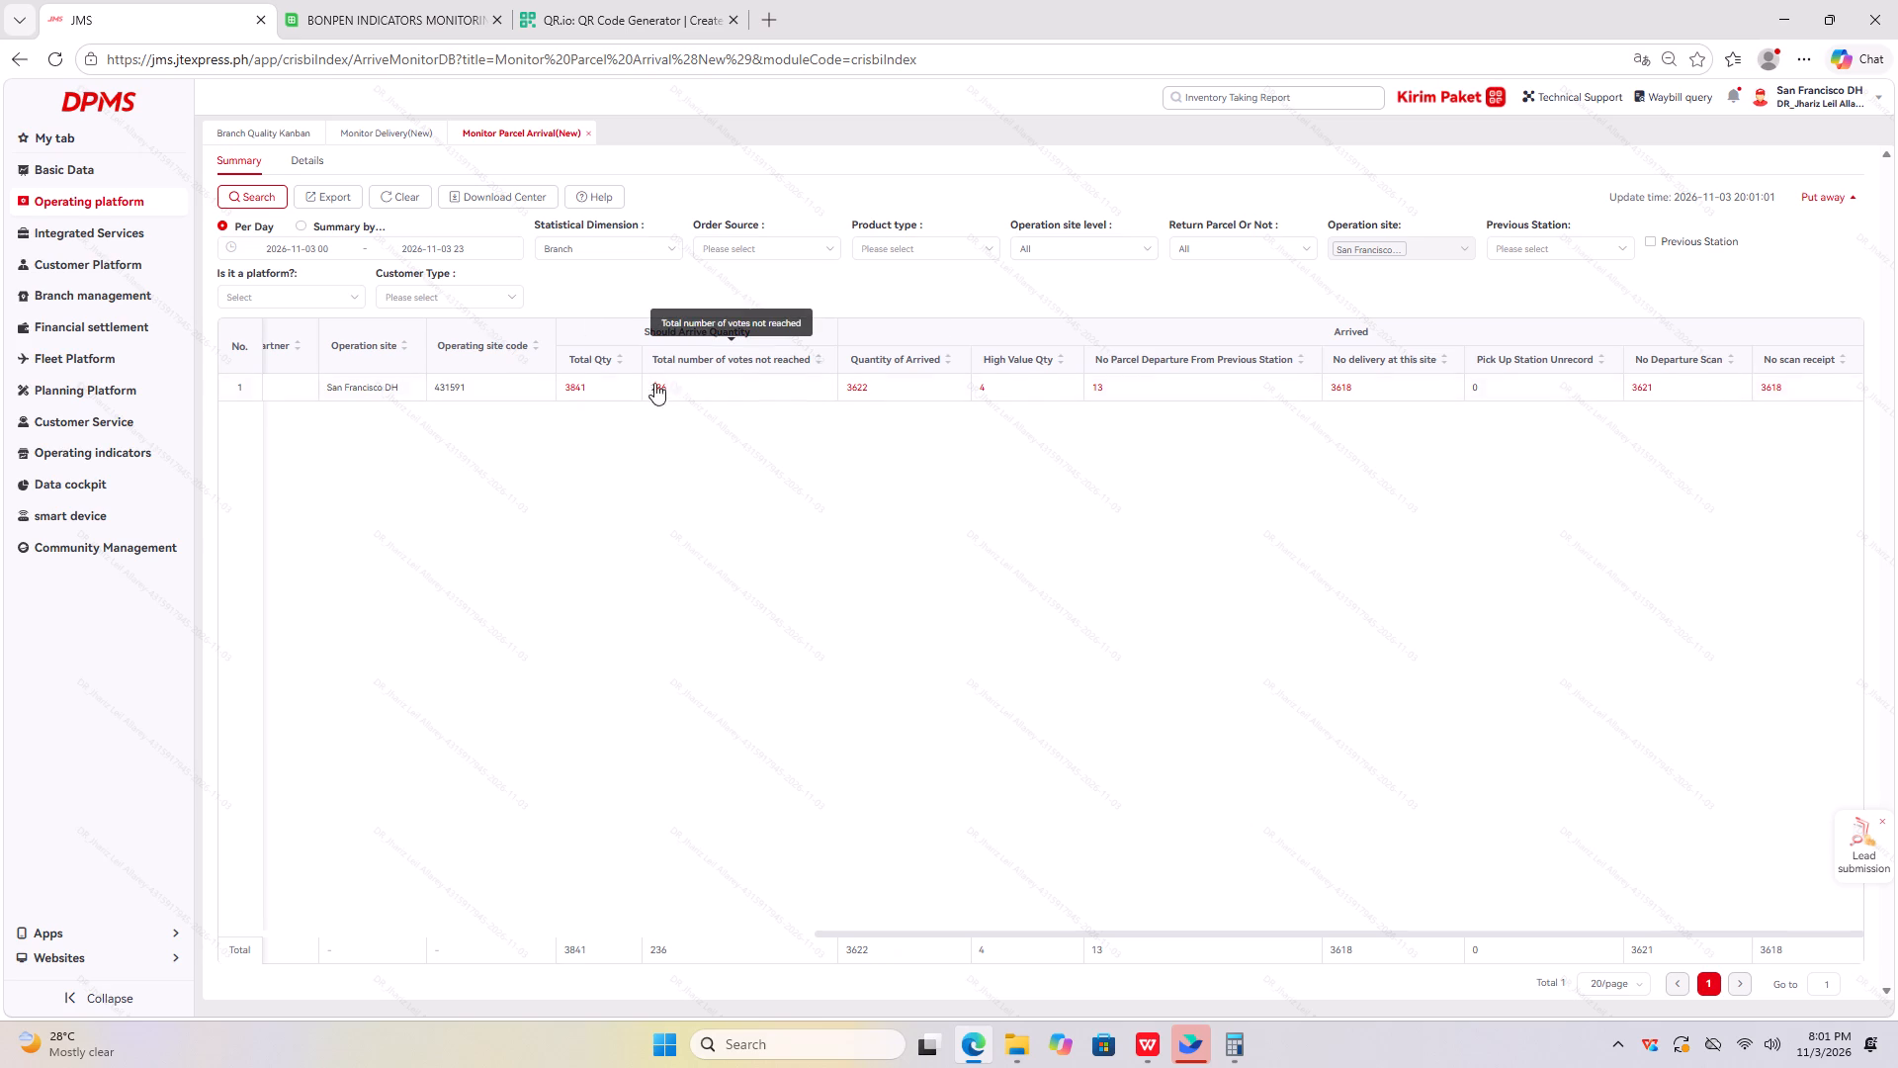
click(858, 387)
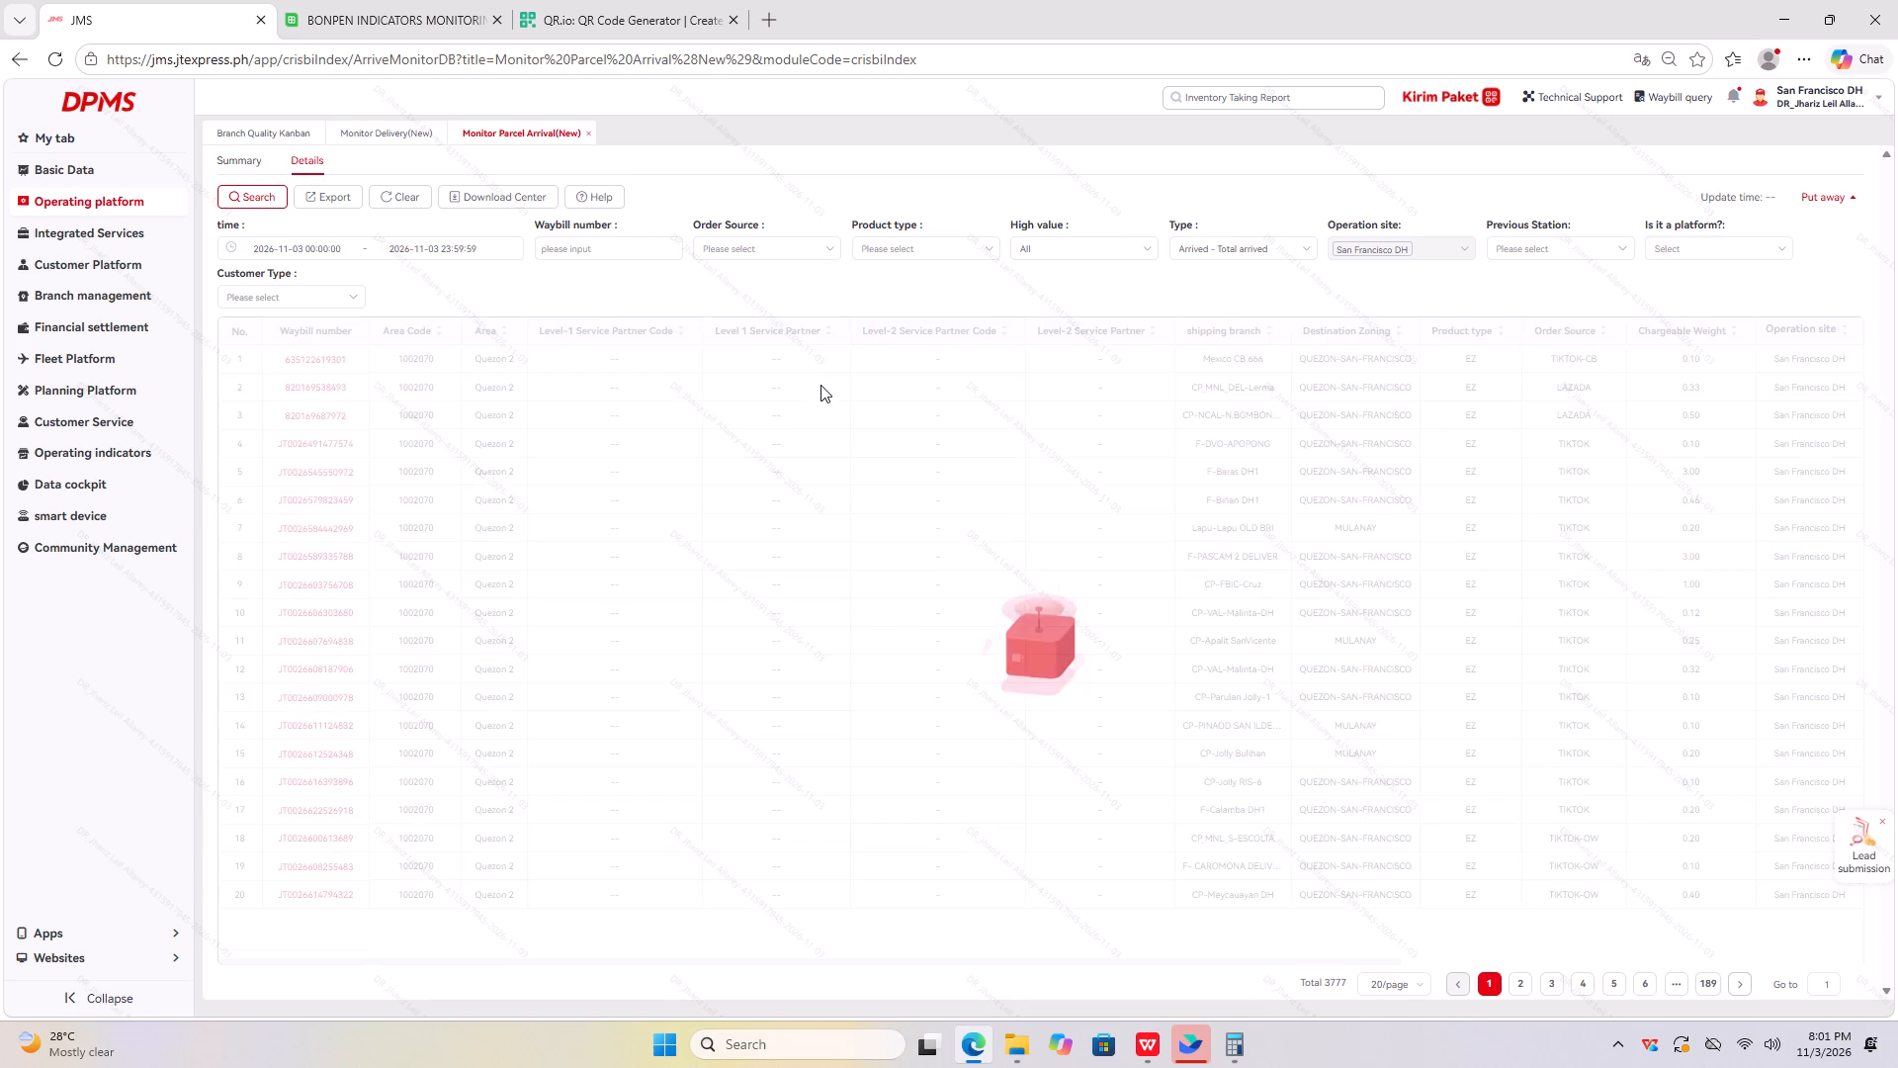
scroll(1131, 440, down, 9)
scroll(1179, 520, up, 6)
scroll(923, 470, down, 3)
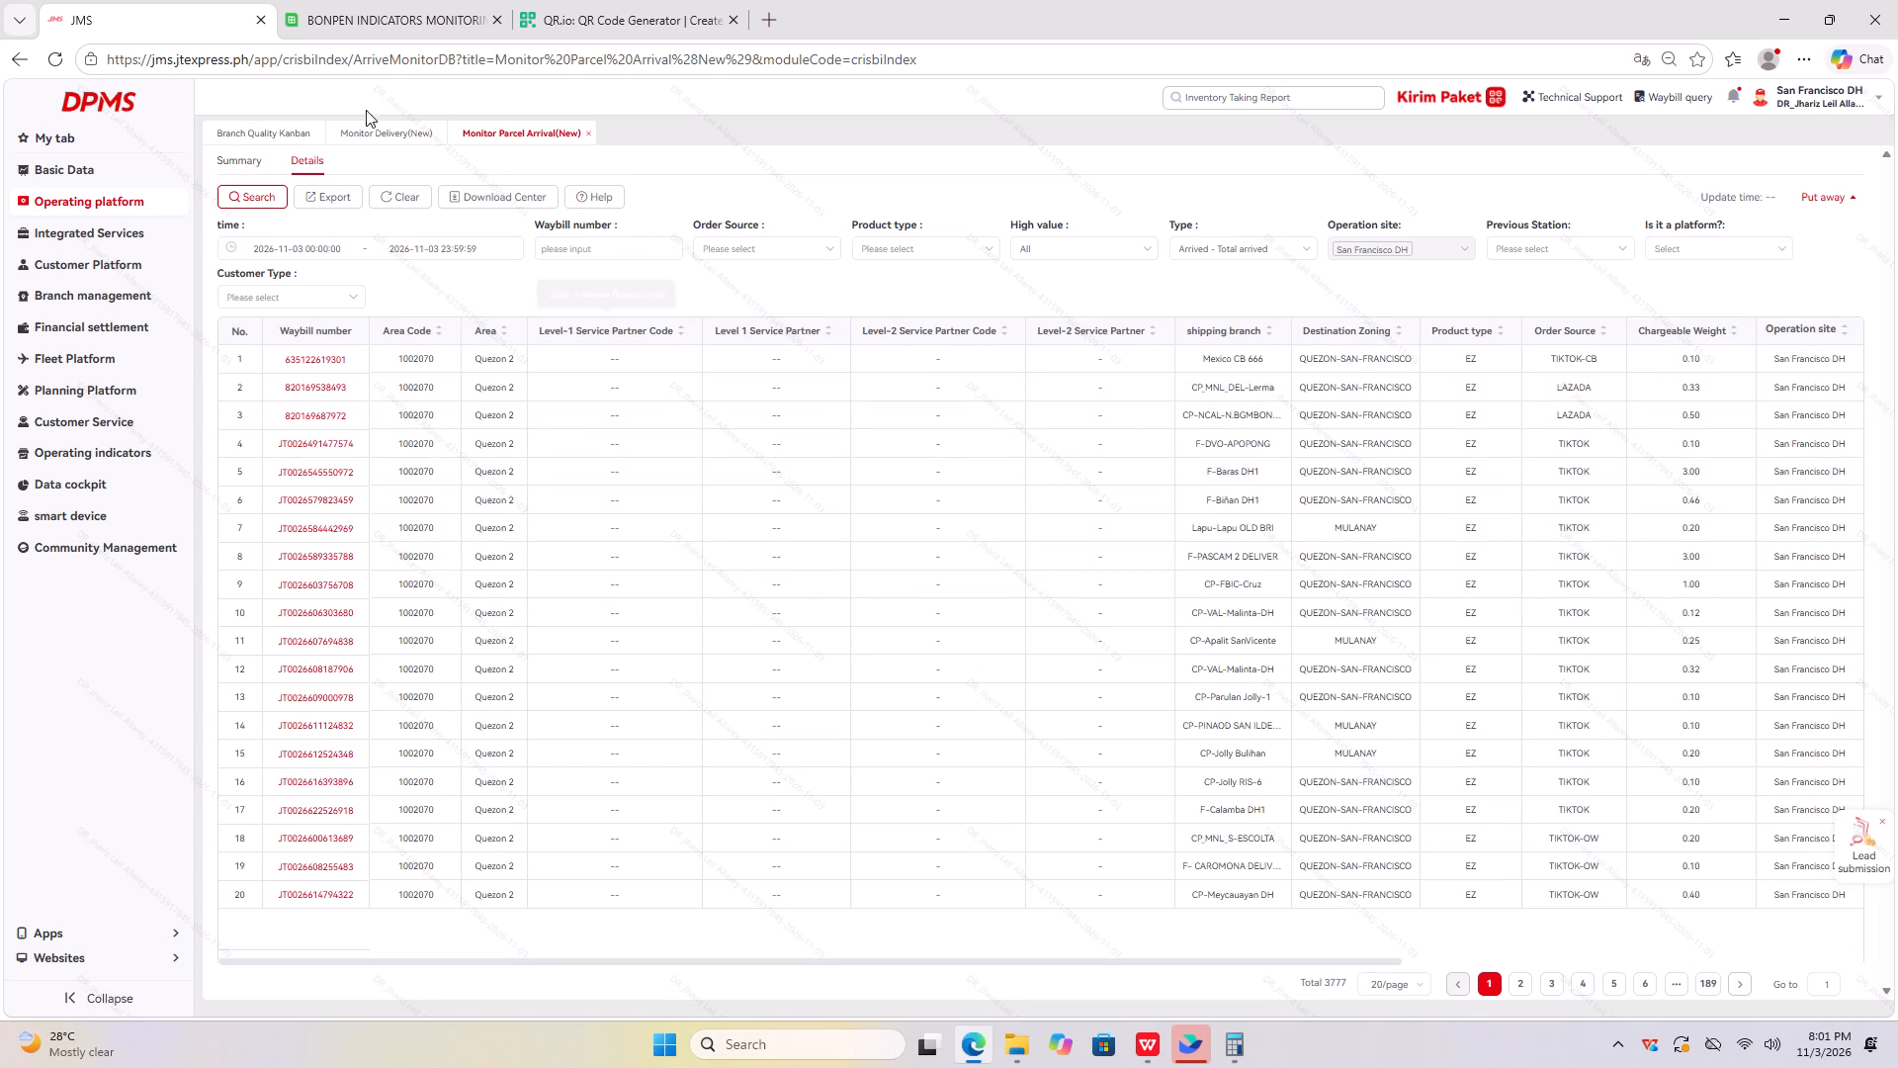
Go back to the Monitor Parcel Arrival(New) summary and examine the should-arrive waybill details, refreshing the list several times.
click(388, 133)
click(504, 133)
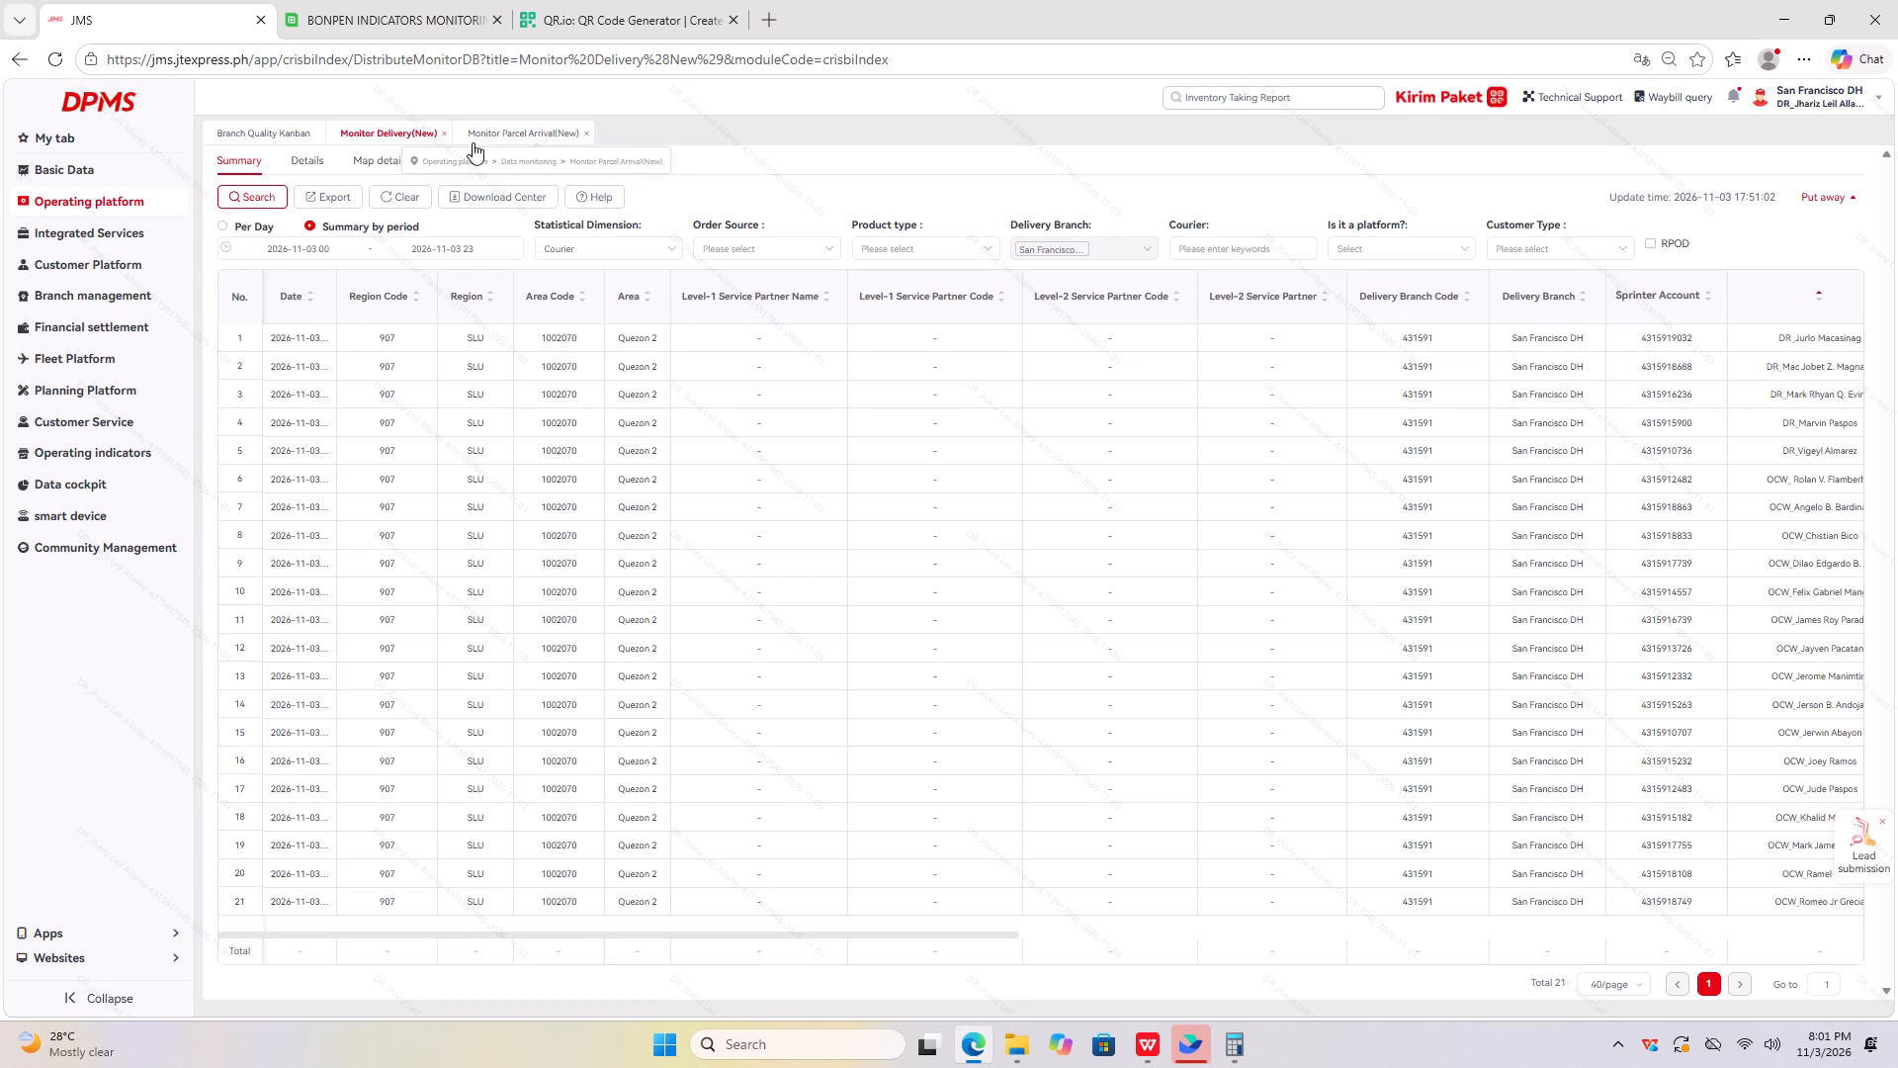
click(242, 164)
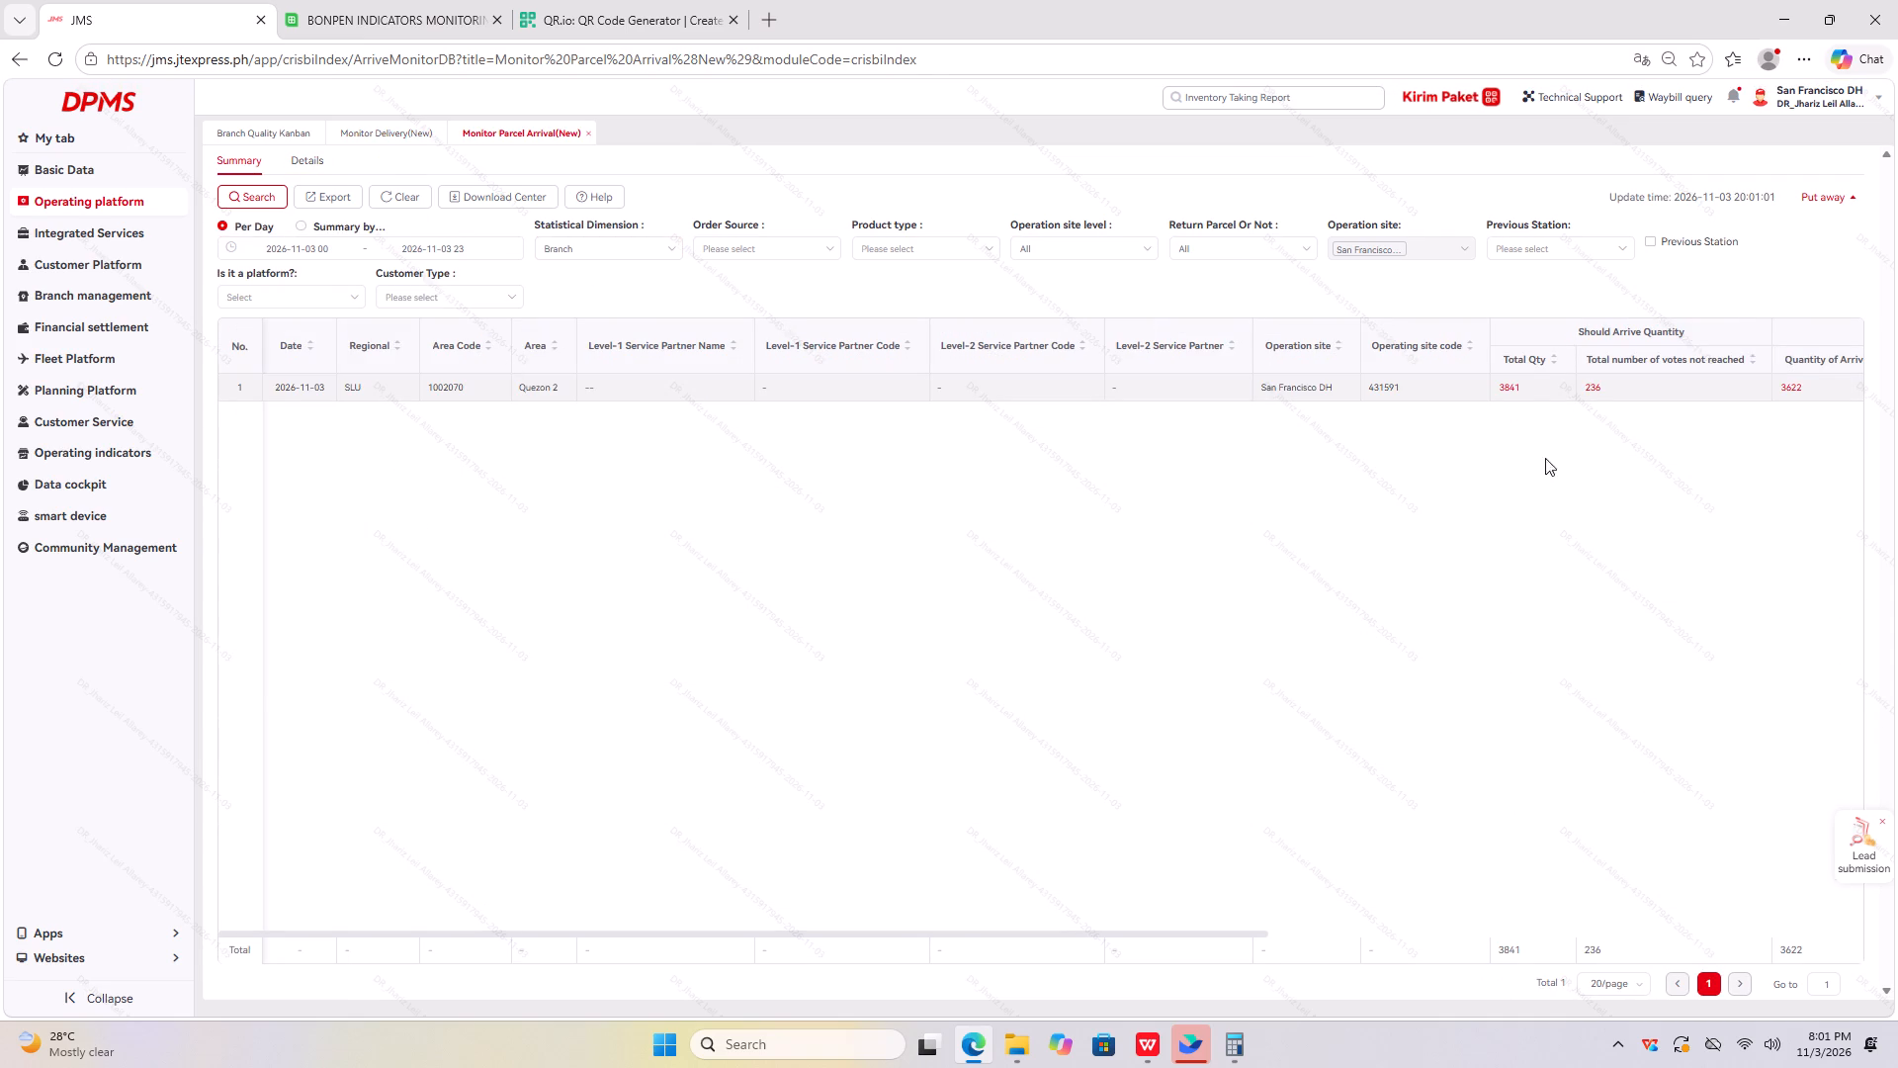
drag(825, 933, 1211, 873)
click(988, 388)
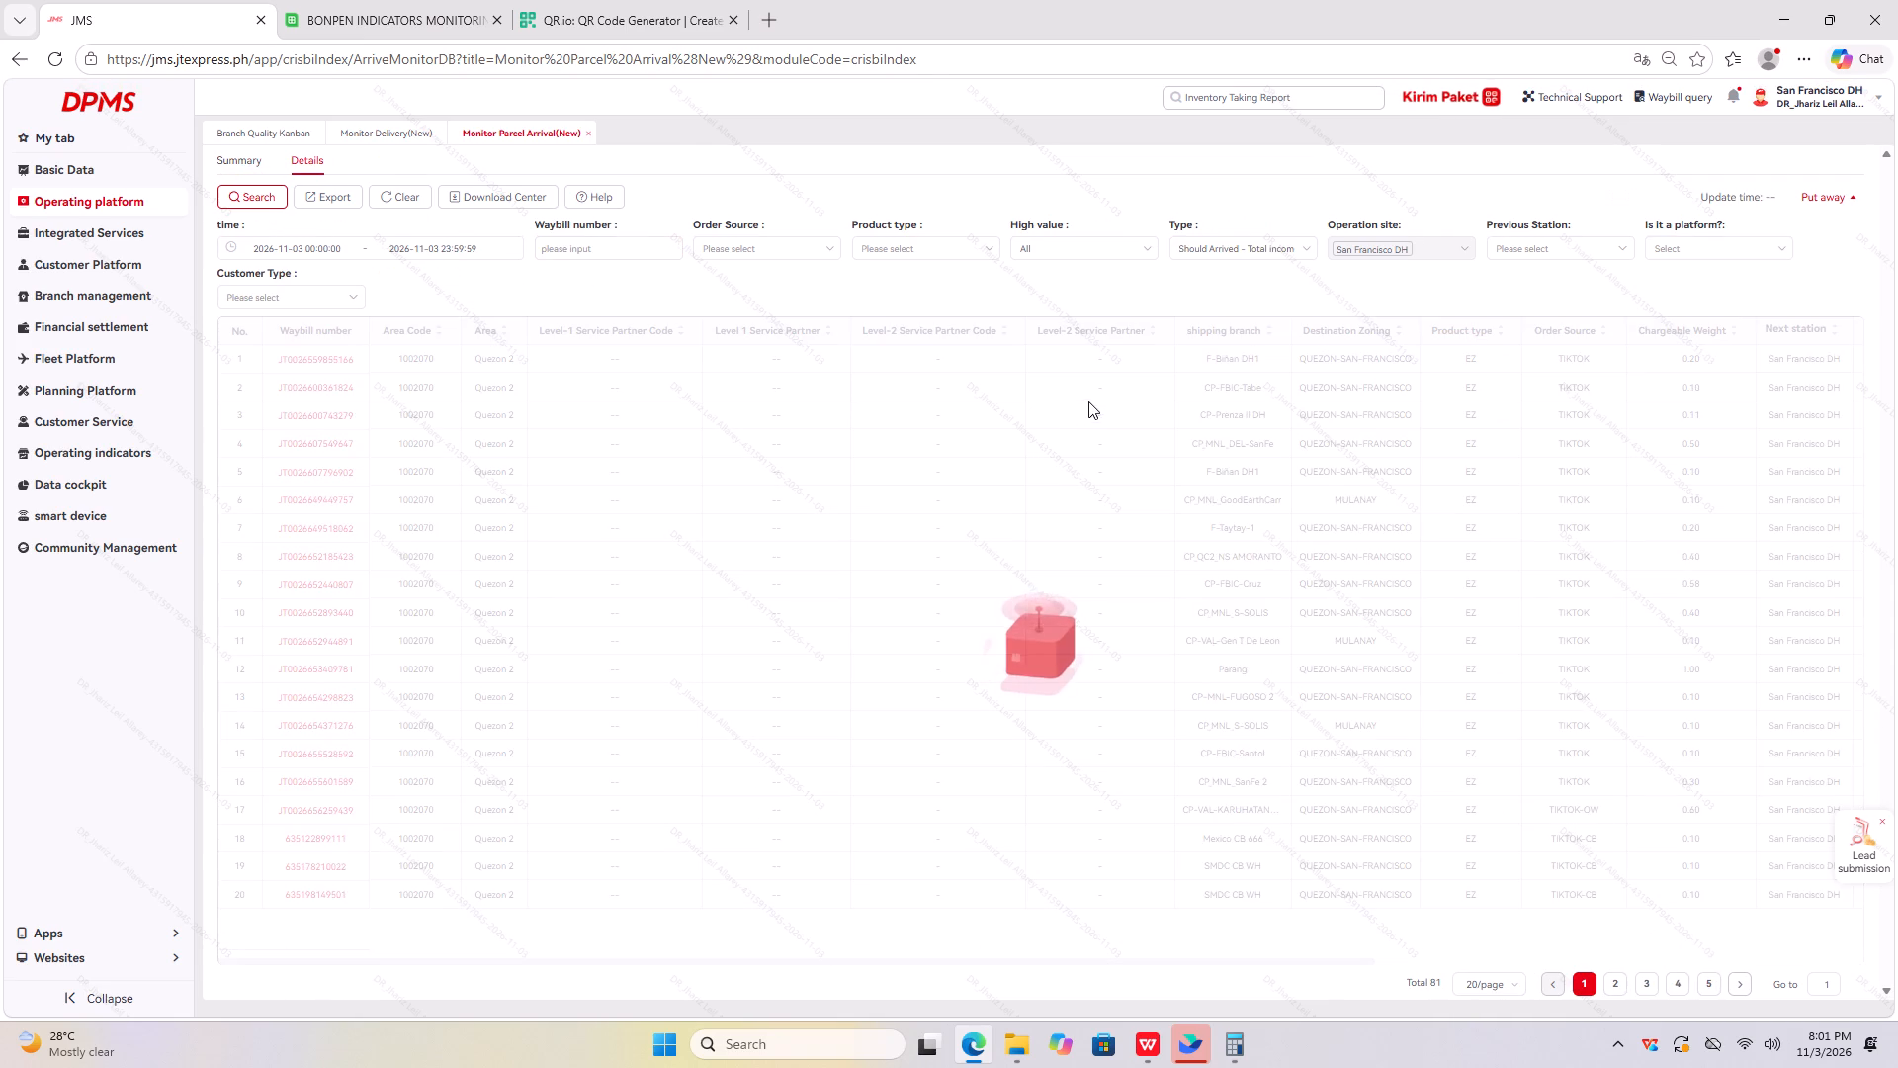
click(265, 187)
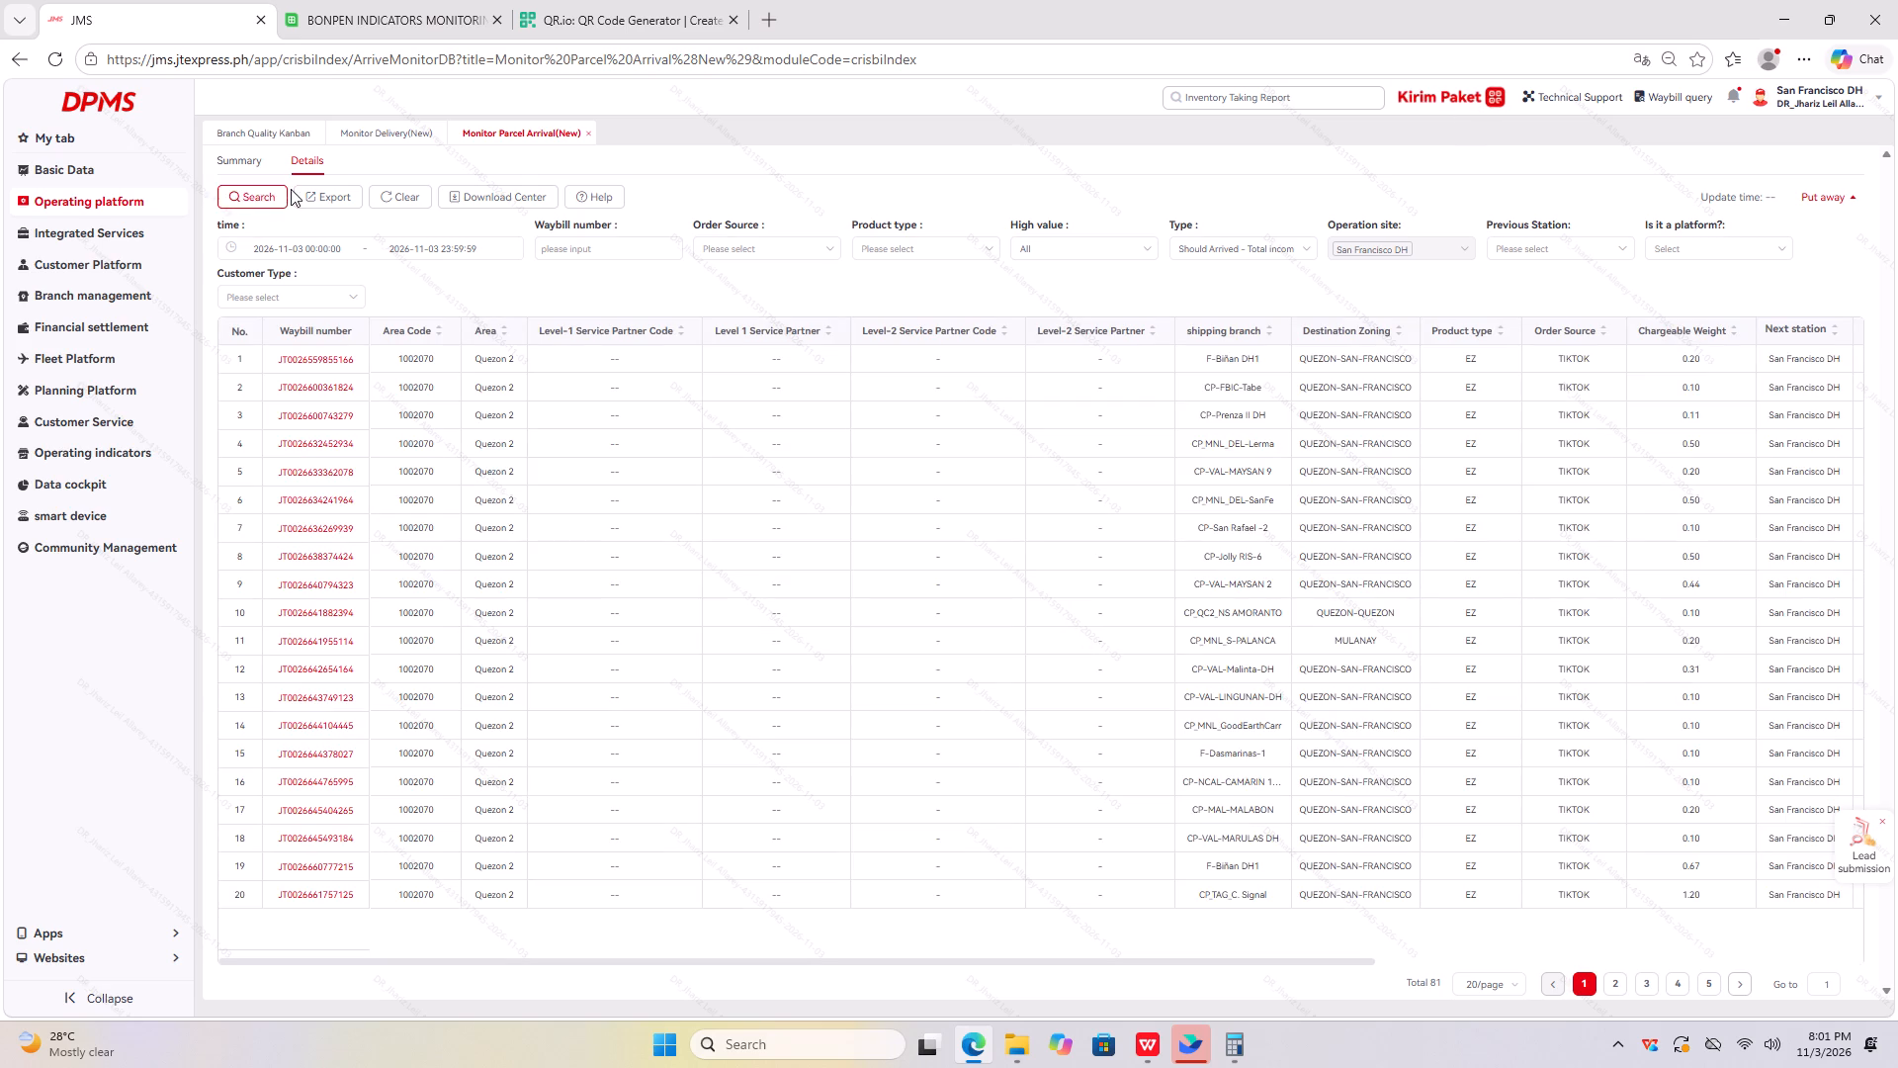
click(274, 191)
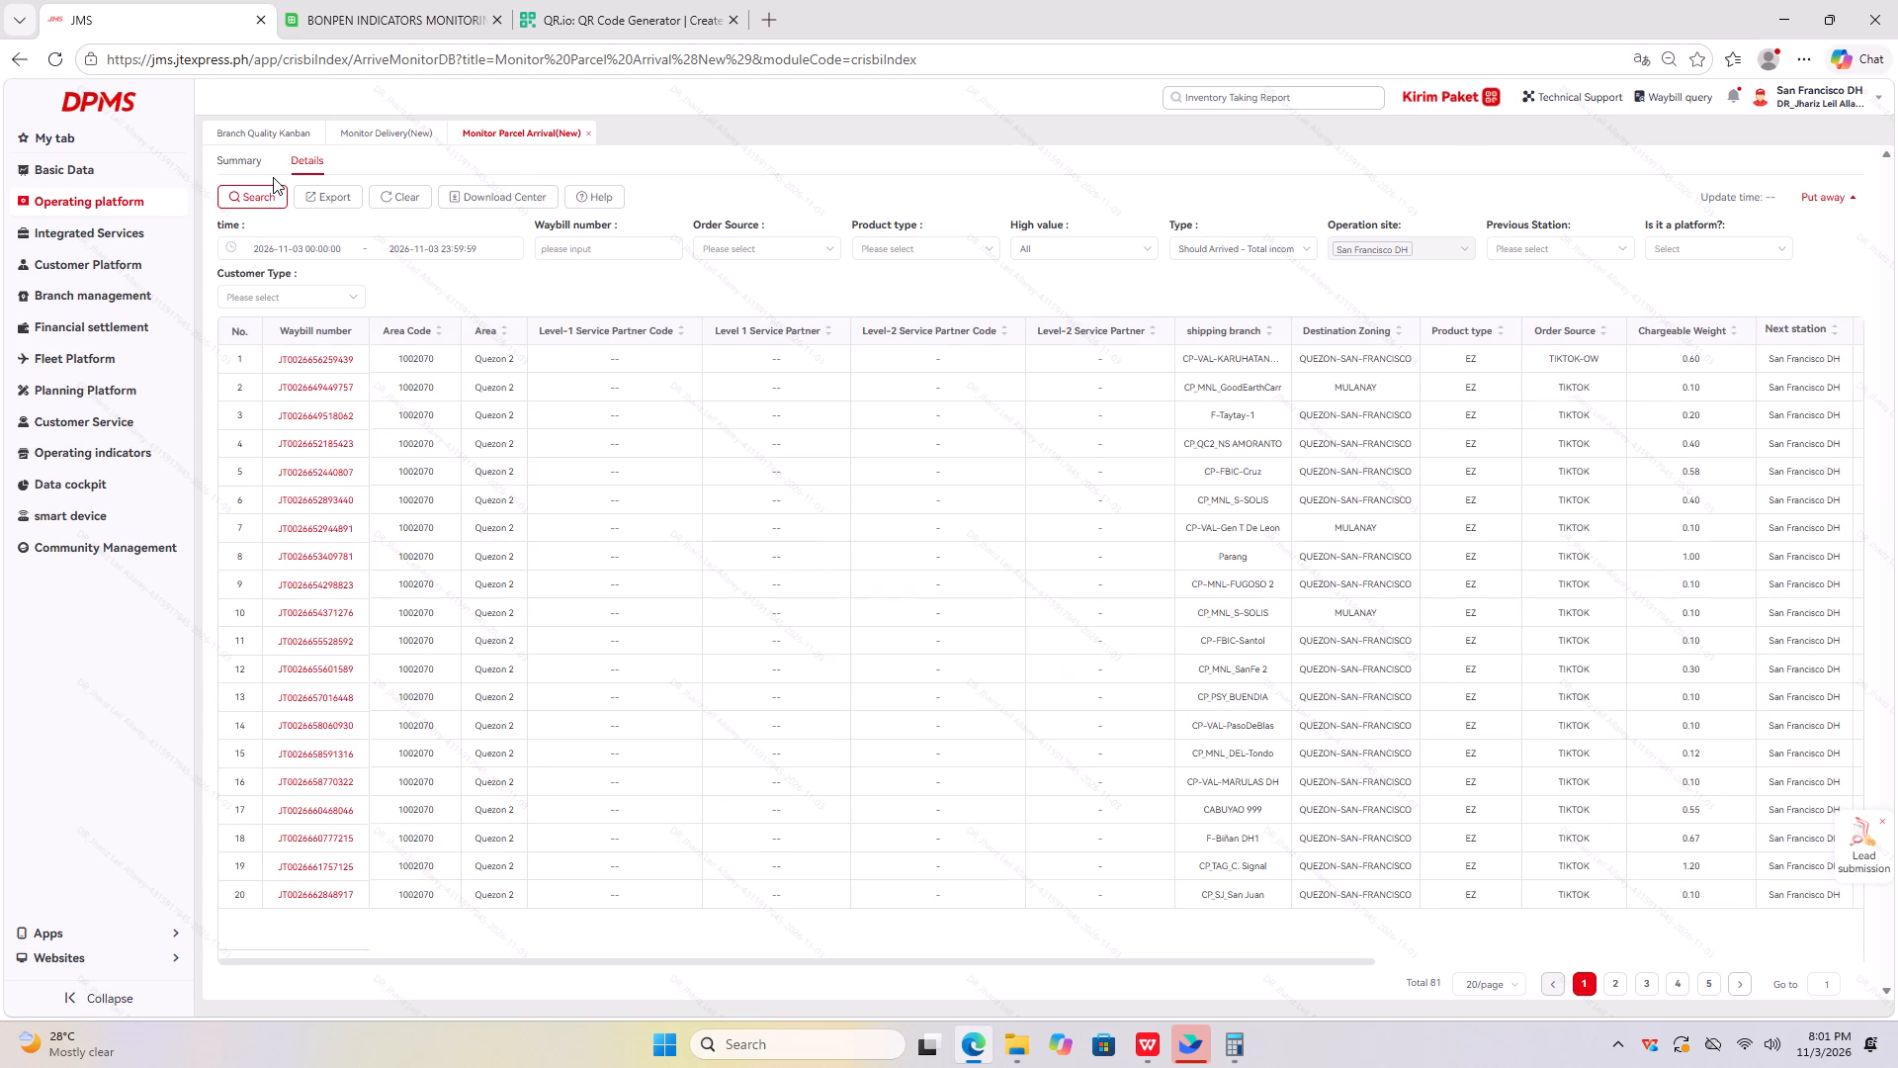
click(255, 196)
click(246, 192)
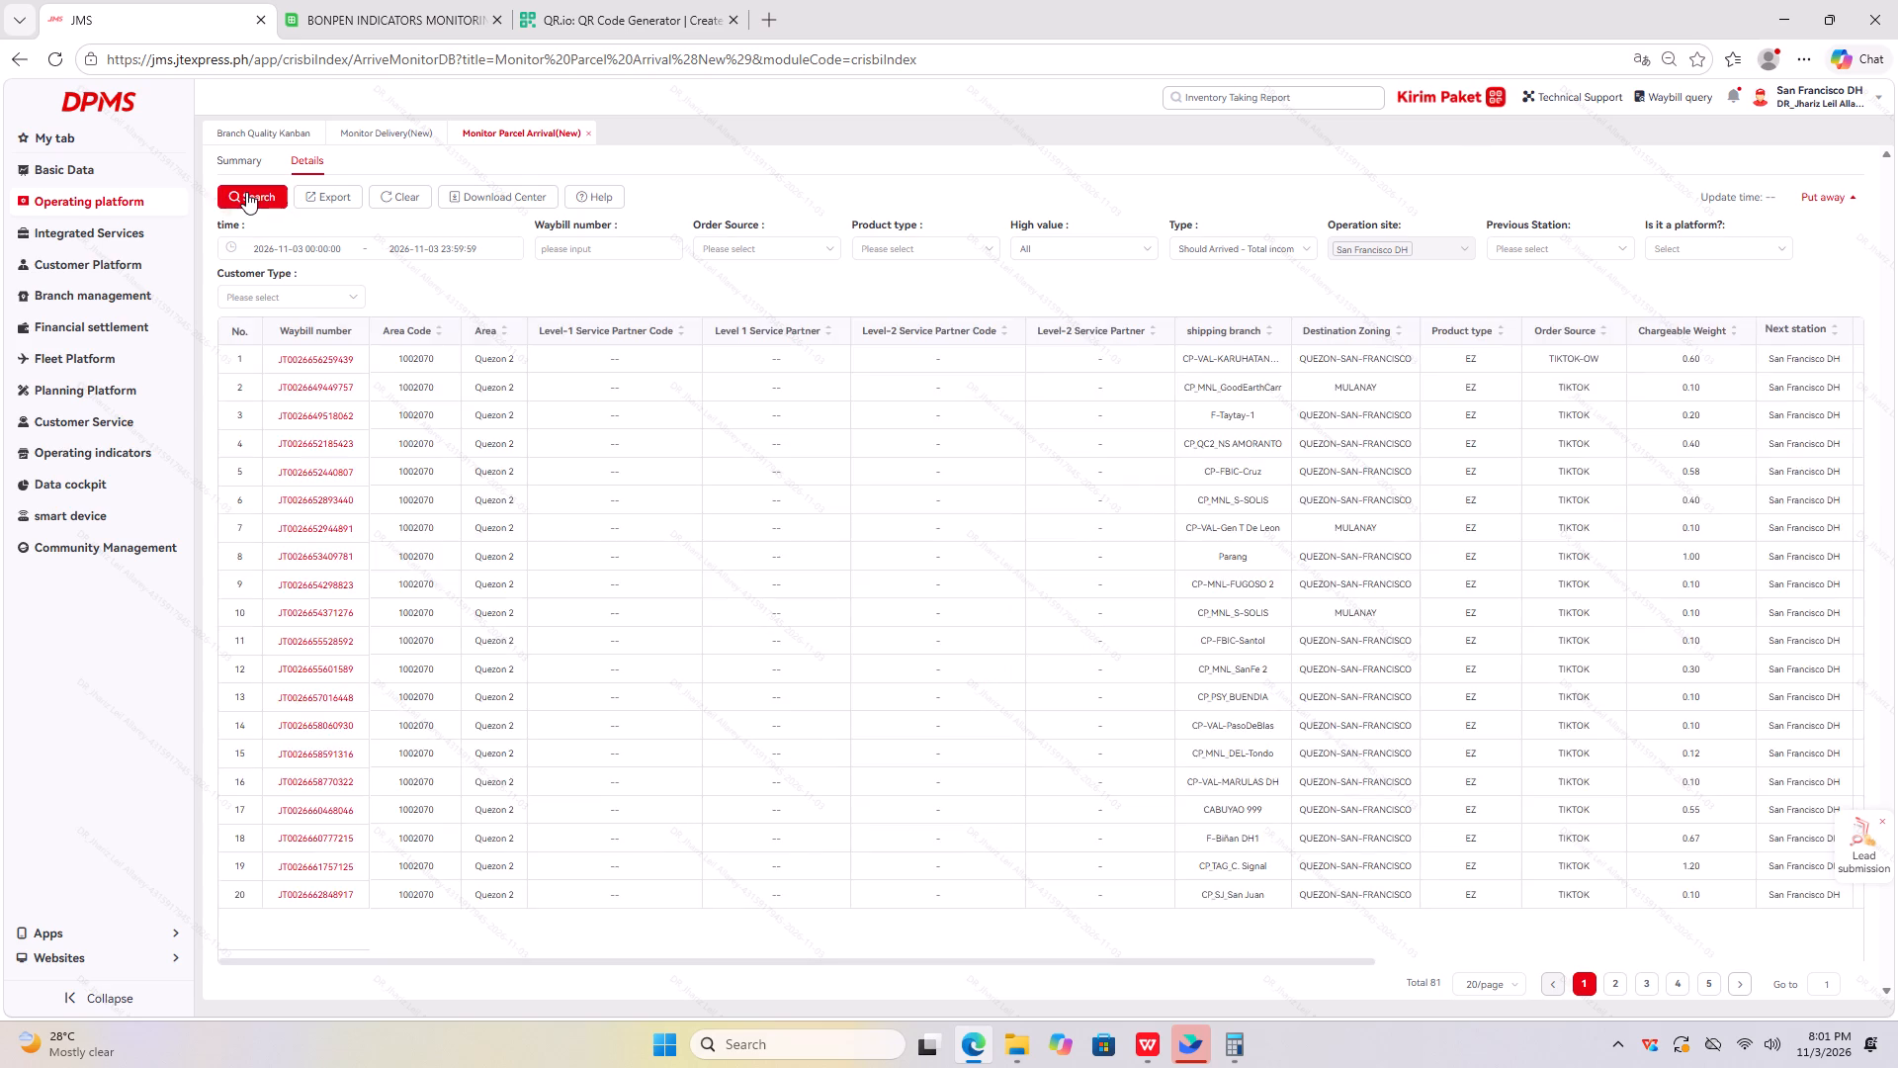
click(246, 192)
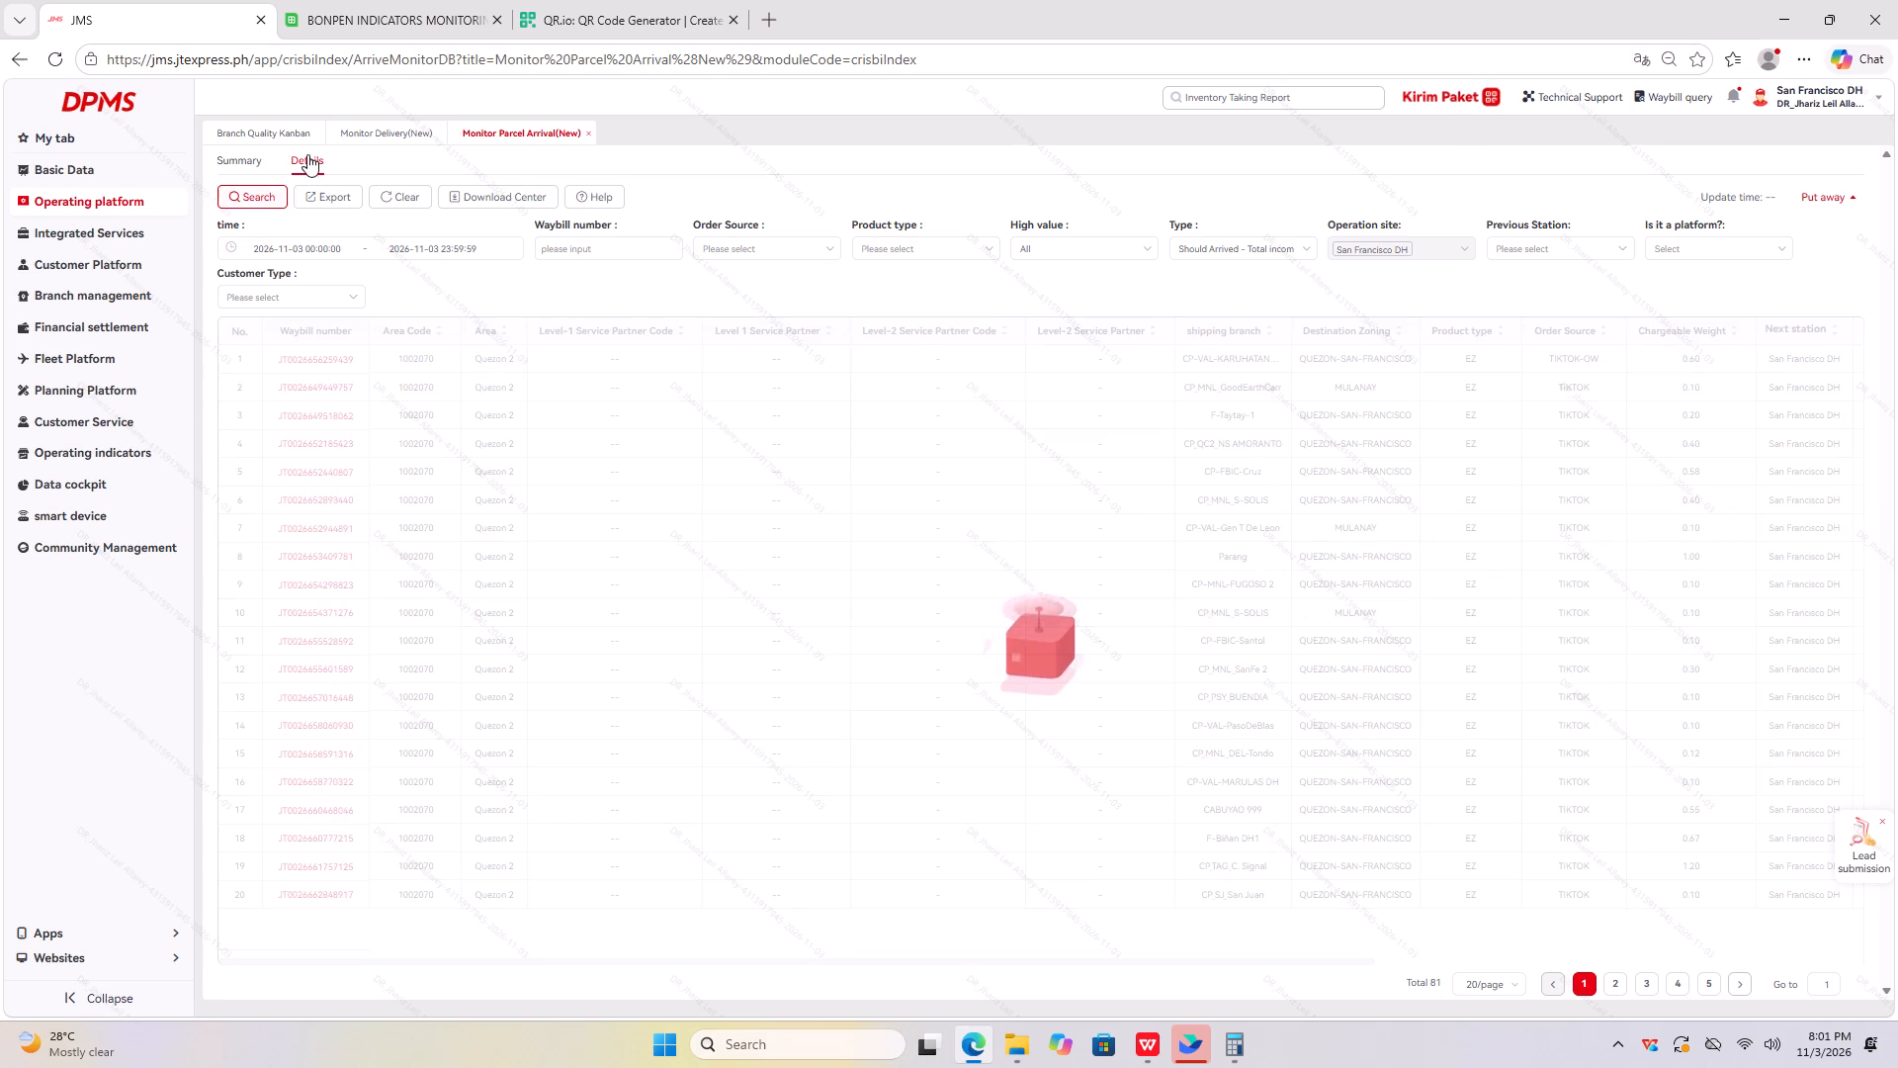
Refresh the Monitor Parcel Arrival(New) summary and check the waybill details behind Quantity of Arrived again.
click(370, 128)
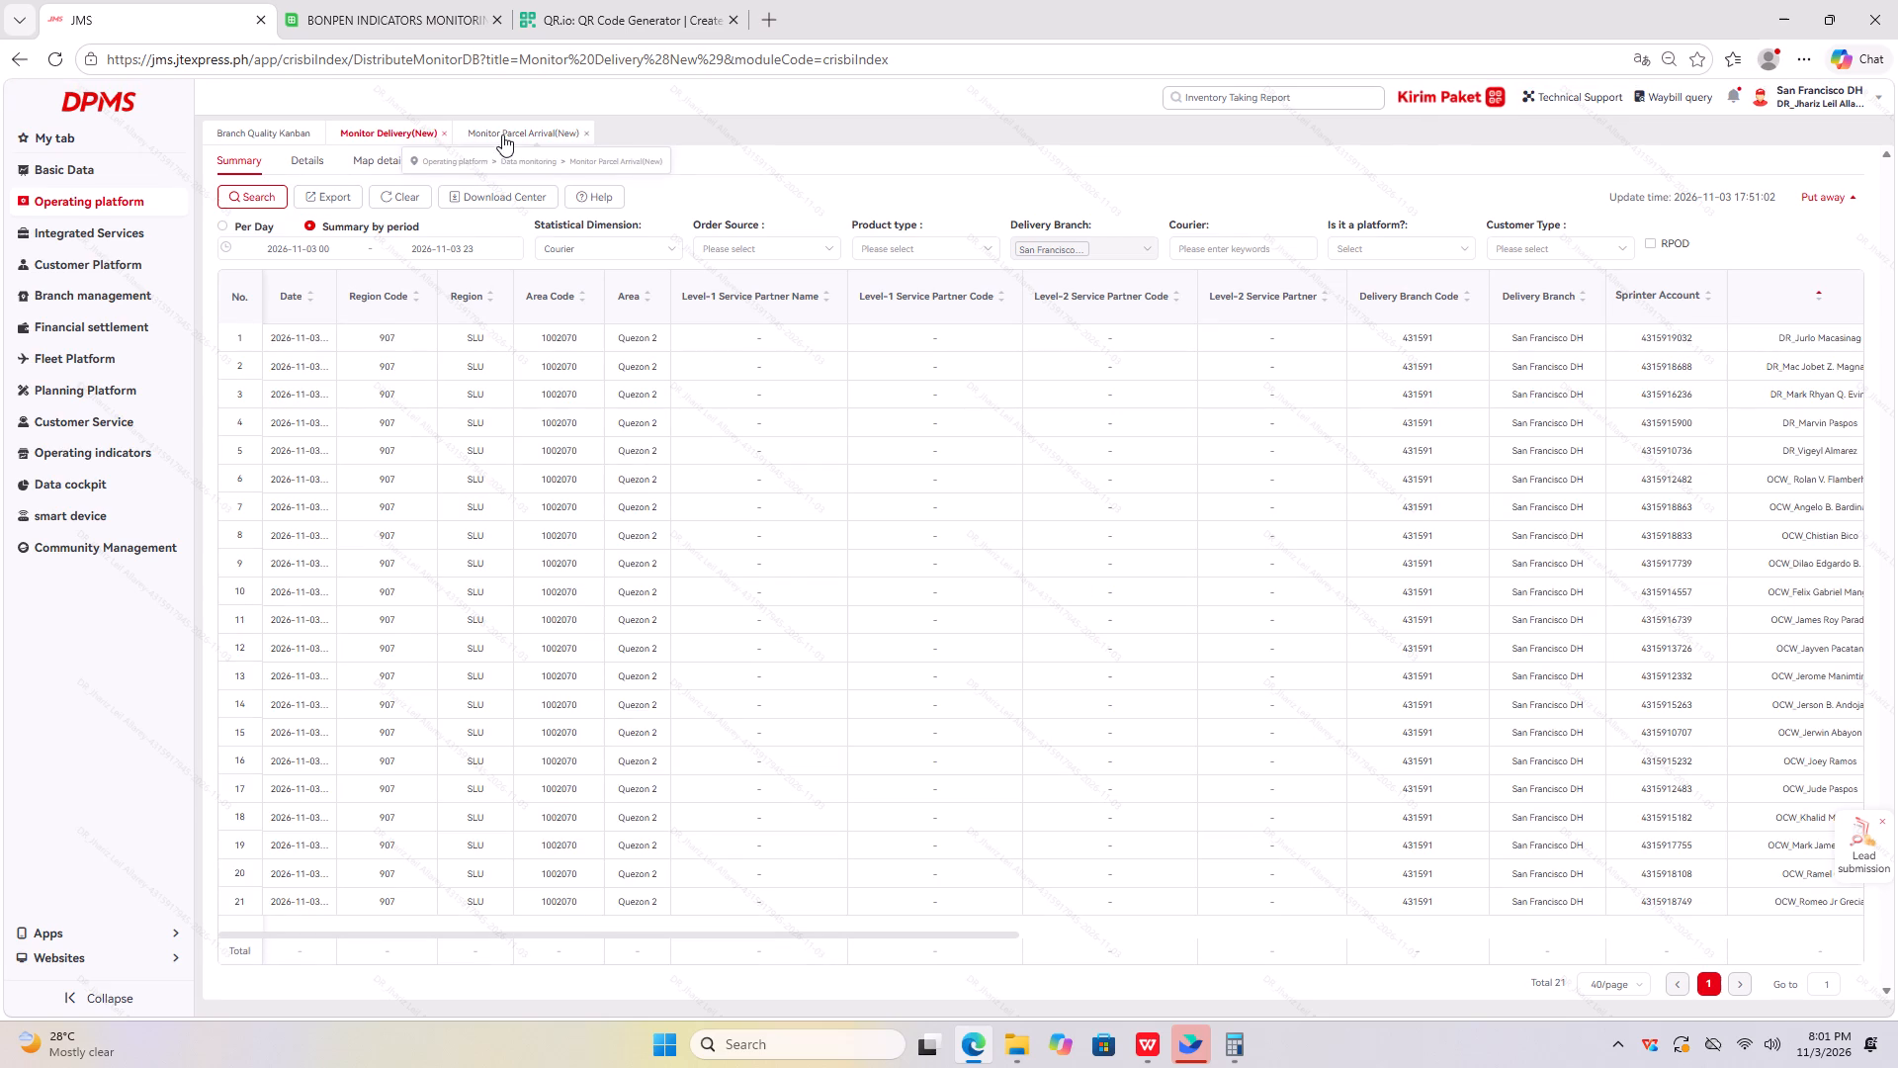
click(502, 134)
click(248, 166)
click(252, 192)
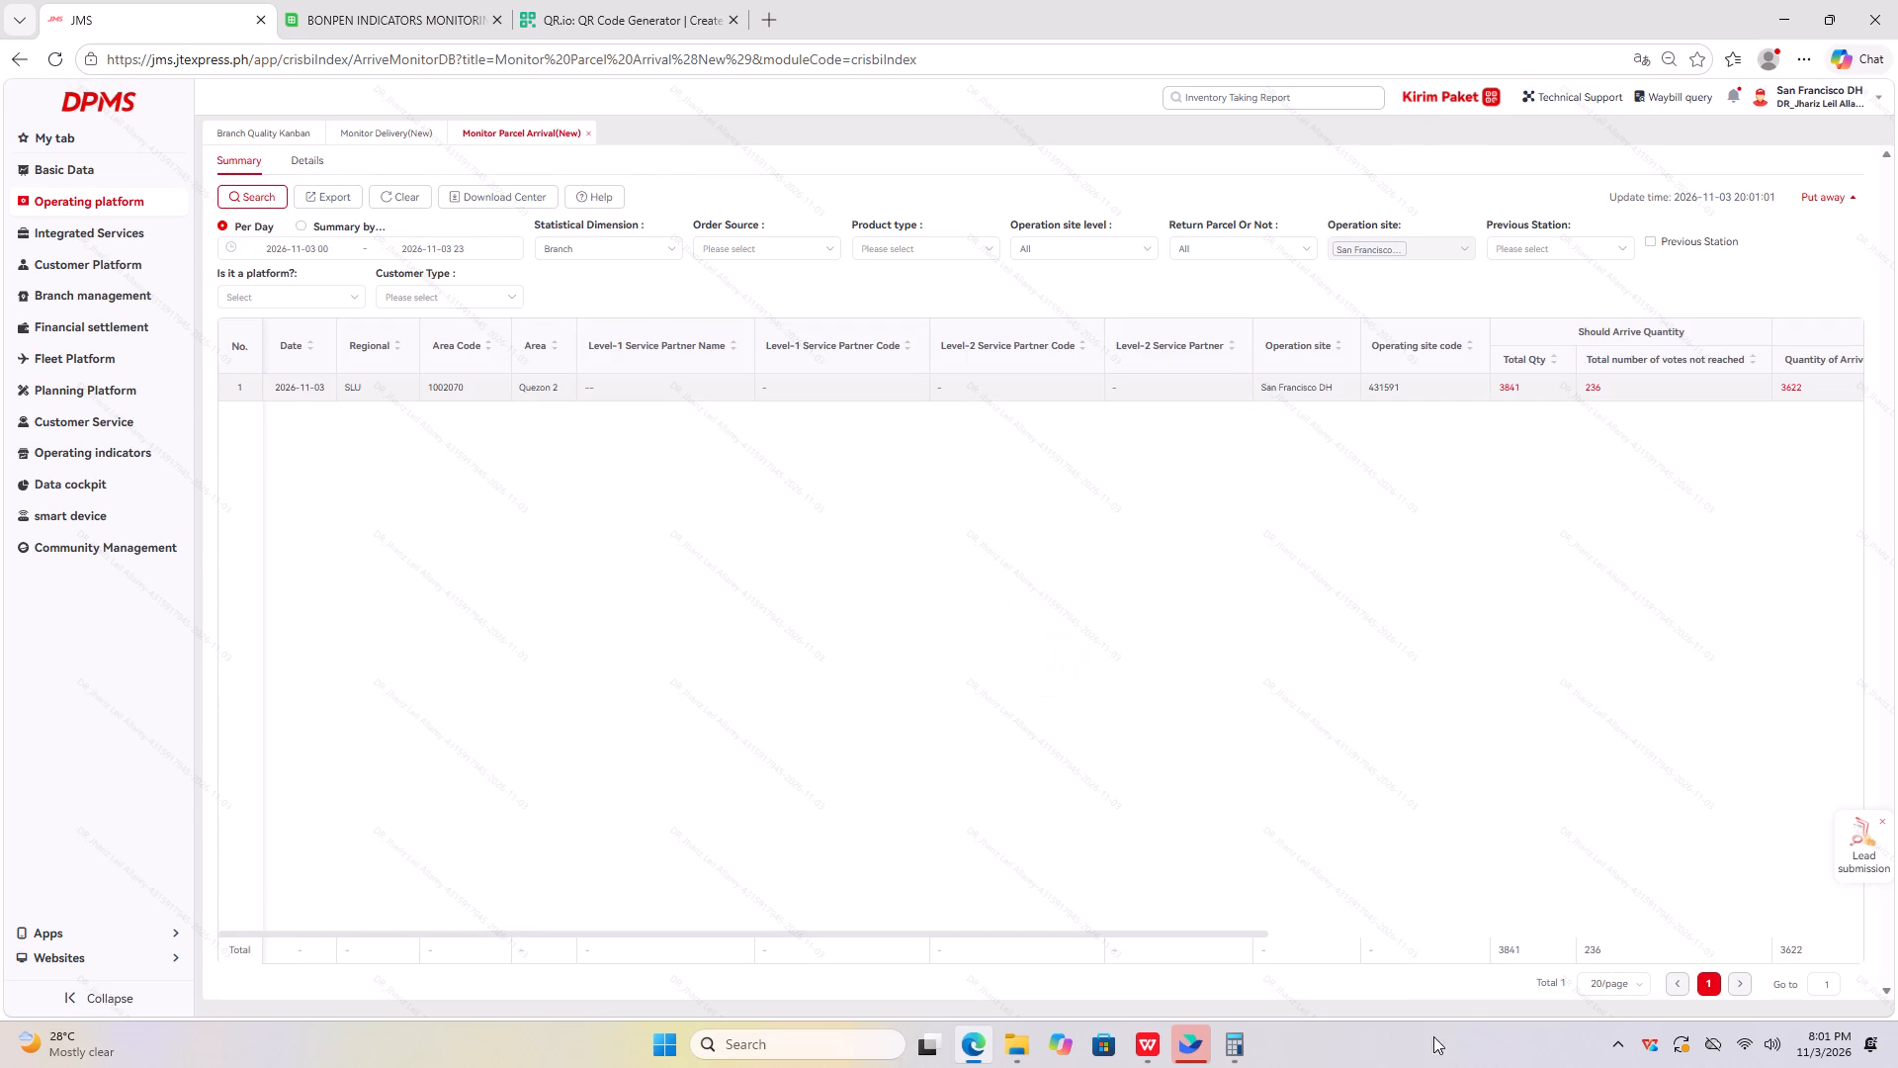
click(1788, 388)
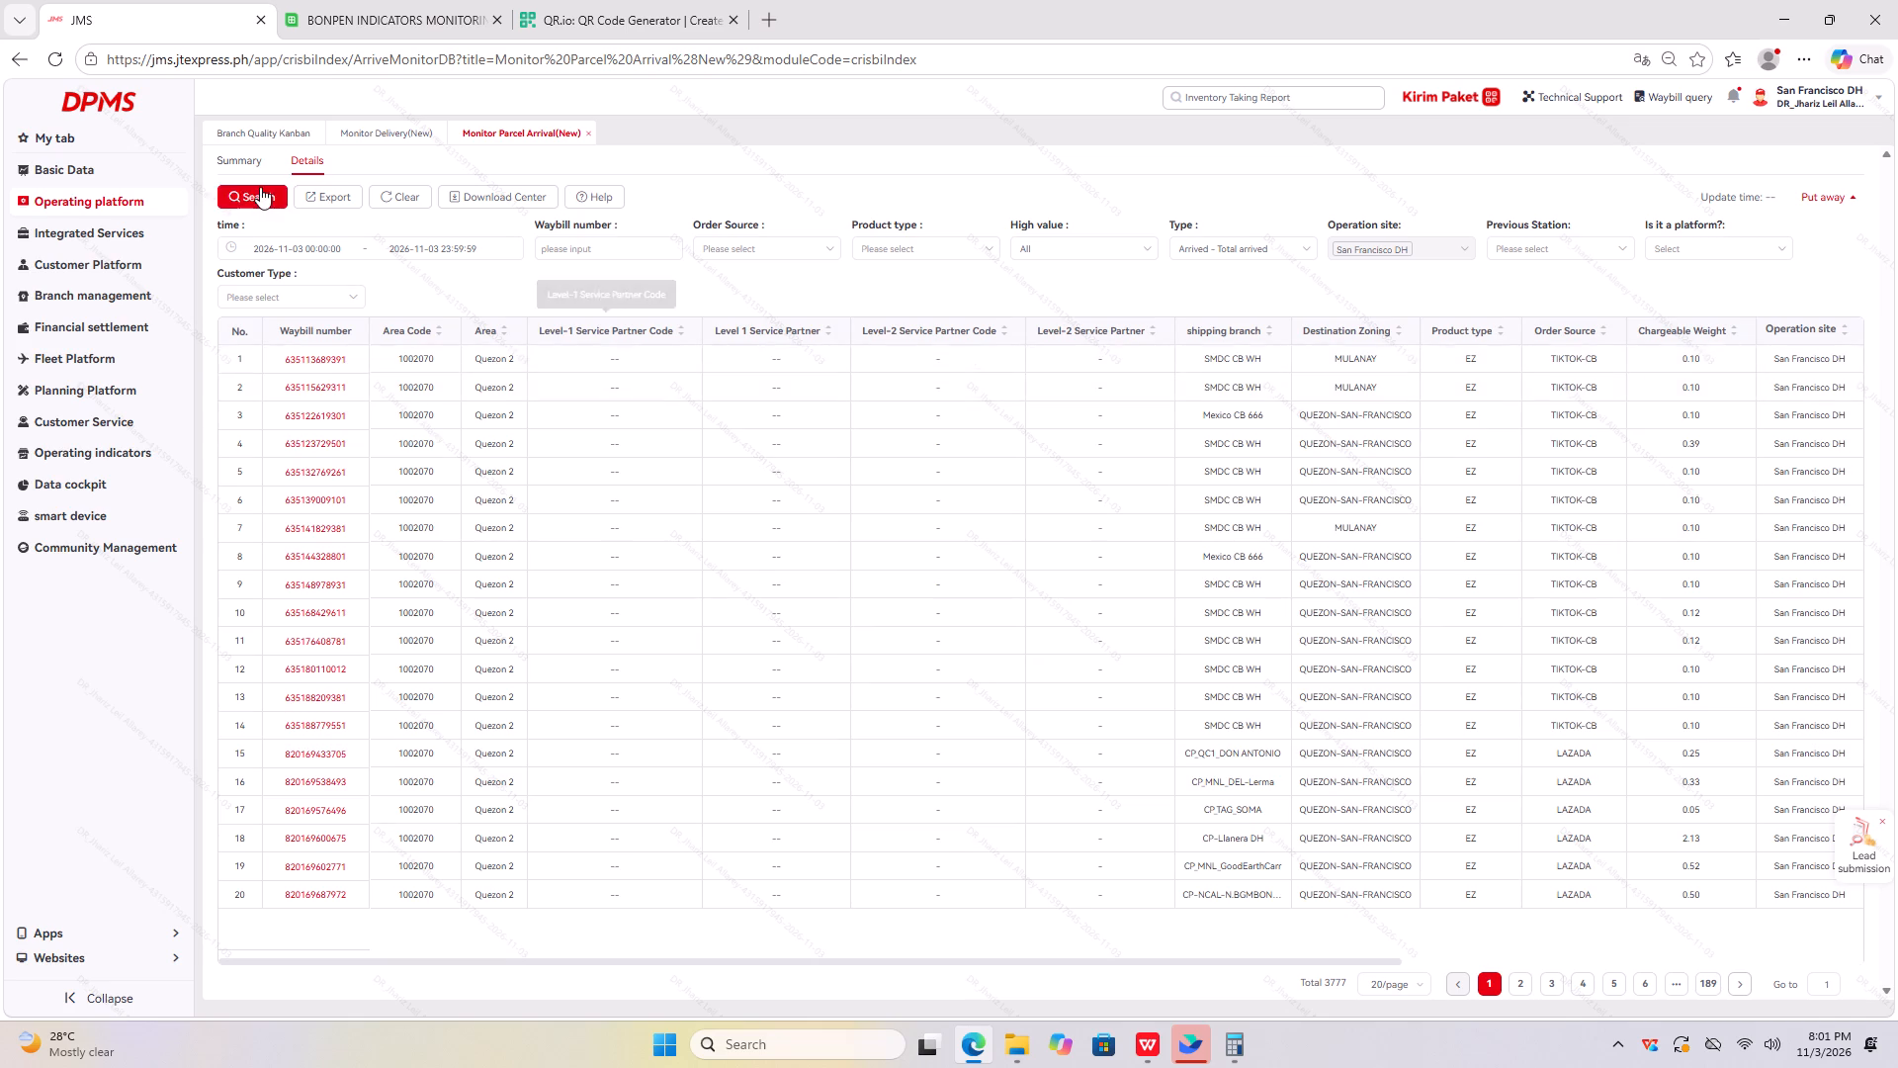
click(259, 187)
In the BONPEN indicators sheet for San Francisco DH, enter 3777 as the ARRIVAL QTY for November 3.
click(393, 1)
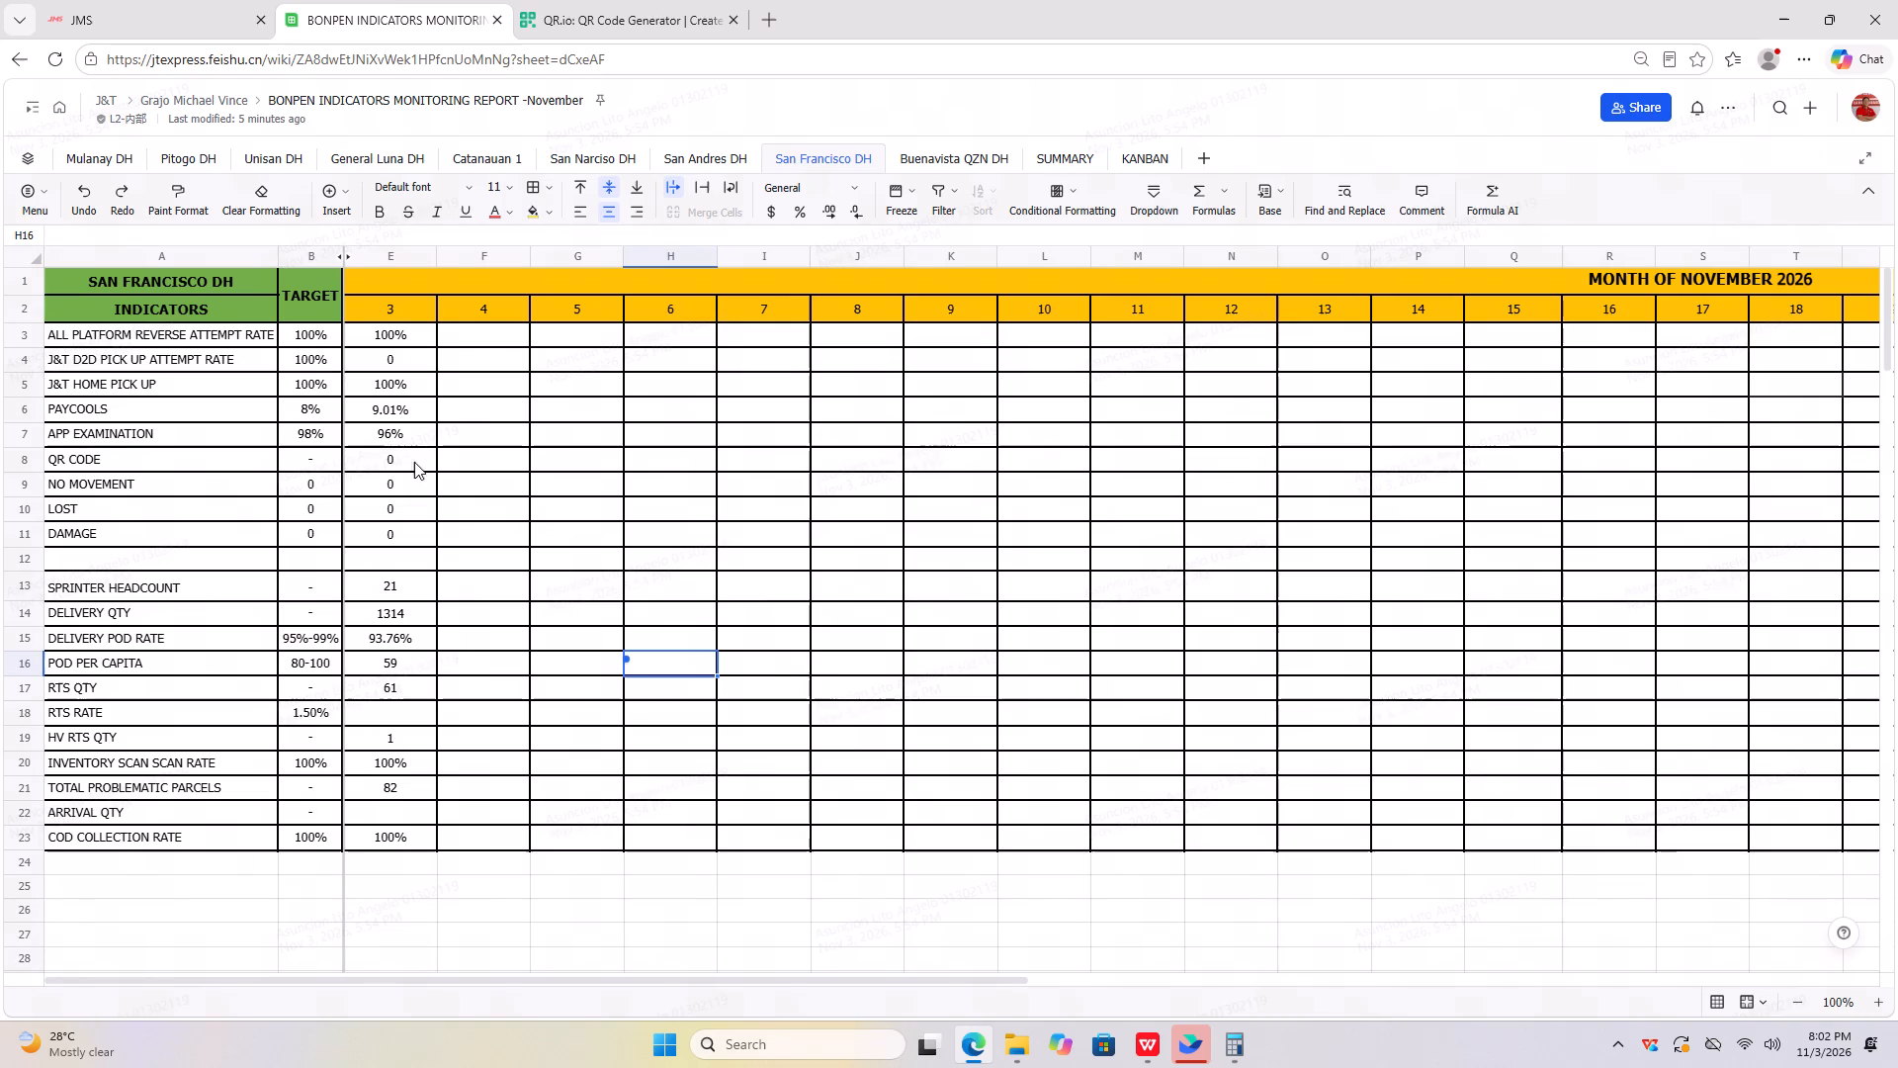
click(389, 815)
text(3777)
key(Return)
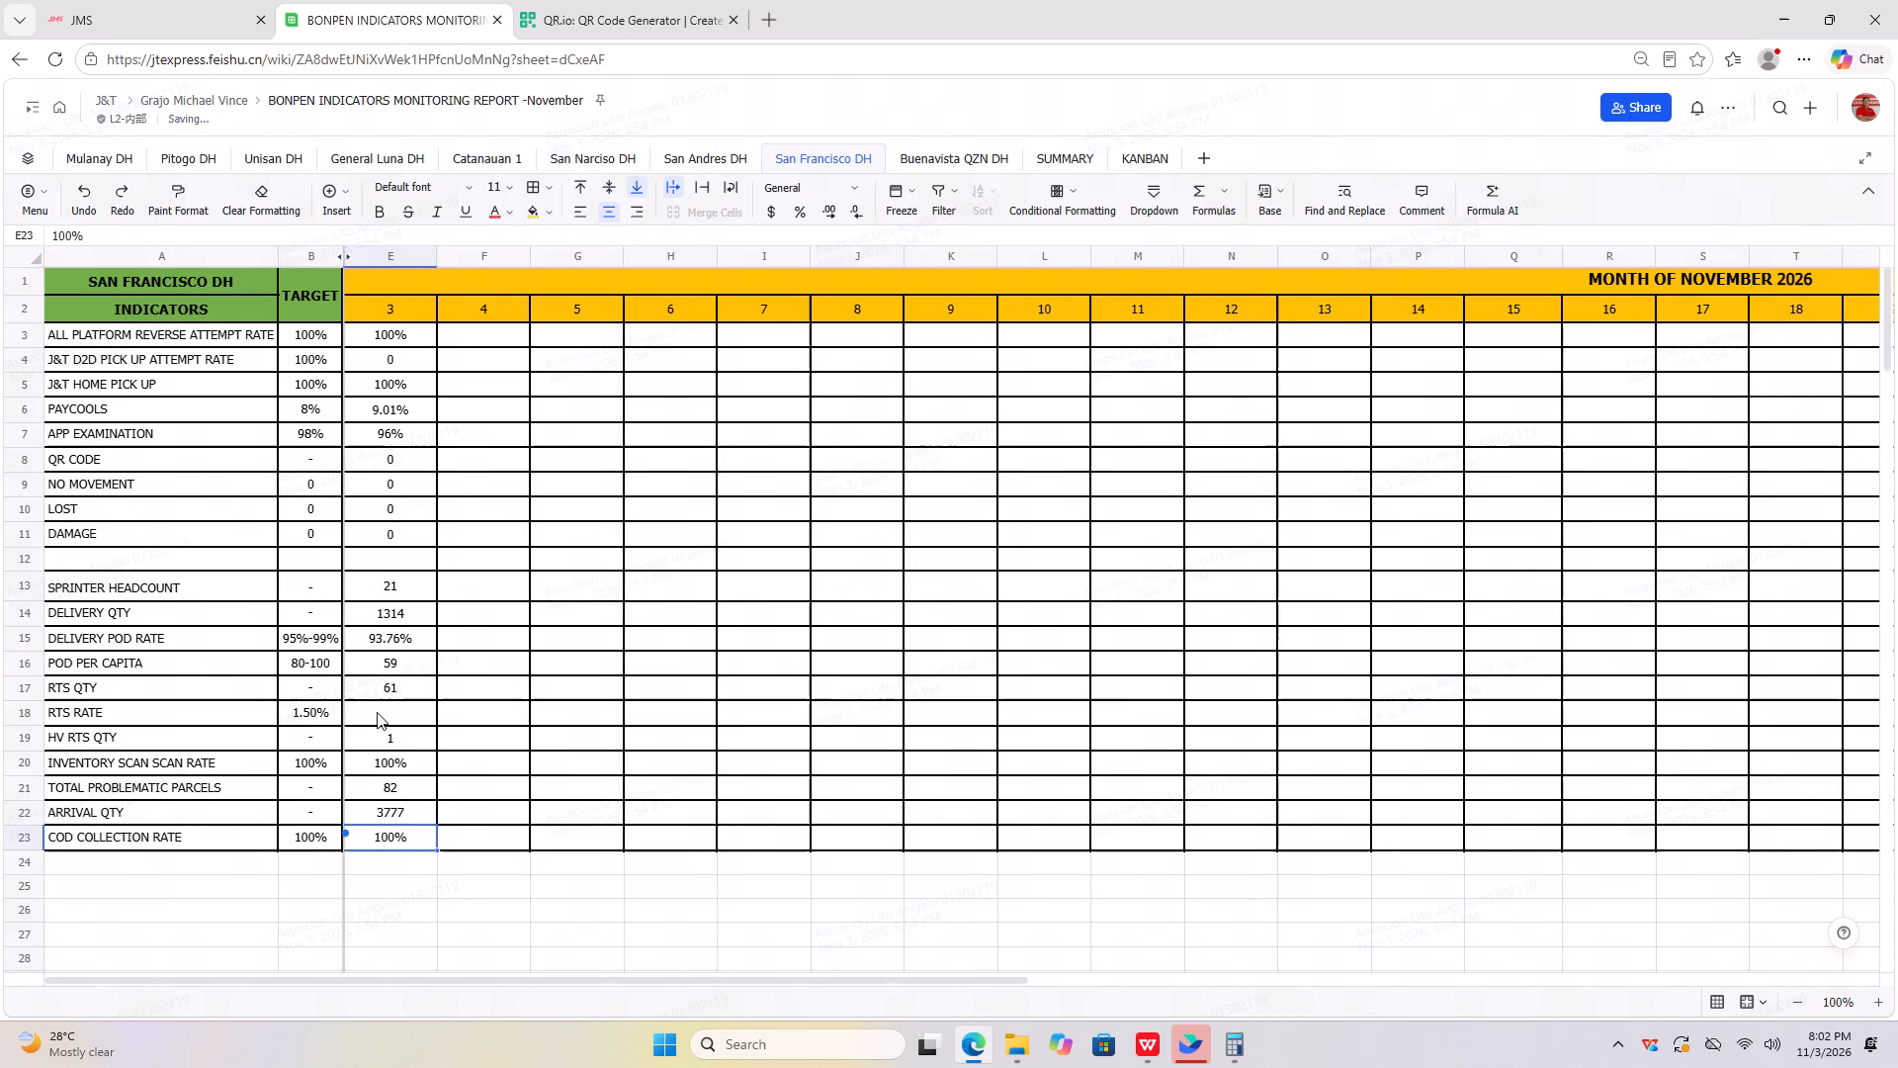
Calculate the November 3 RTS rate in Calculator as 61 divided by 3777, times 100, and close Calculator.
click(377, 712)
click(796, 1050)
key(c)
key(a)
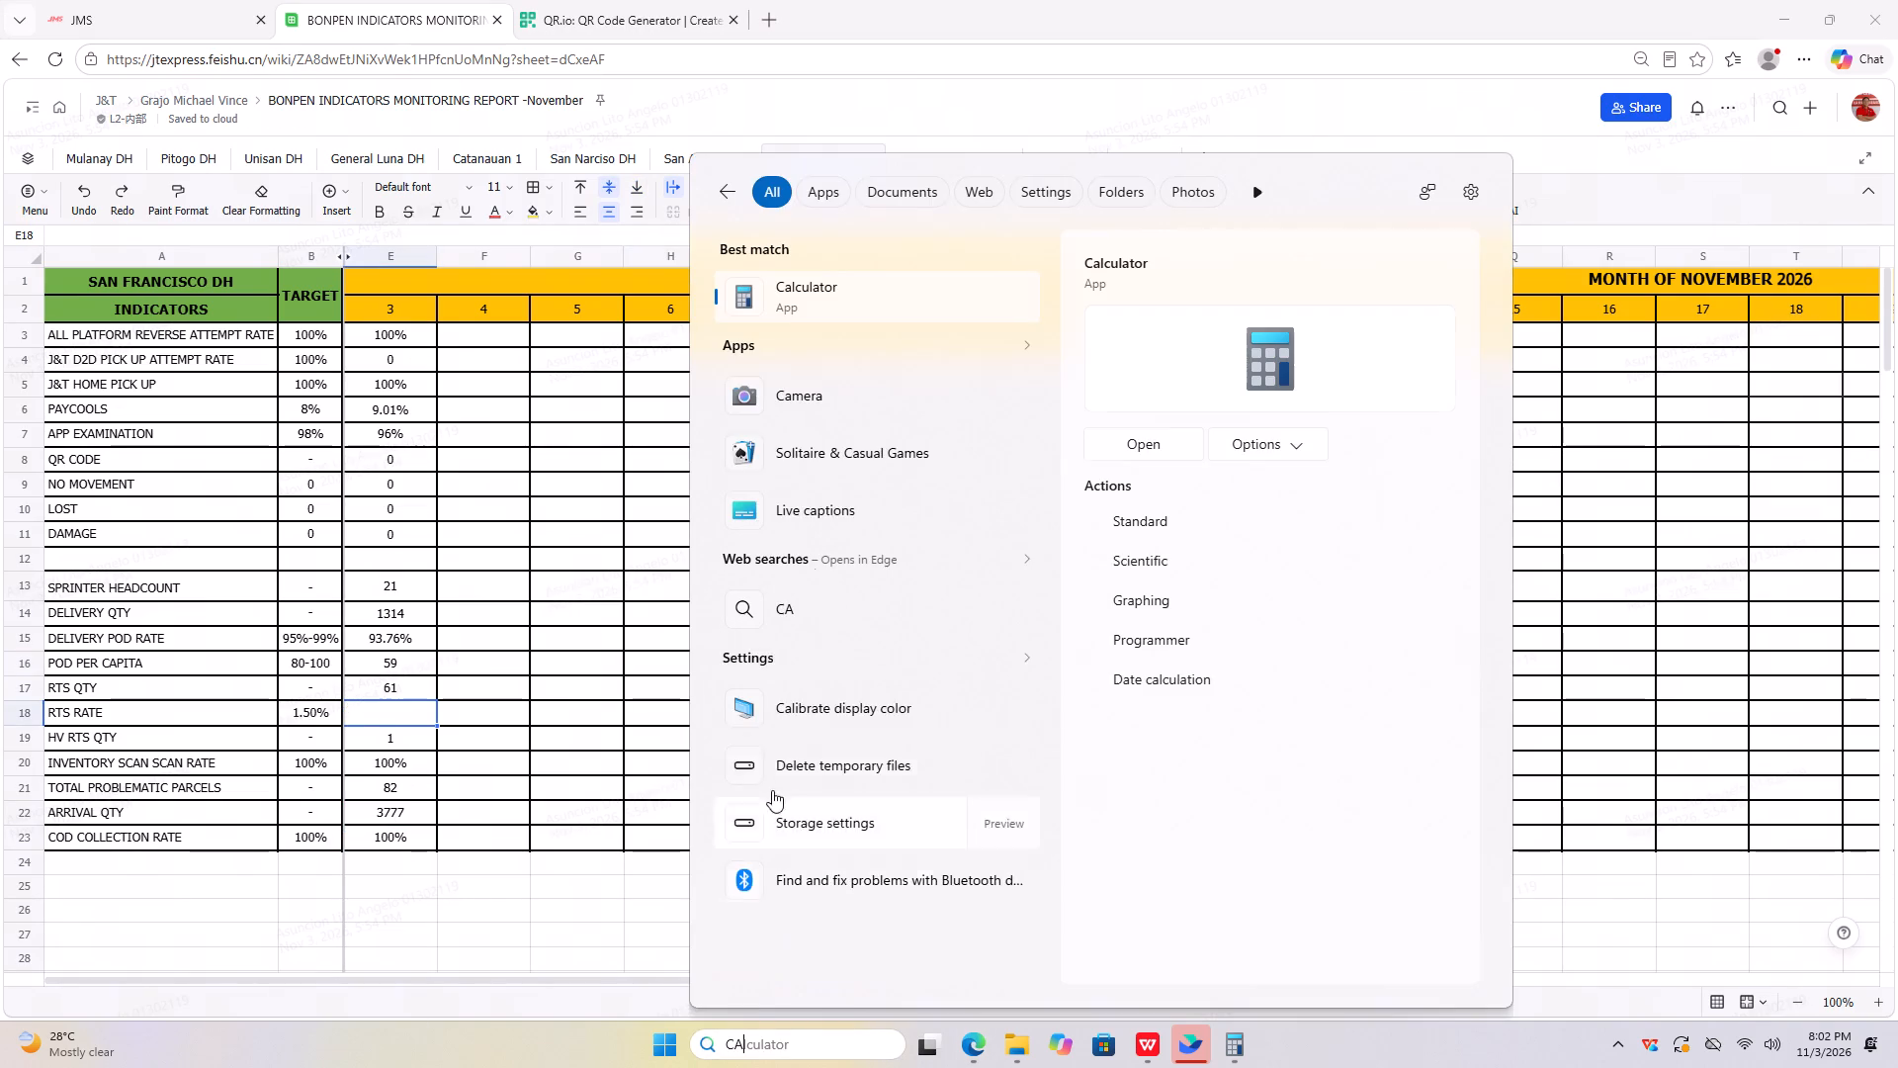
click(852, 288)
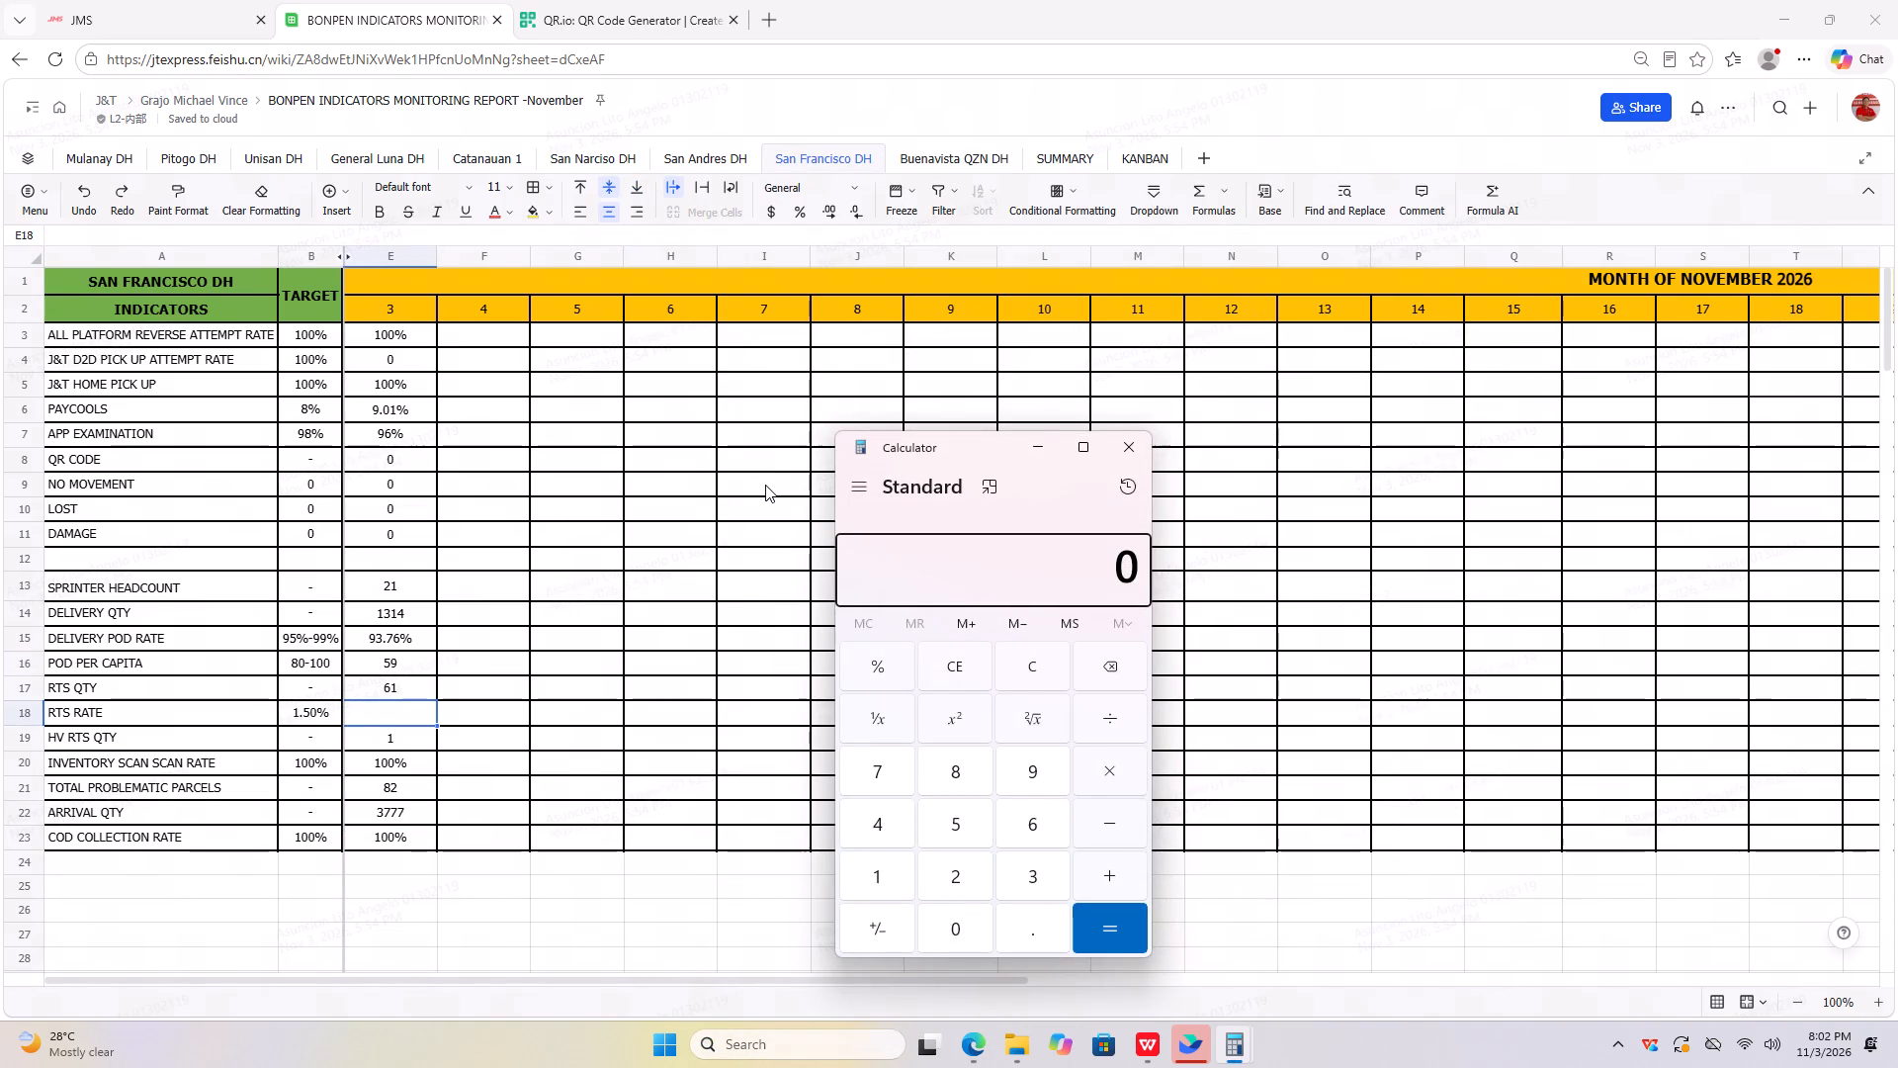
text(61)
key(slash)
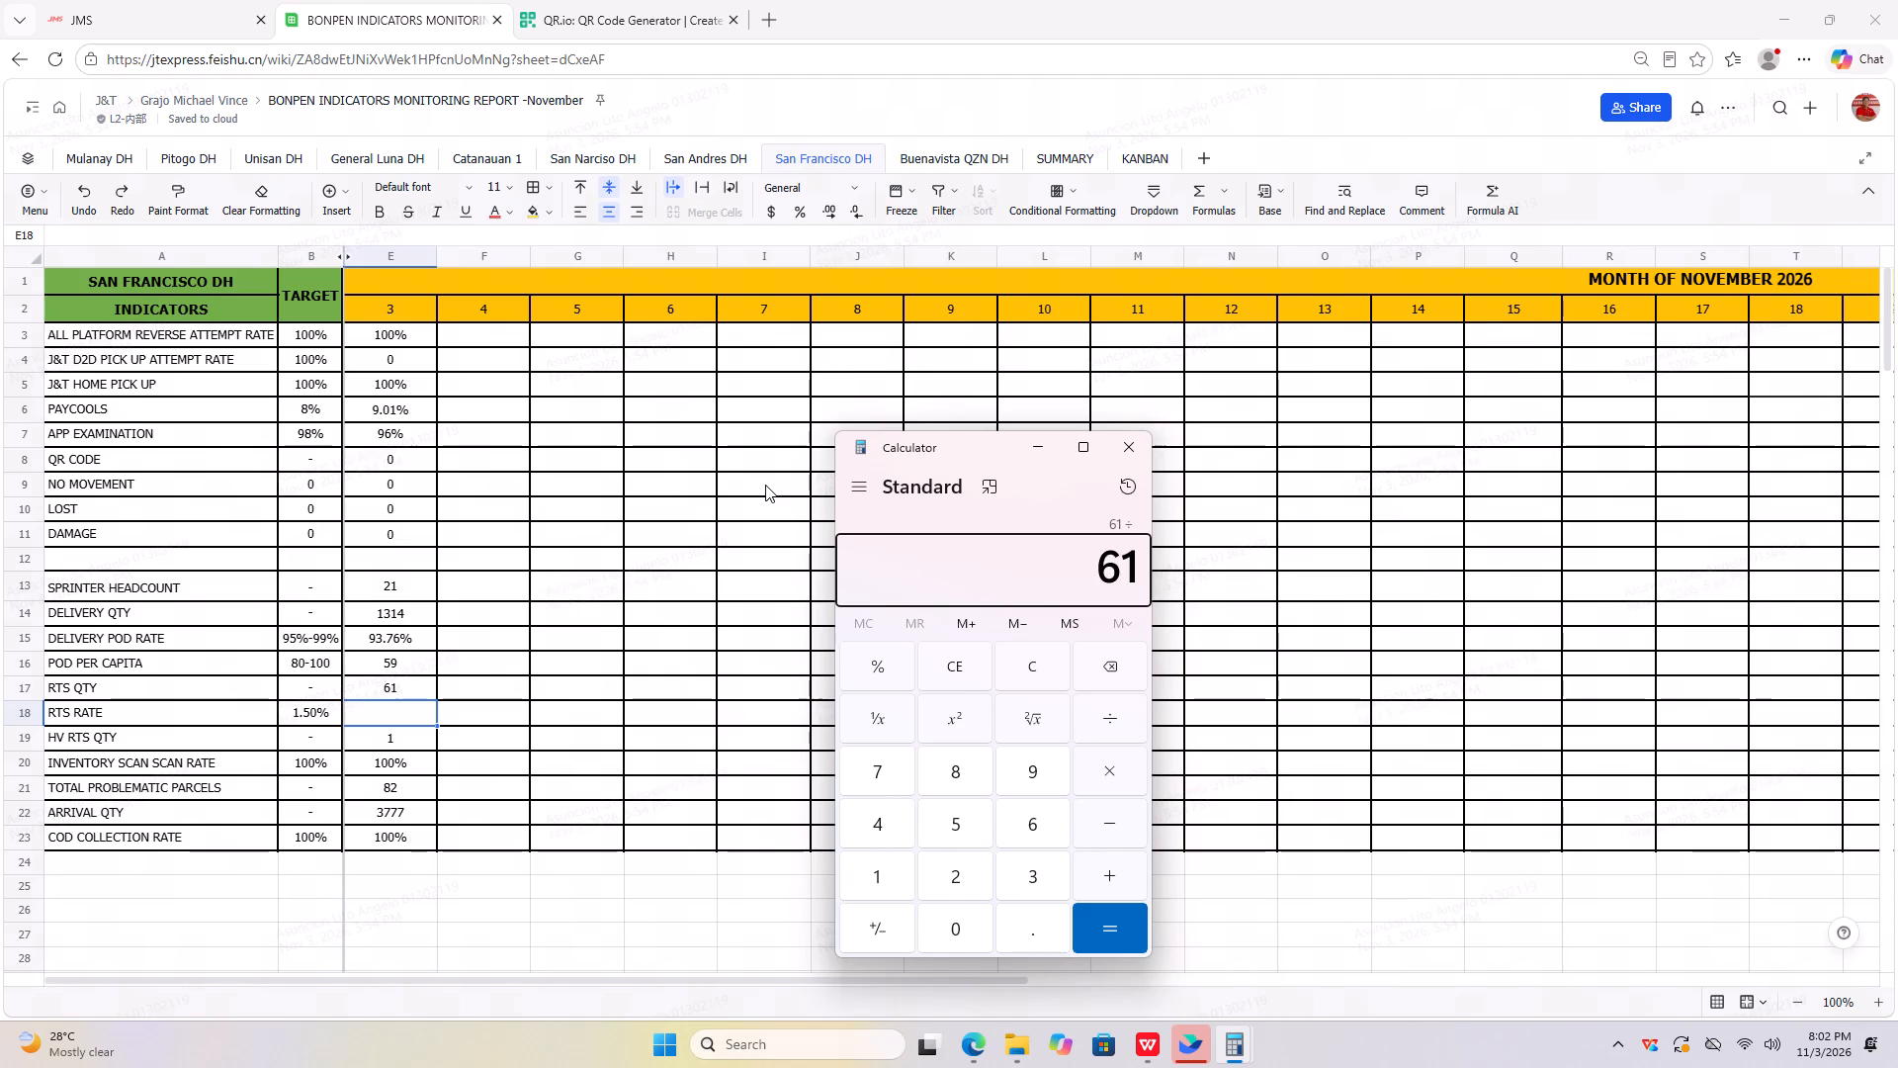
text(3777)
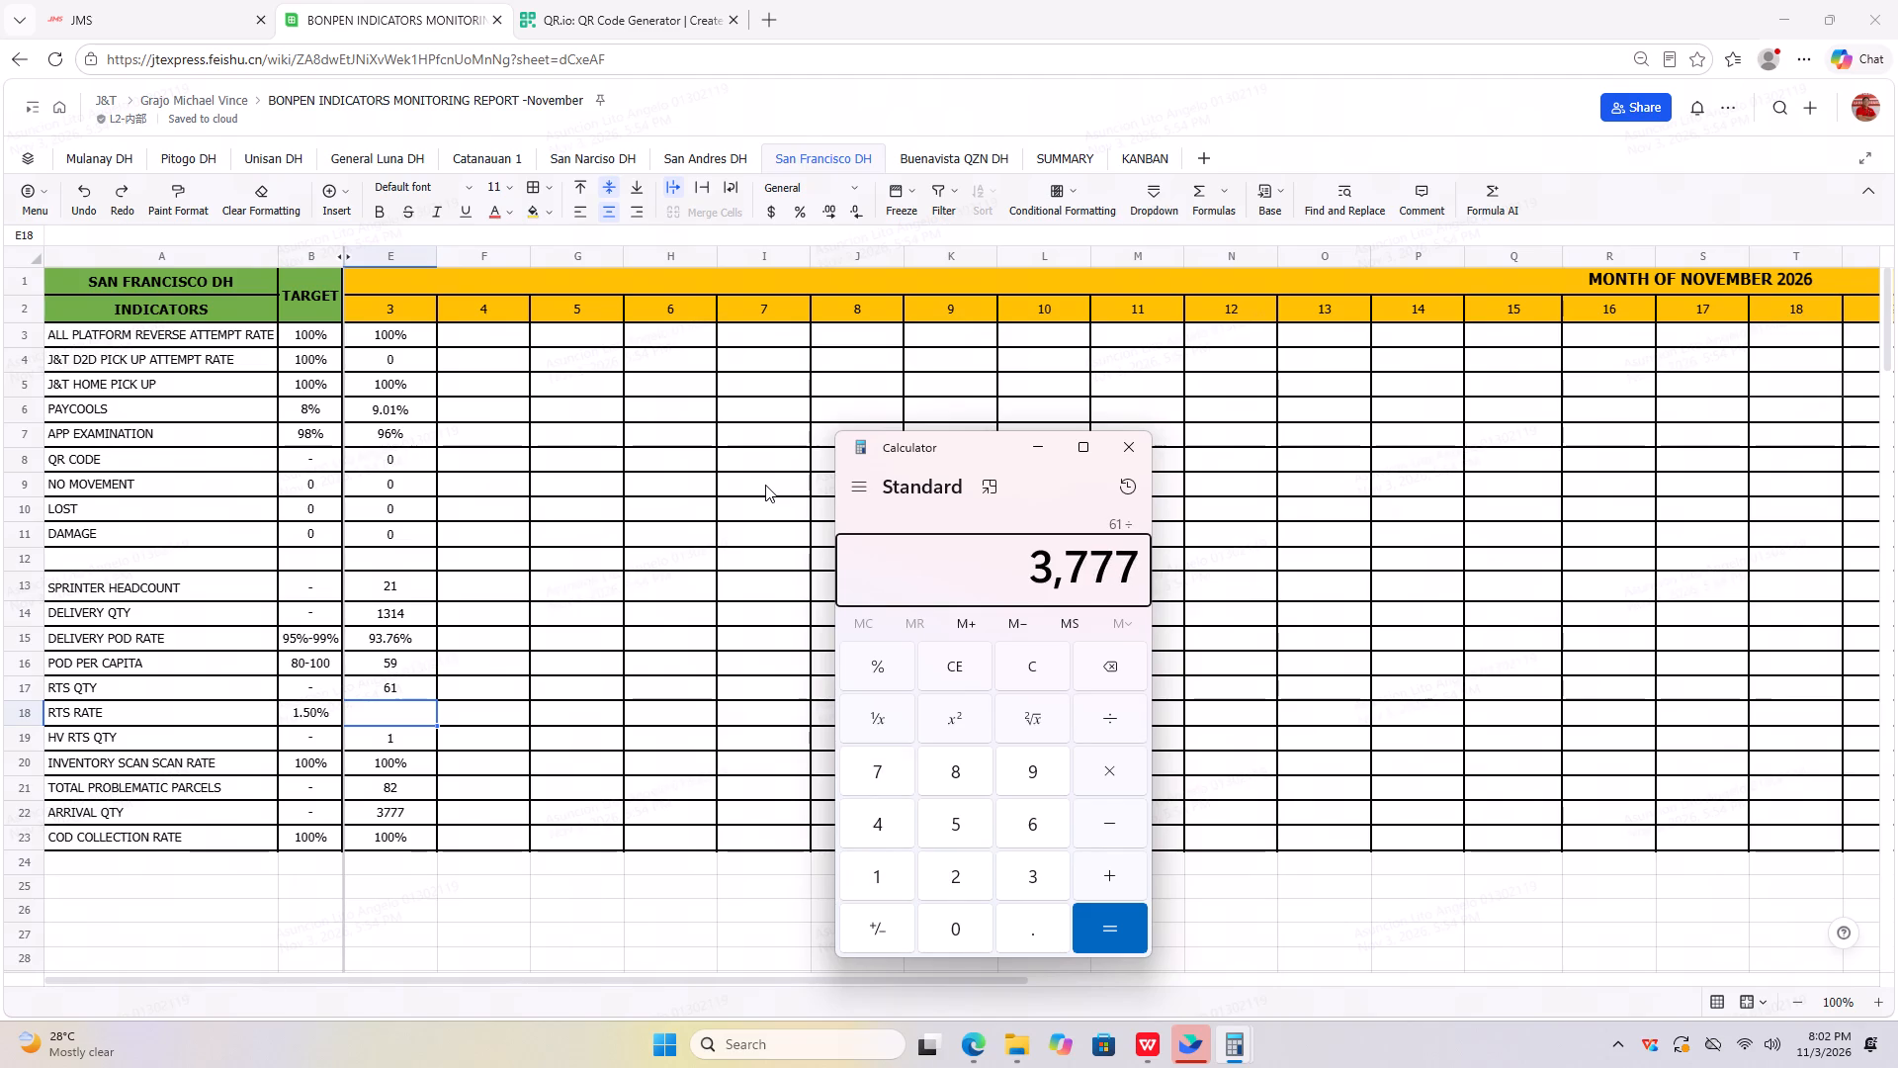
key(Return)
text(*100)
key(Return)
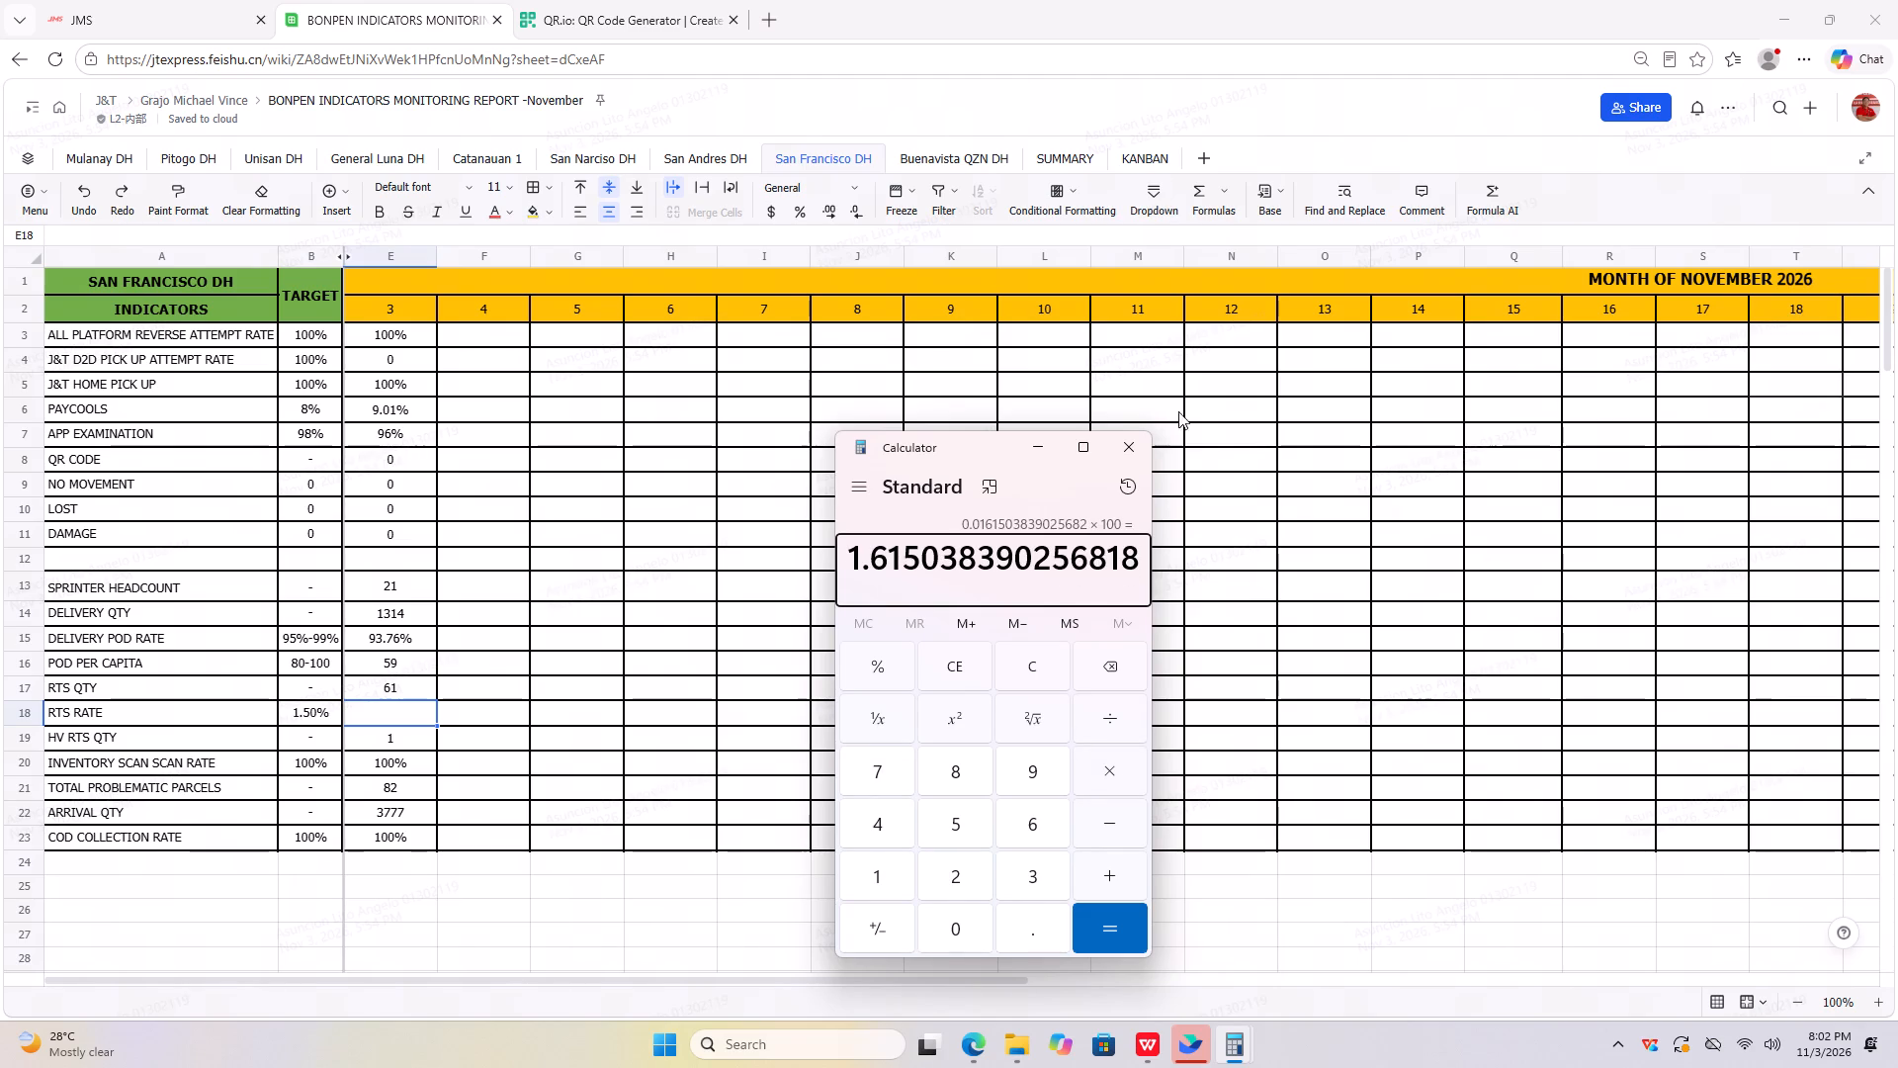
click(1140, 450)
Enter 1.61% as the RTS RATE for November 3 in the San Francisco DH sheet.
text(1.61)
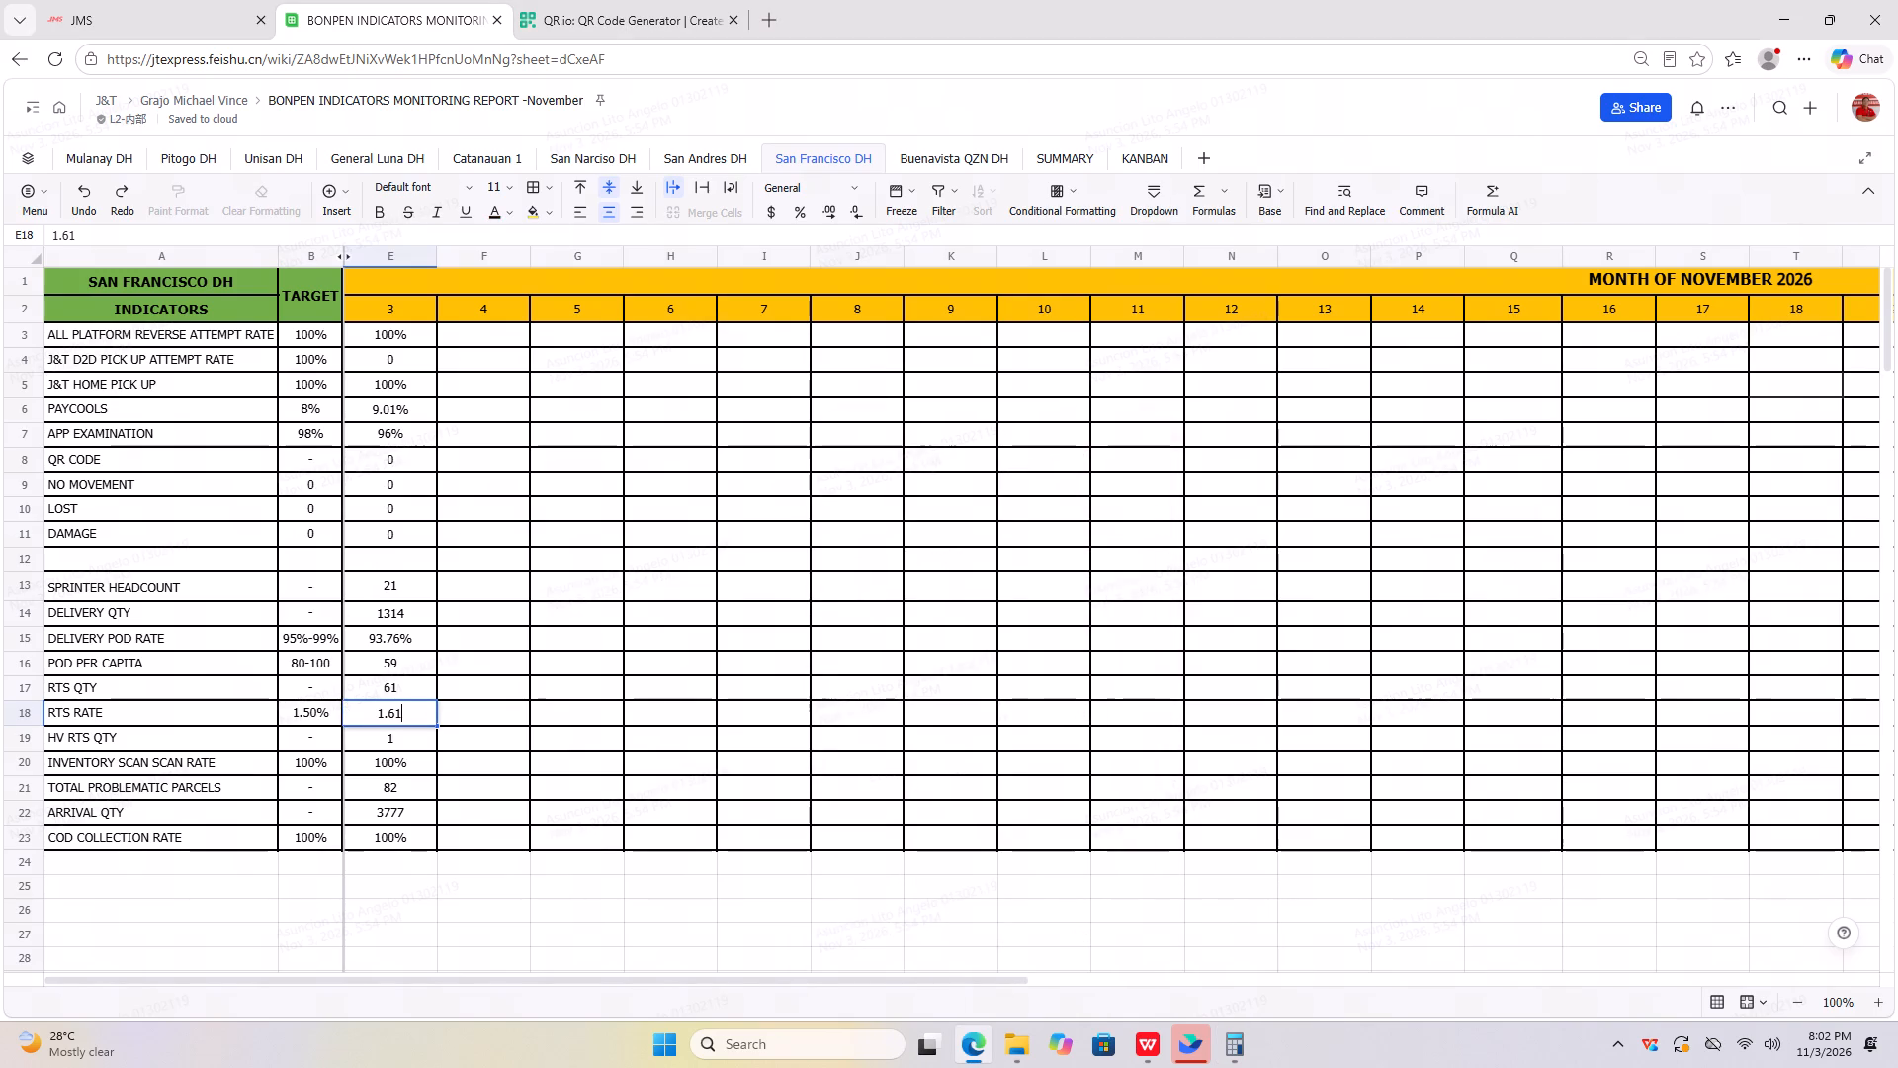
key(shift+percent)
key(Return)
click(644, 662)
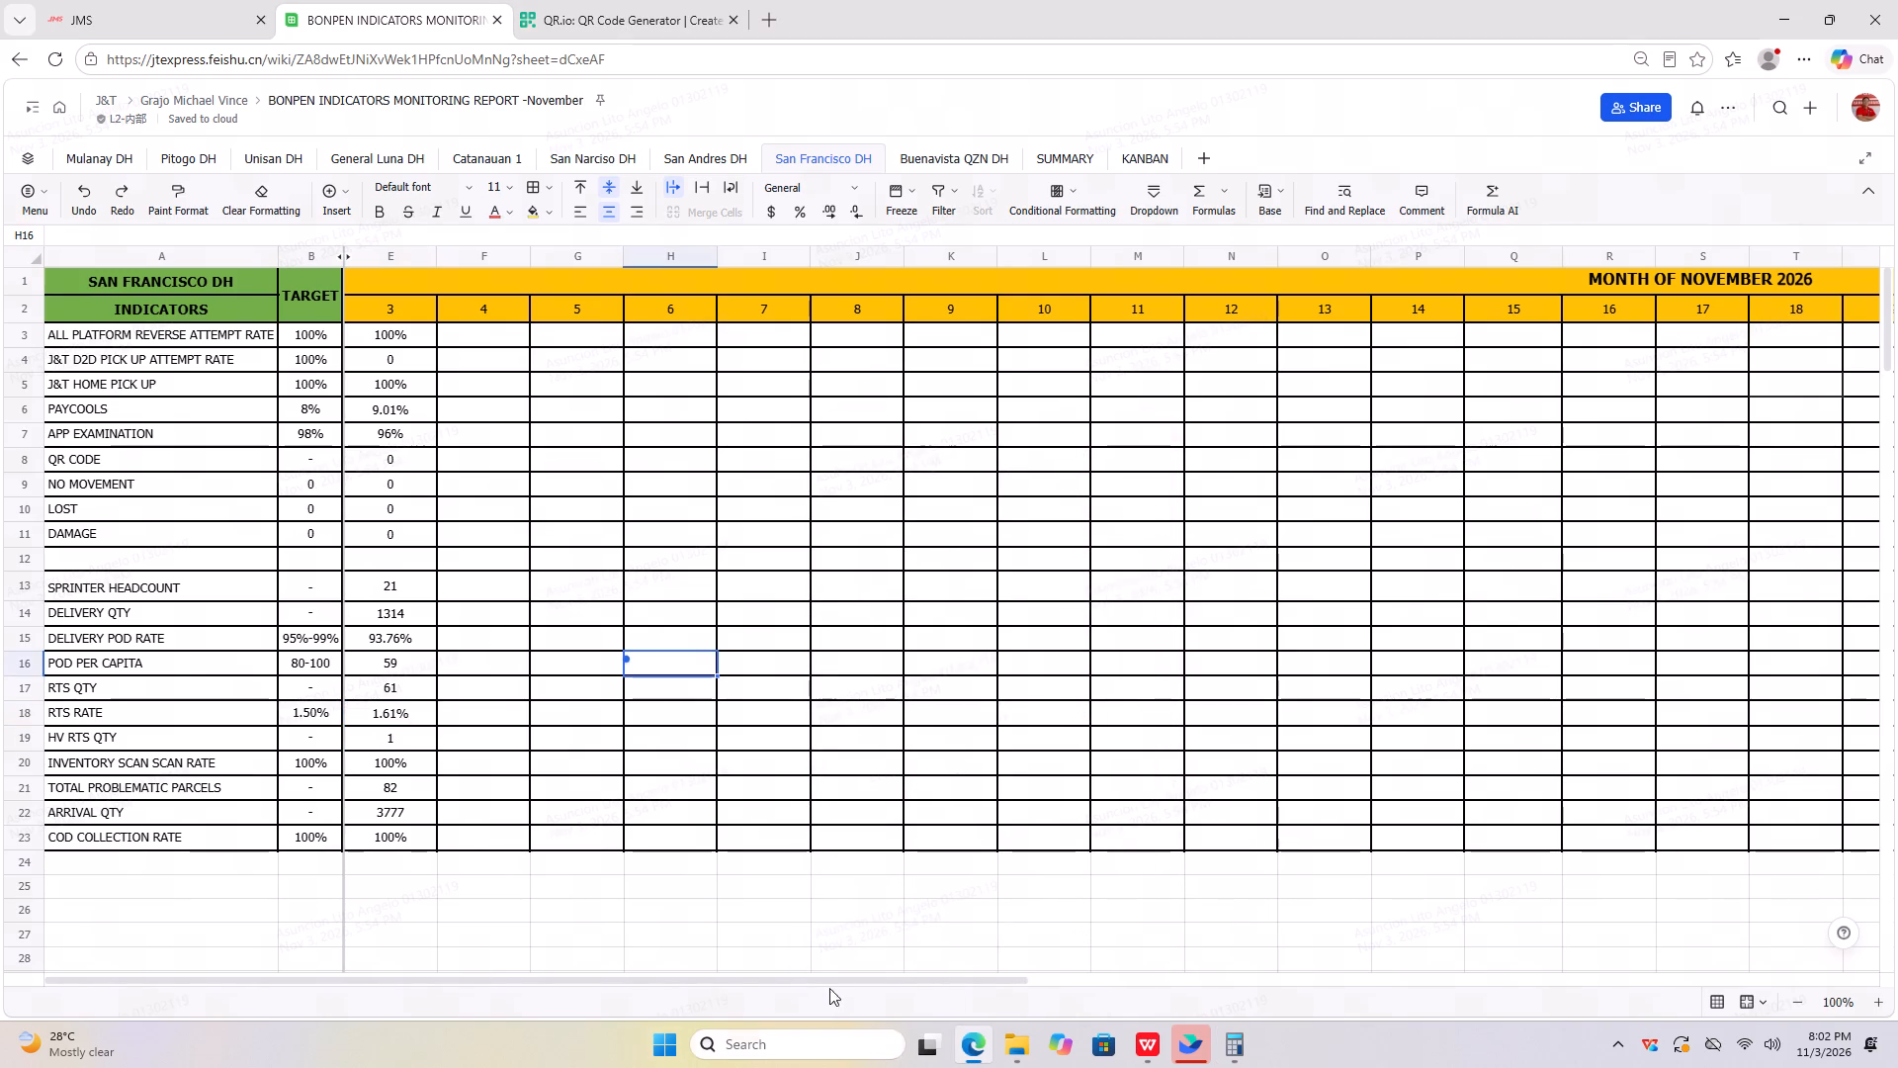
Capture a screenshot of the San Francisco DH indicators table, from the indicator names through the November 3 column.
click(826, 961)
key(ctrl+shift+a)
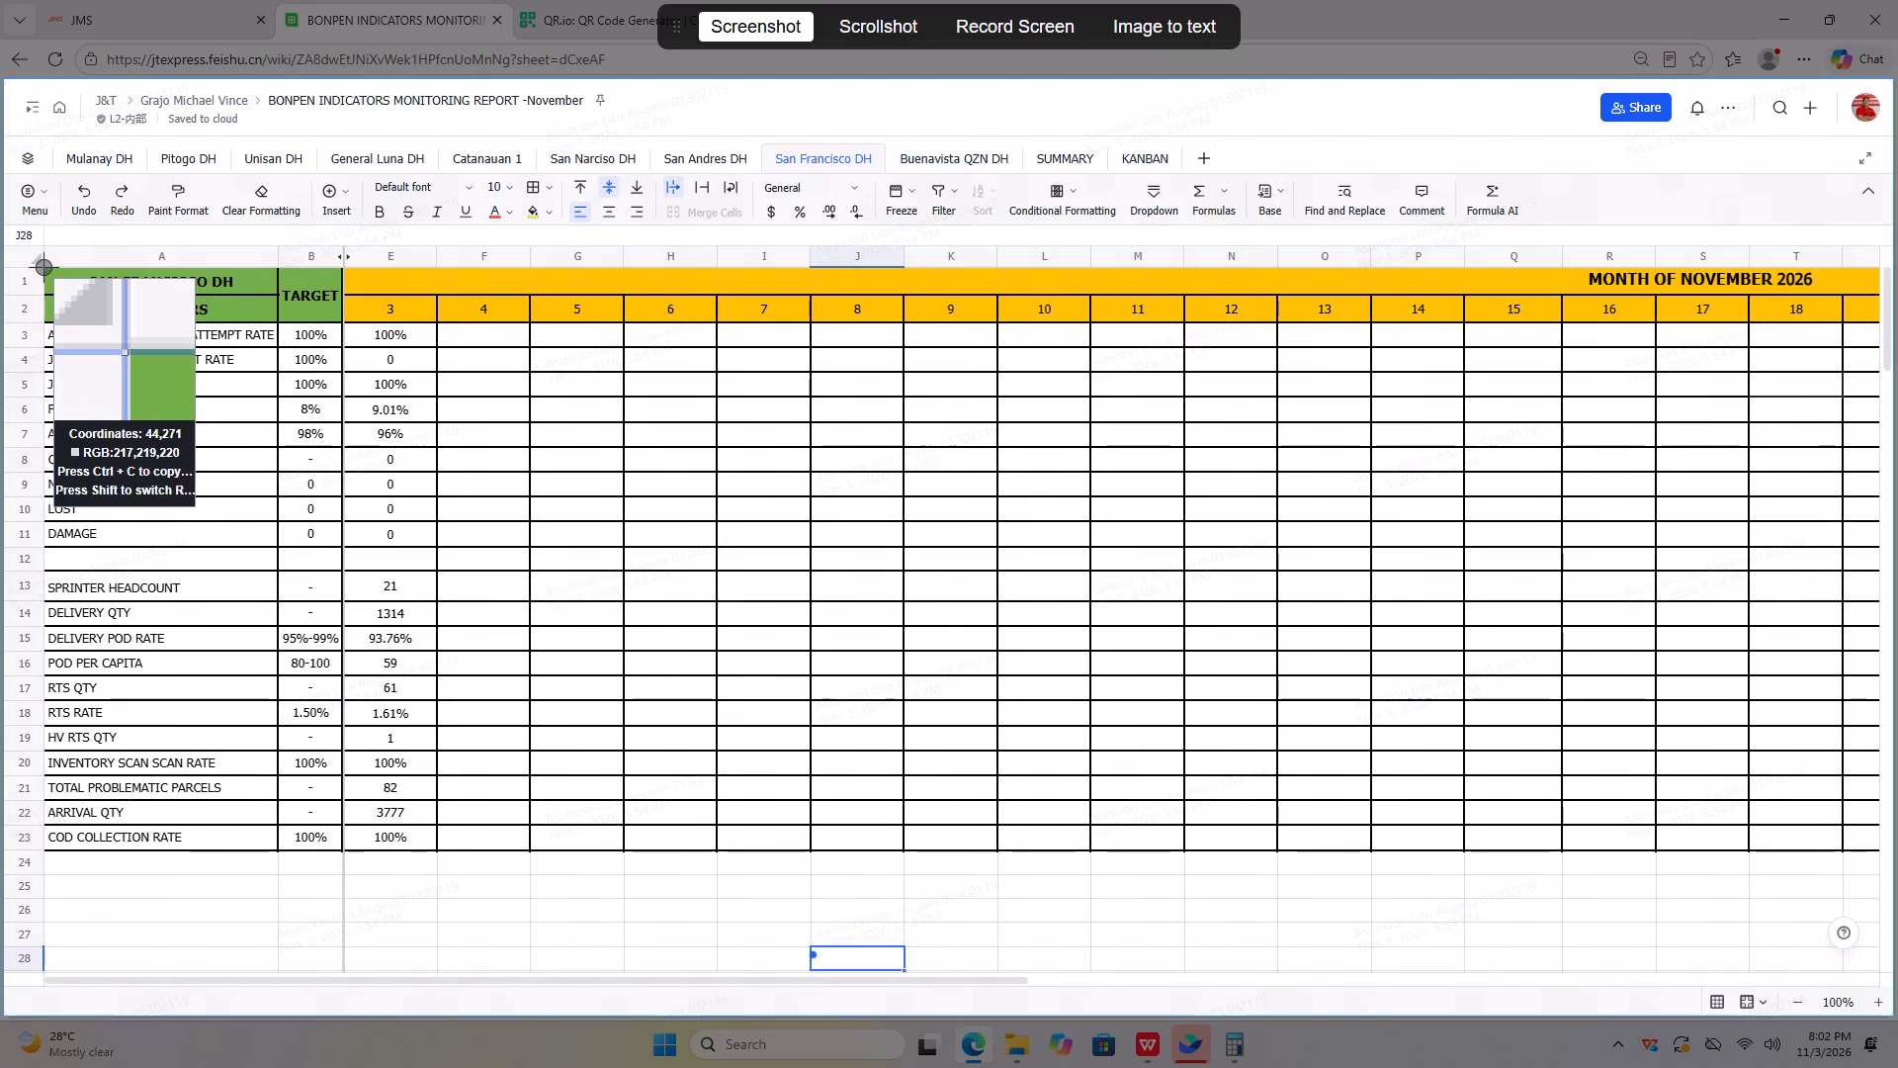
drag(43, 267, 439, 853)
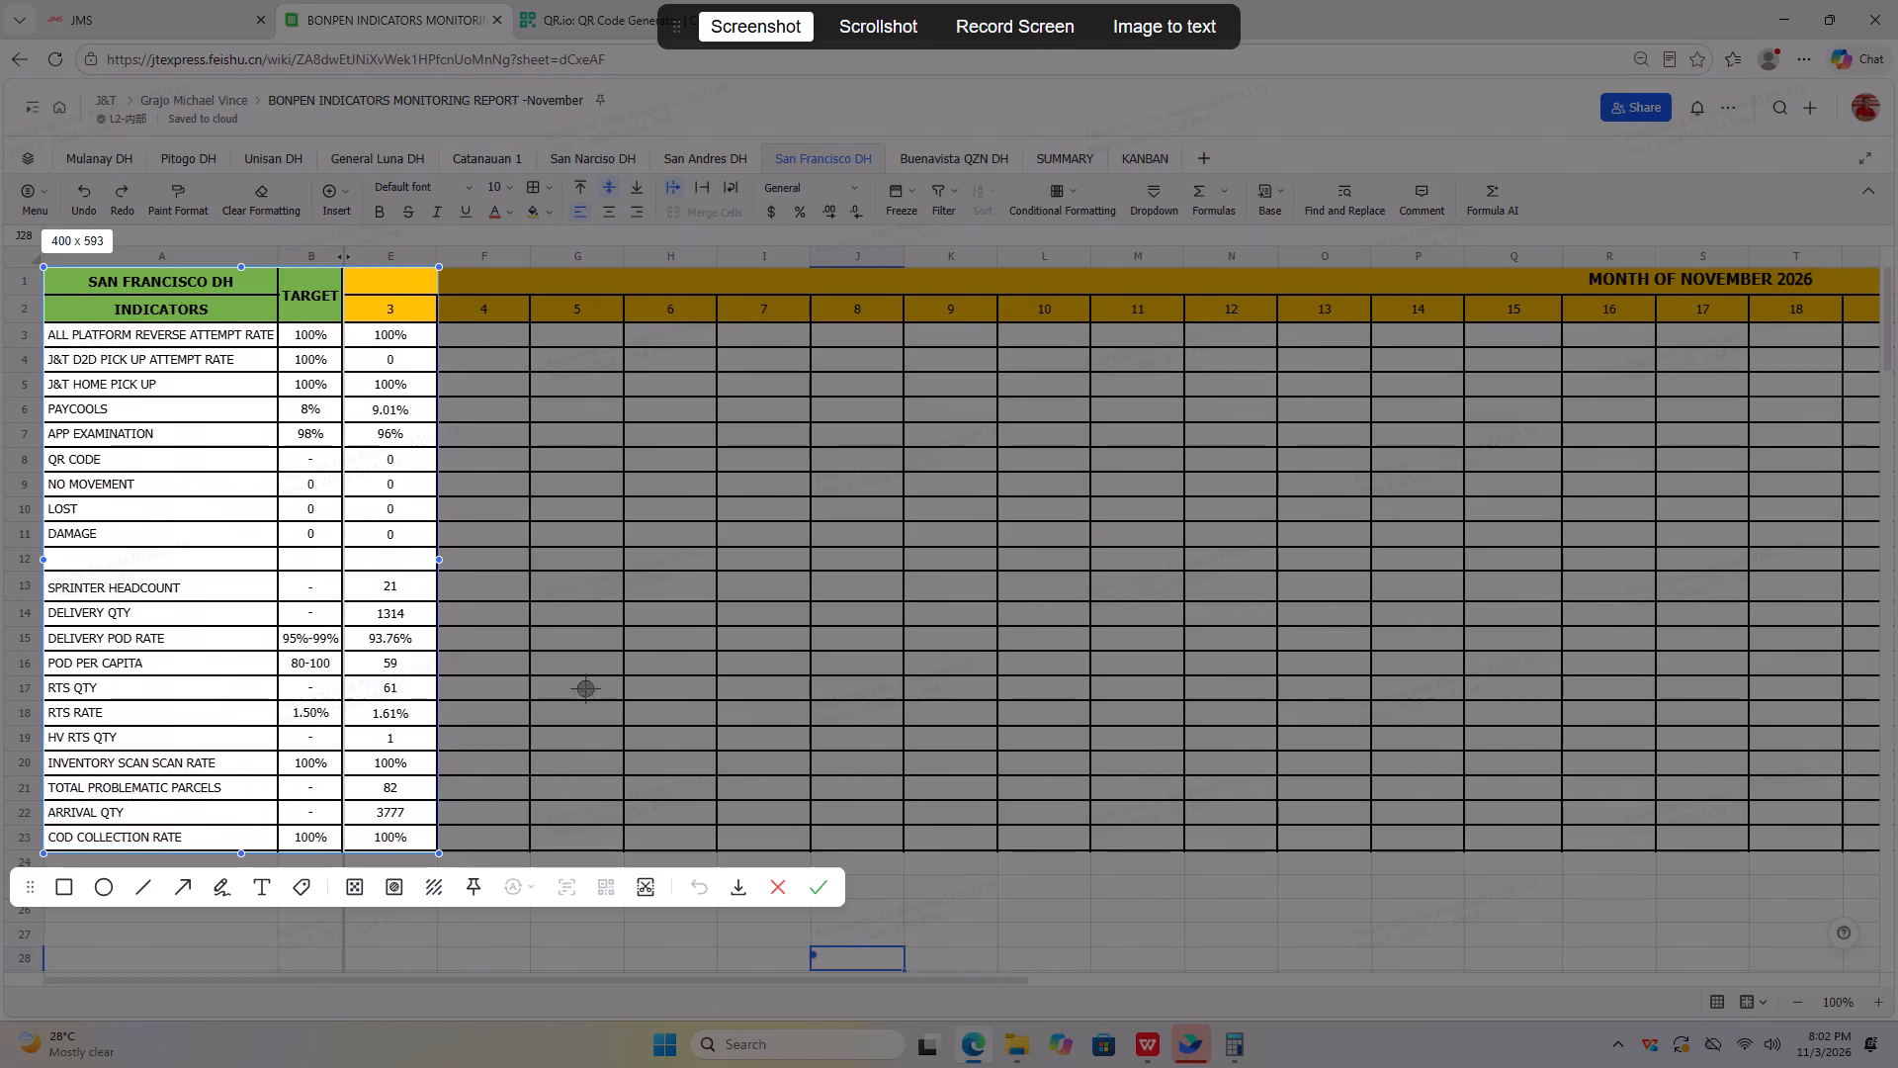
click(824, 889)
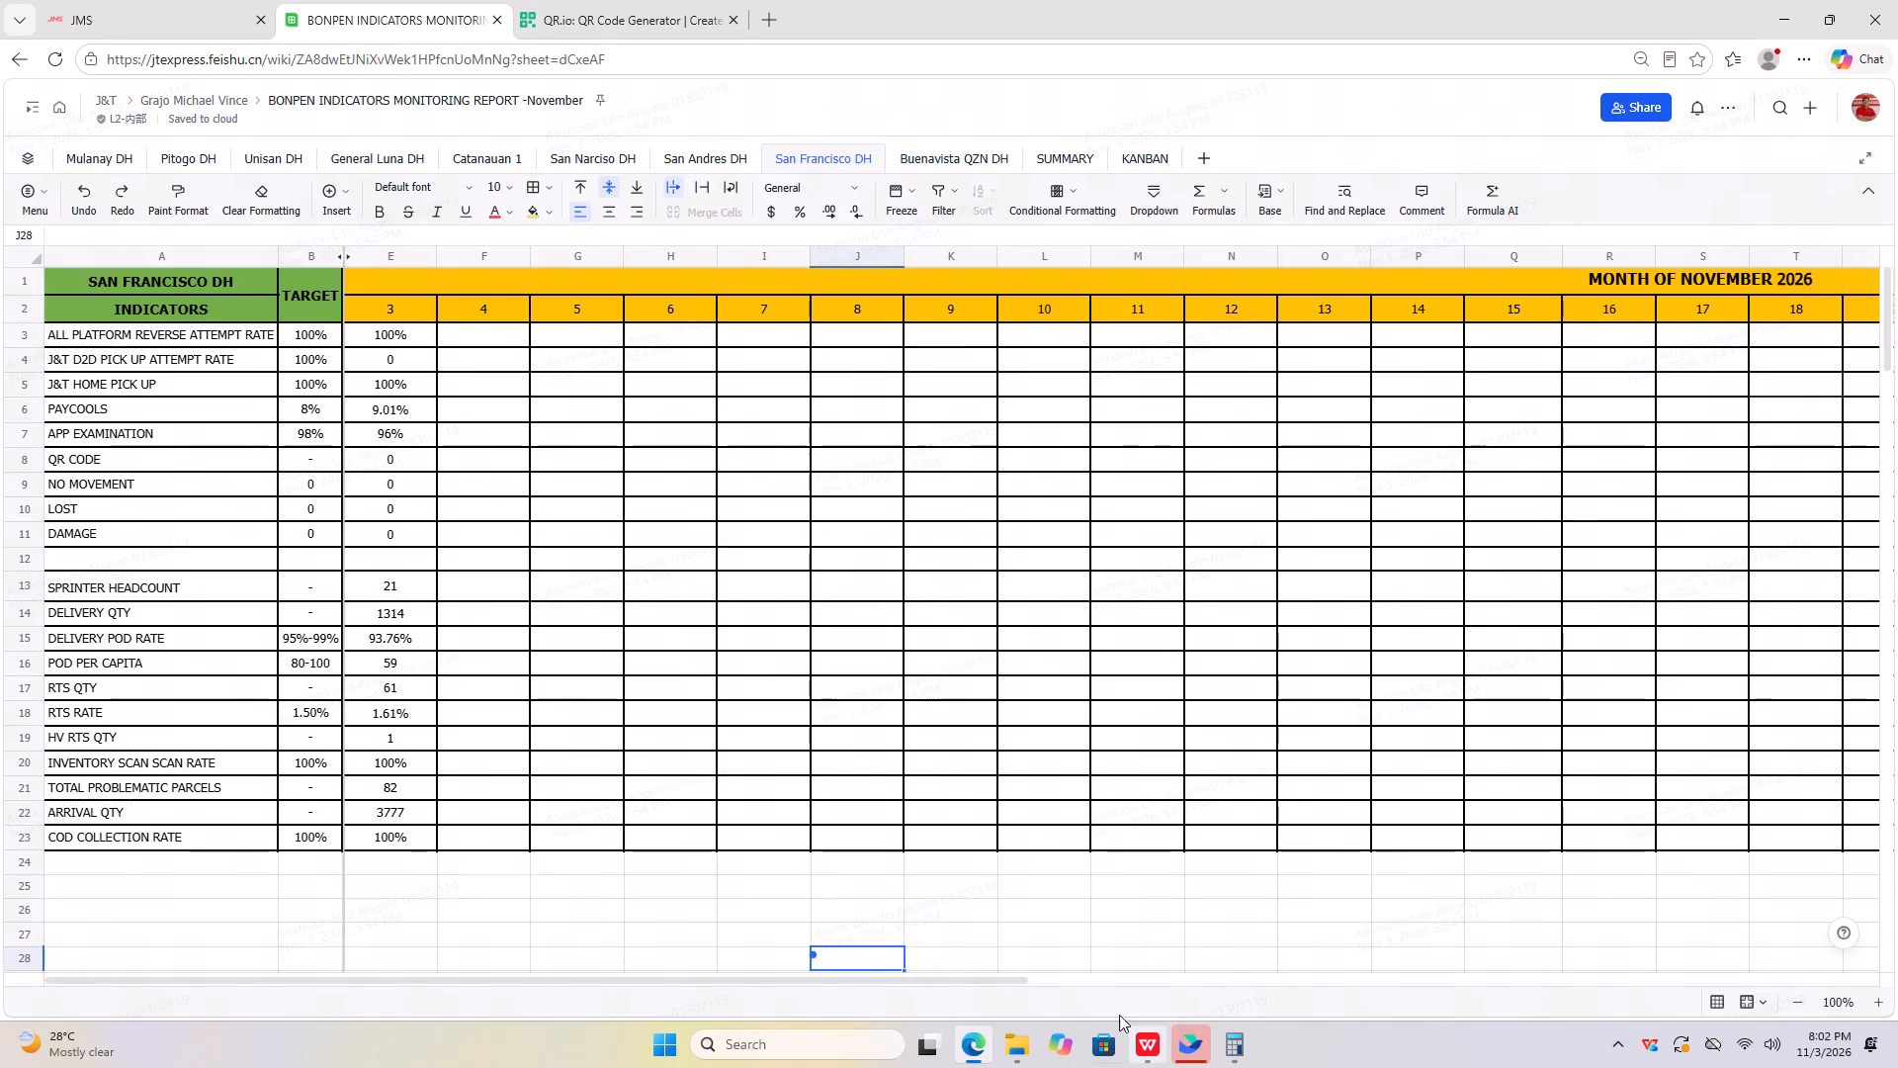
Send the captured indicators table in the open Feishu chat, below the kanban board photo.
click(1185, 1042)
scroll(906, 831, down, 7)
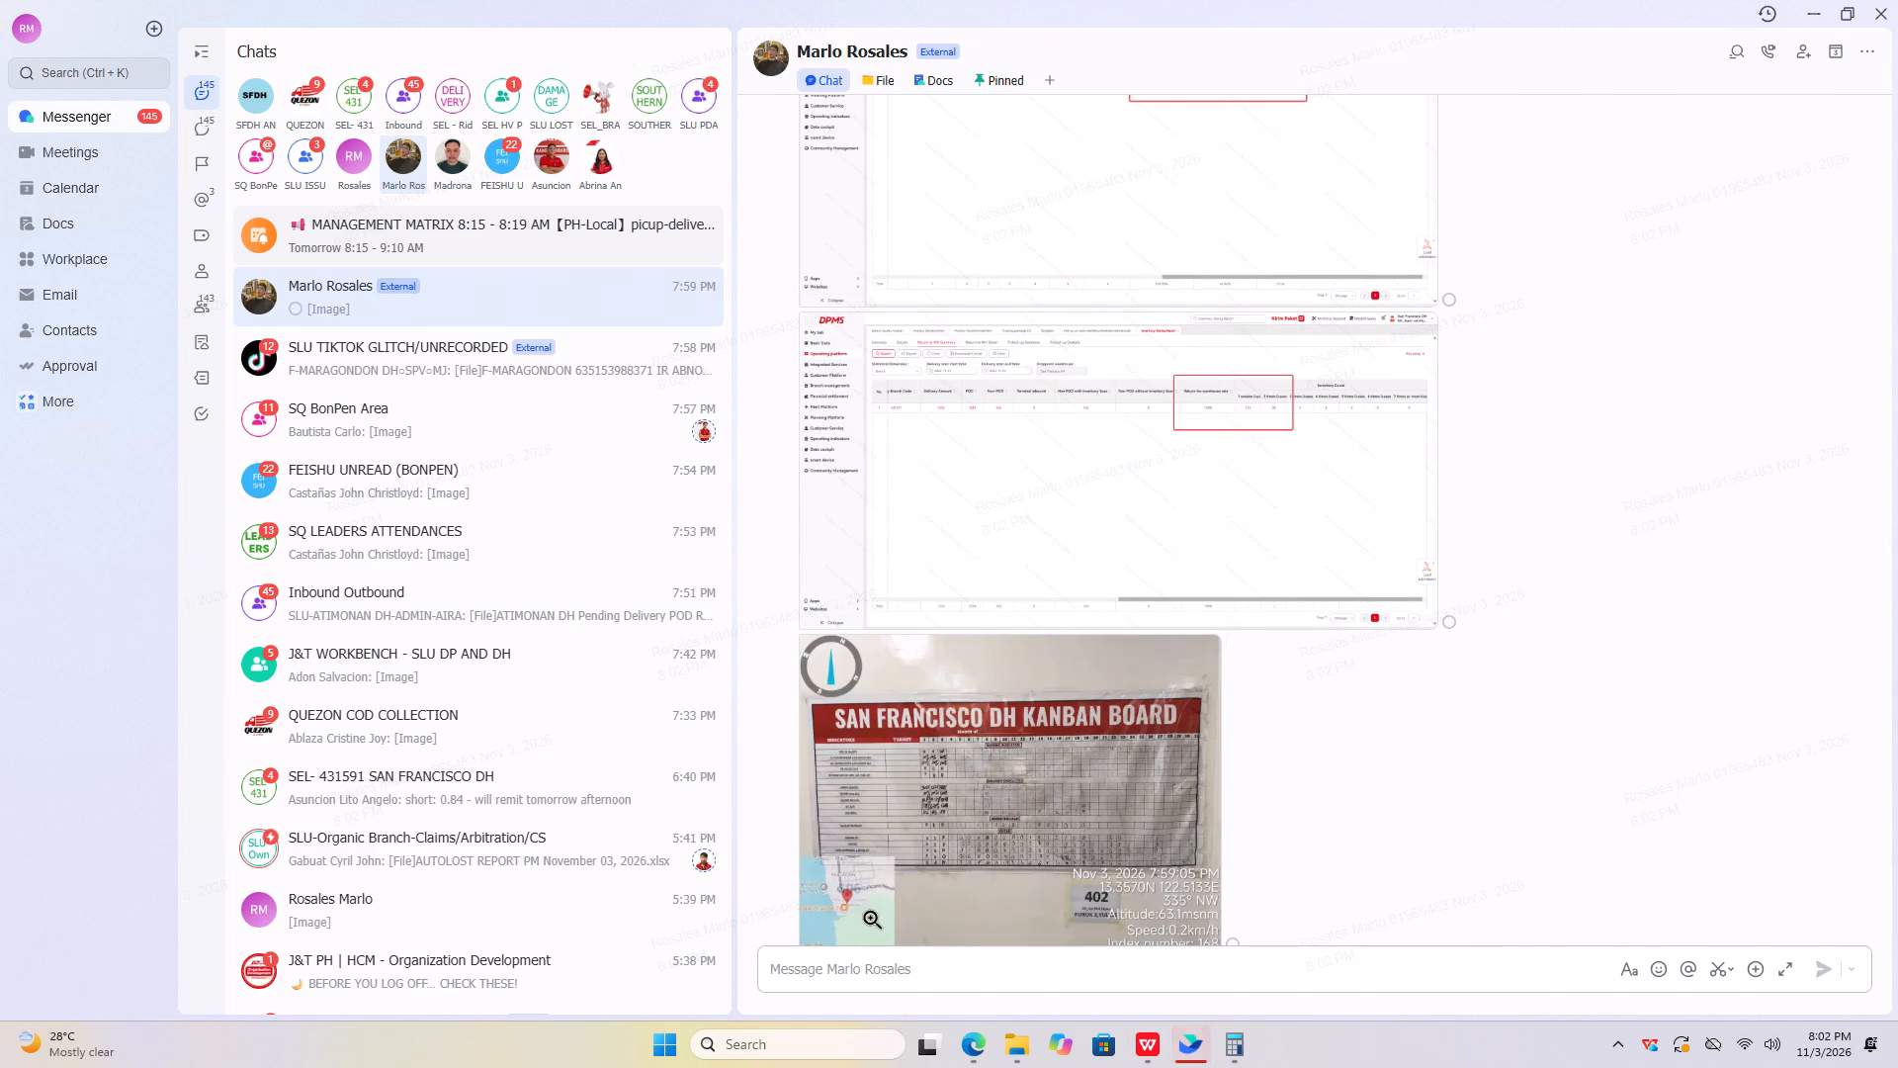
scroll(426, 292, up, 4)
scroll(1009, 787, down, 11)
click(869, 980)
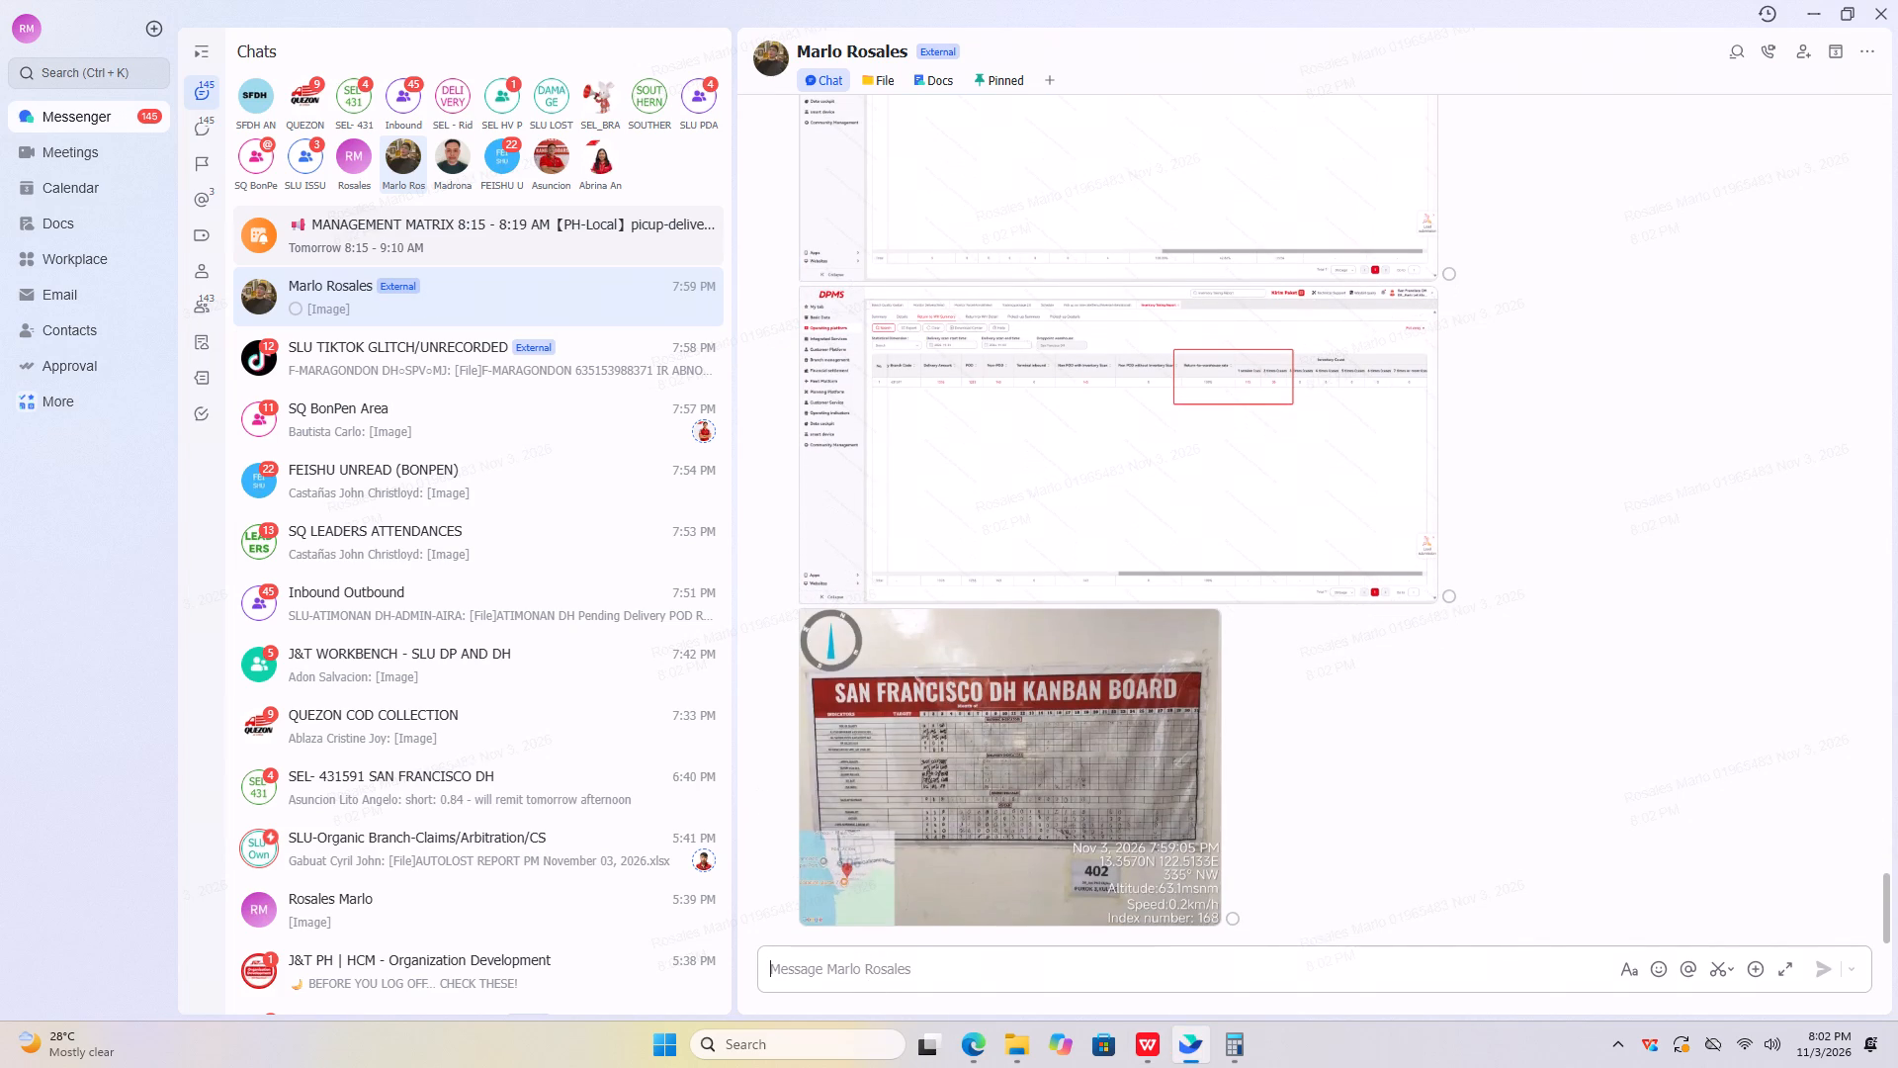
click(867, 975)
key(ctrl+v)
key(Return)
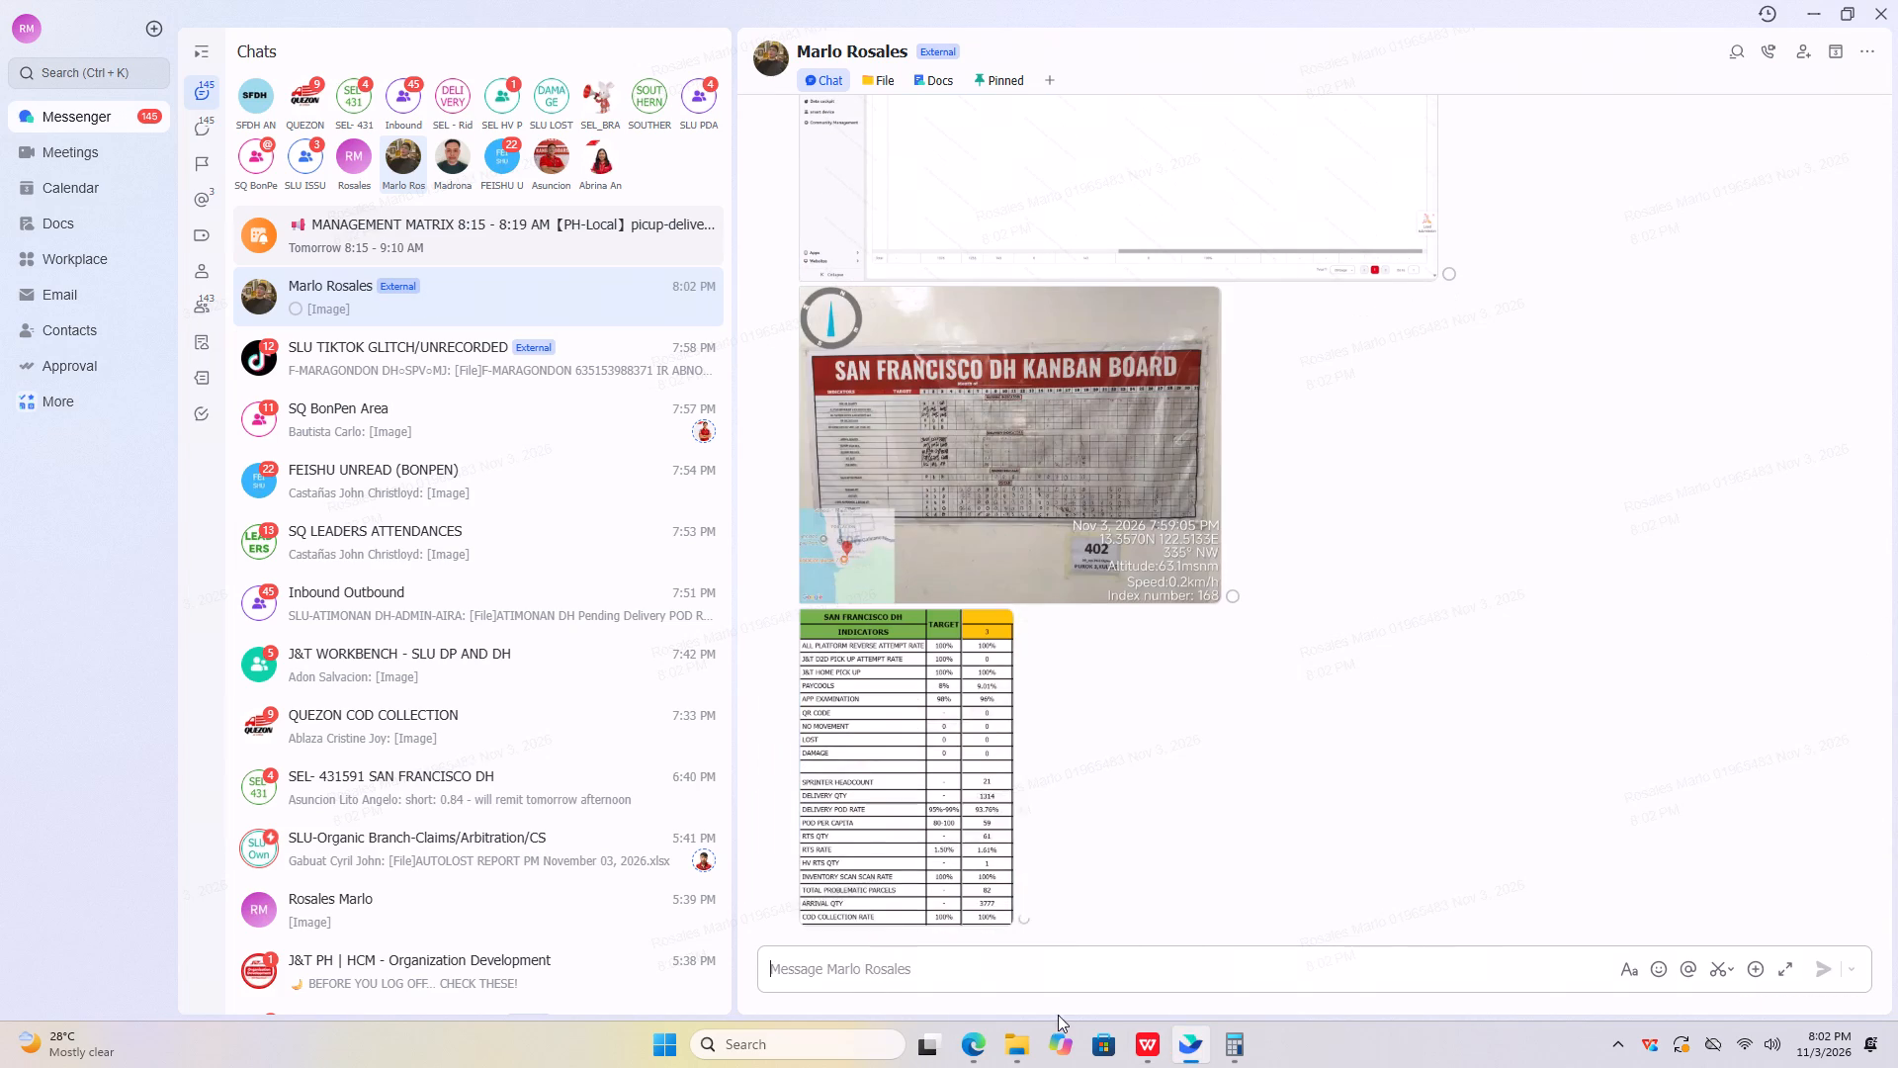
In the WPS pending and delivery POD monitoring form, enter 81 as November 3's actual pending (opening), save, and close the workbook.
click(1141, 1046)
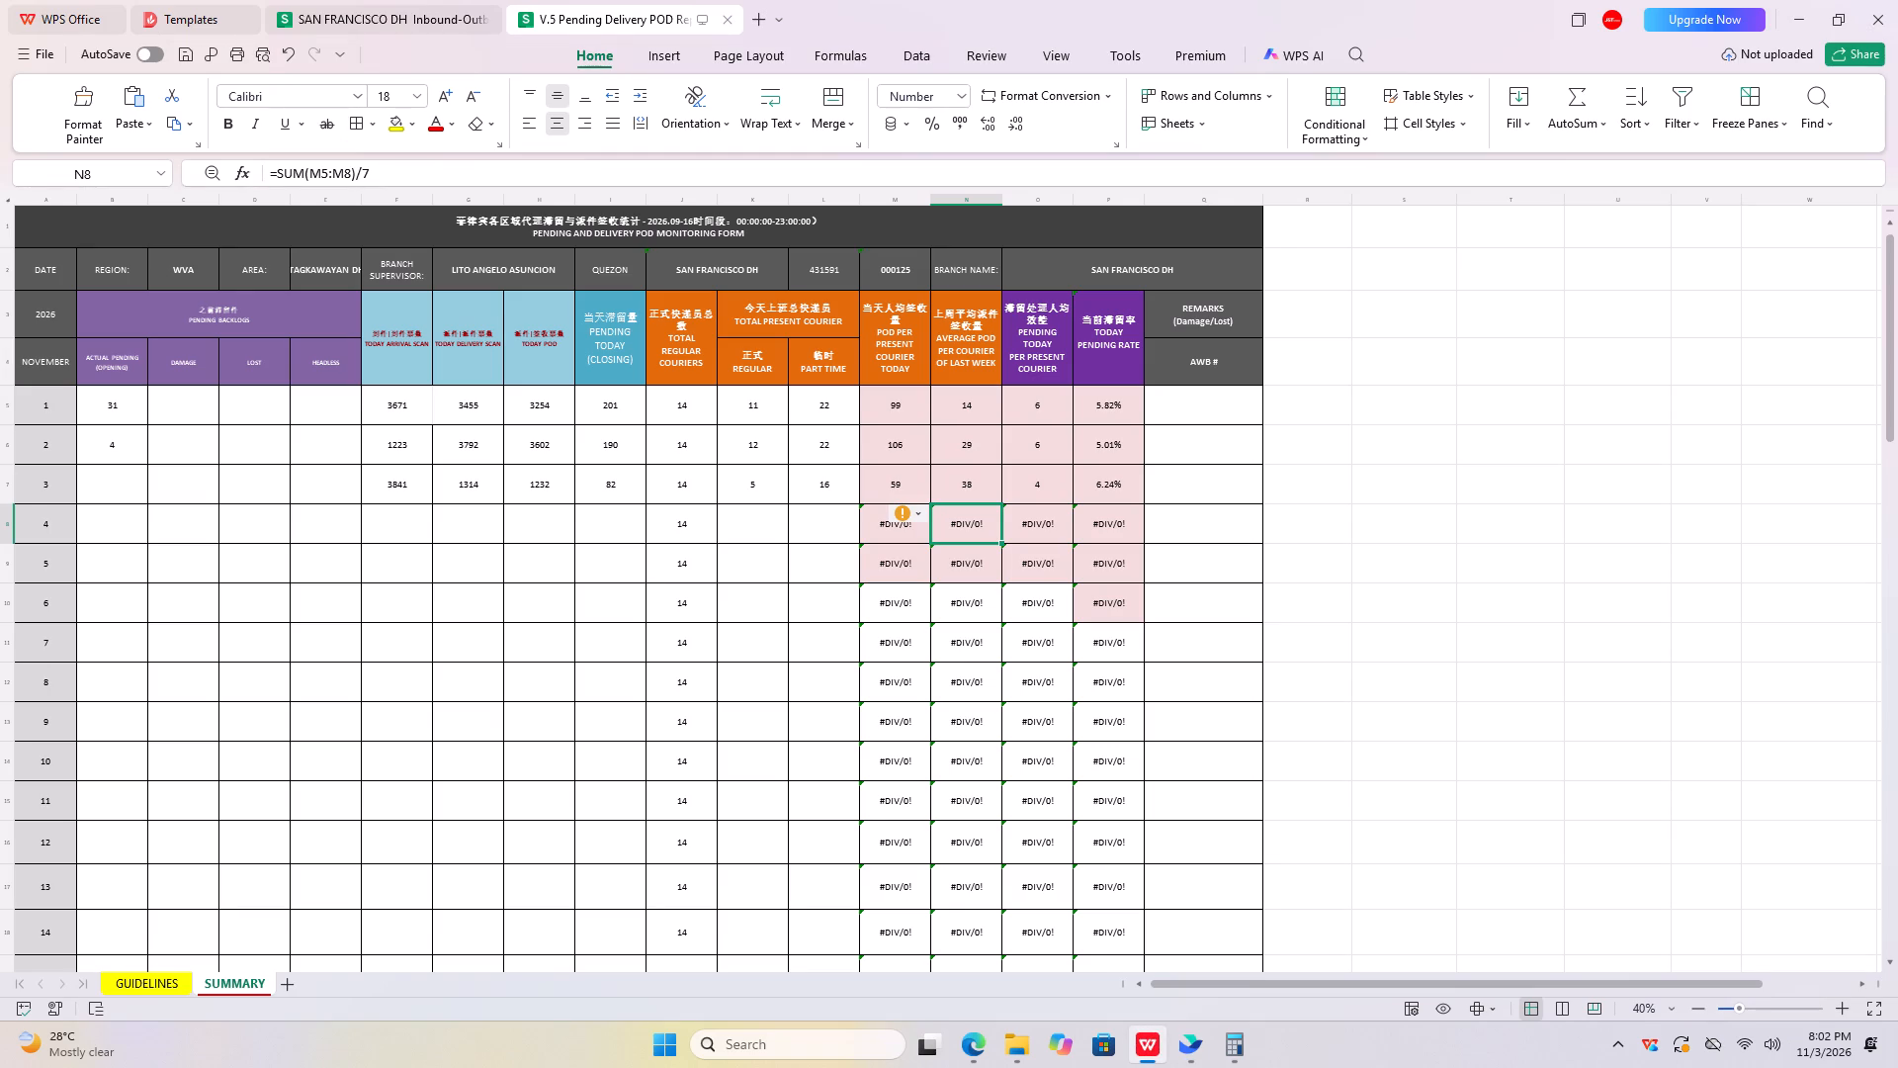
click(124, 489)
text(81)
key(Return)
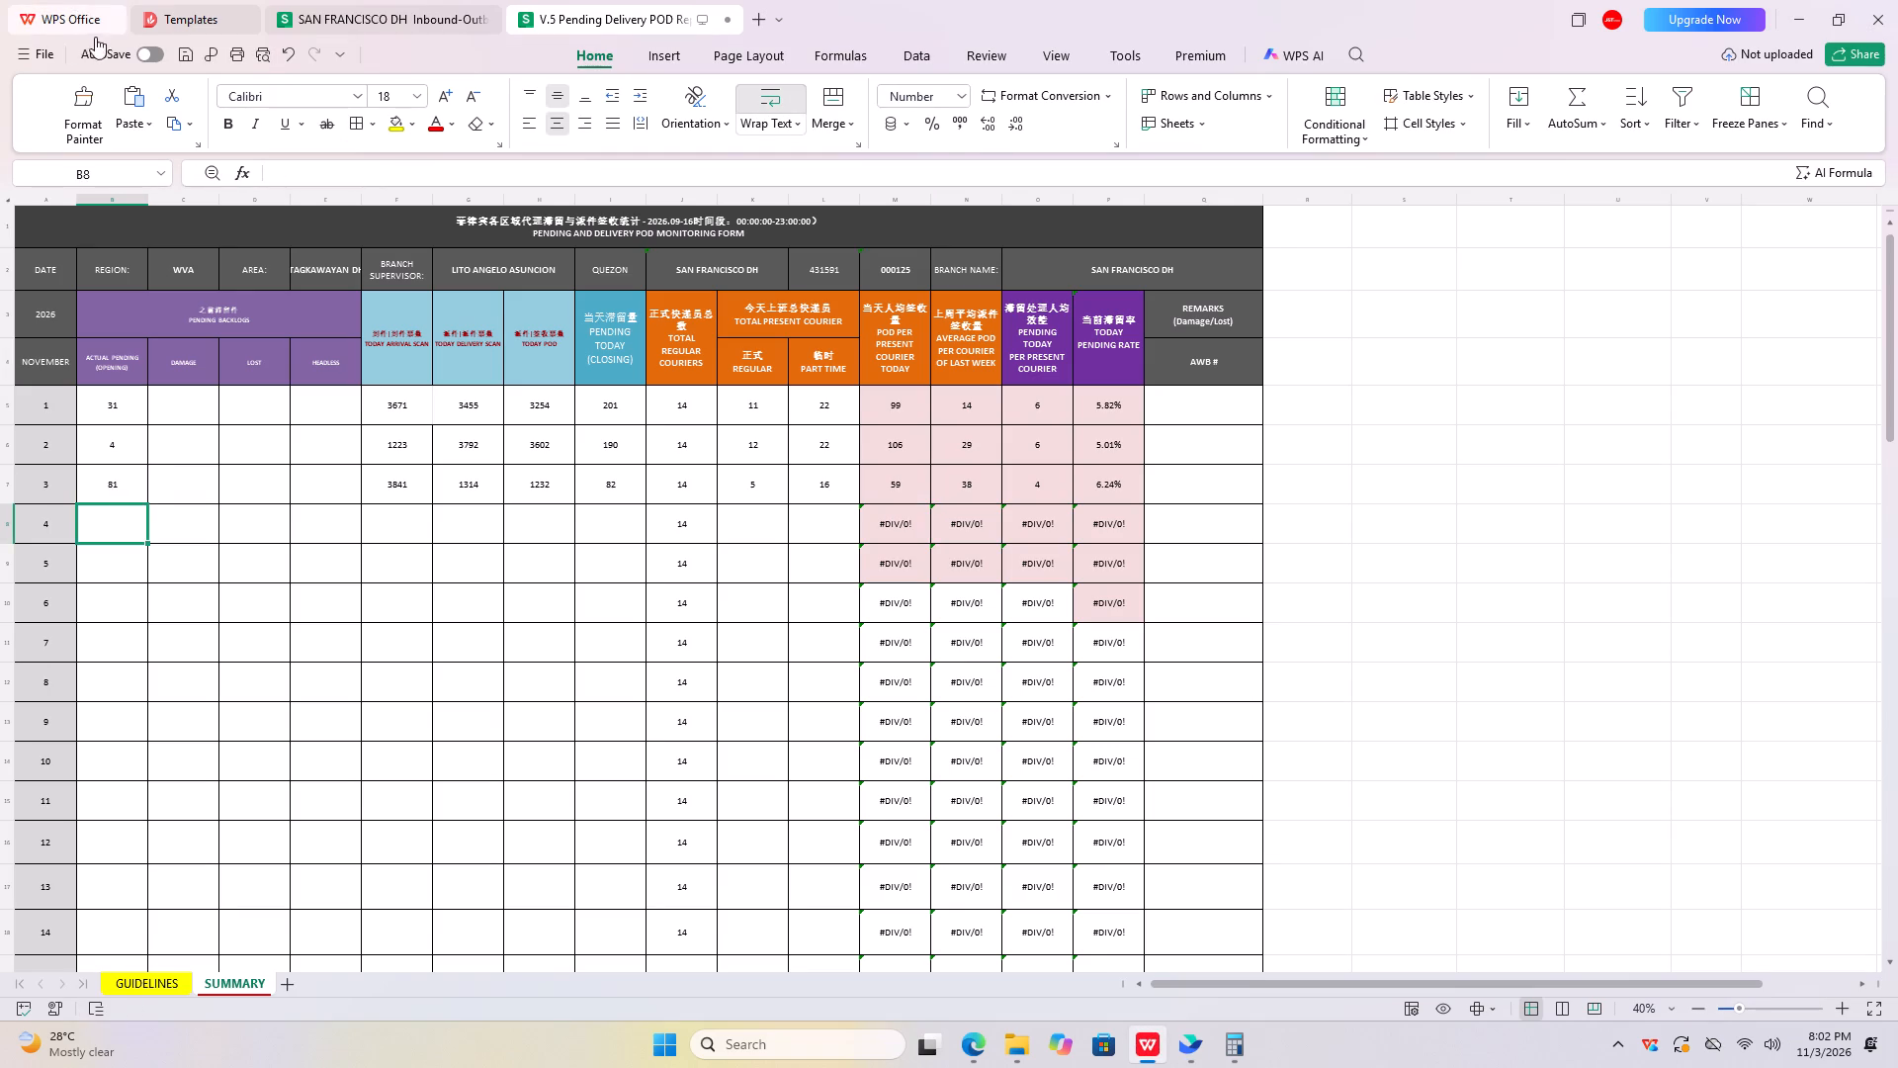
click(193, 58)
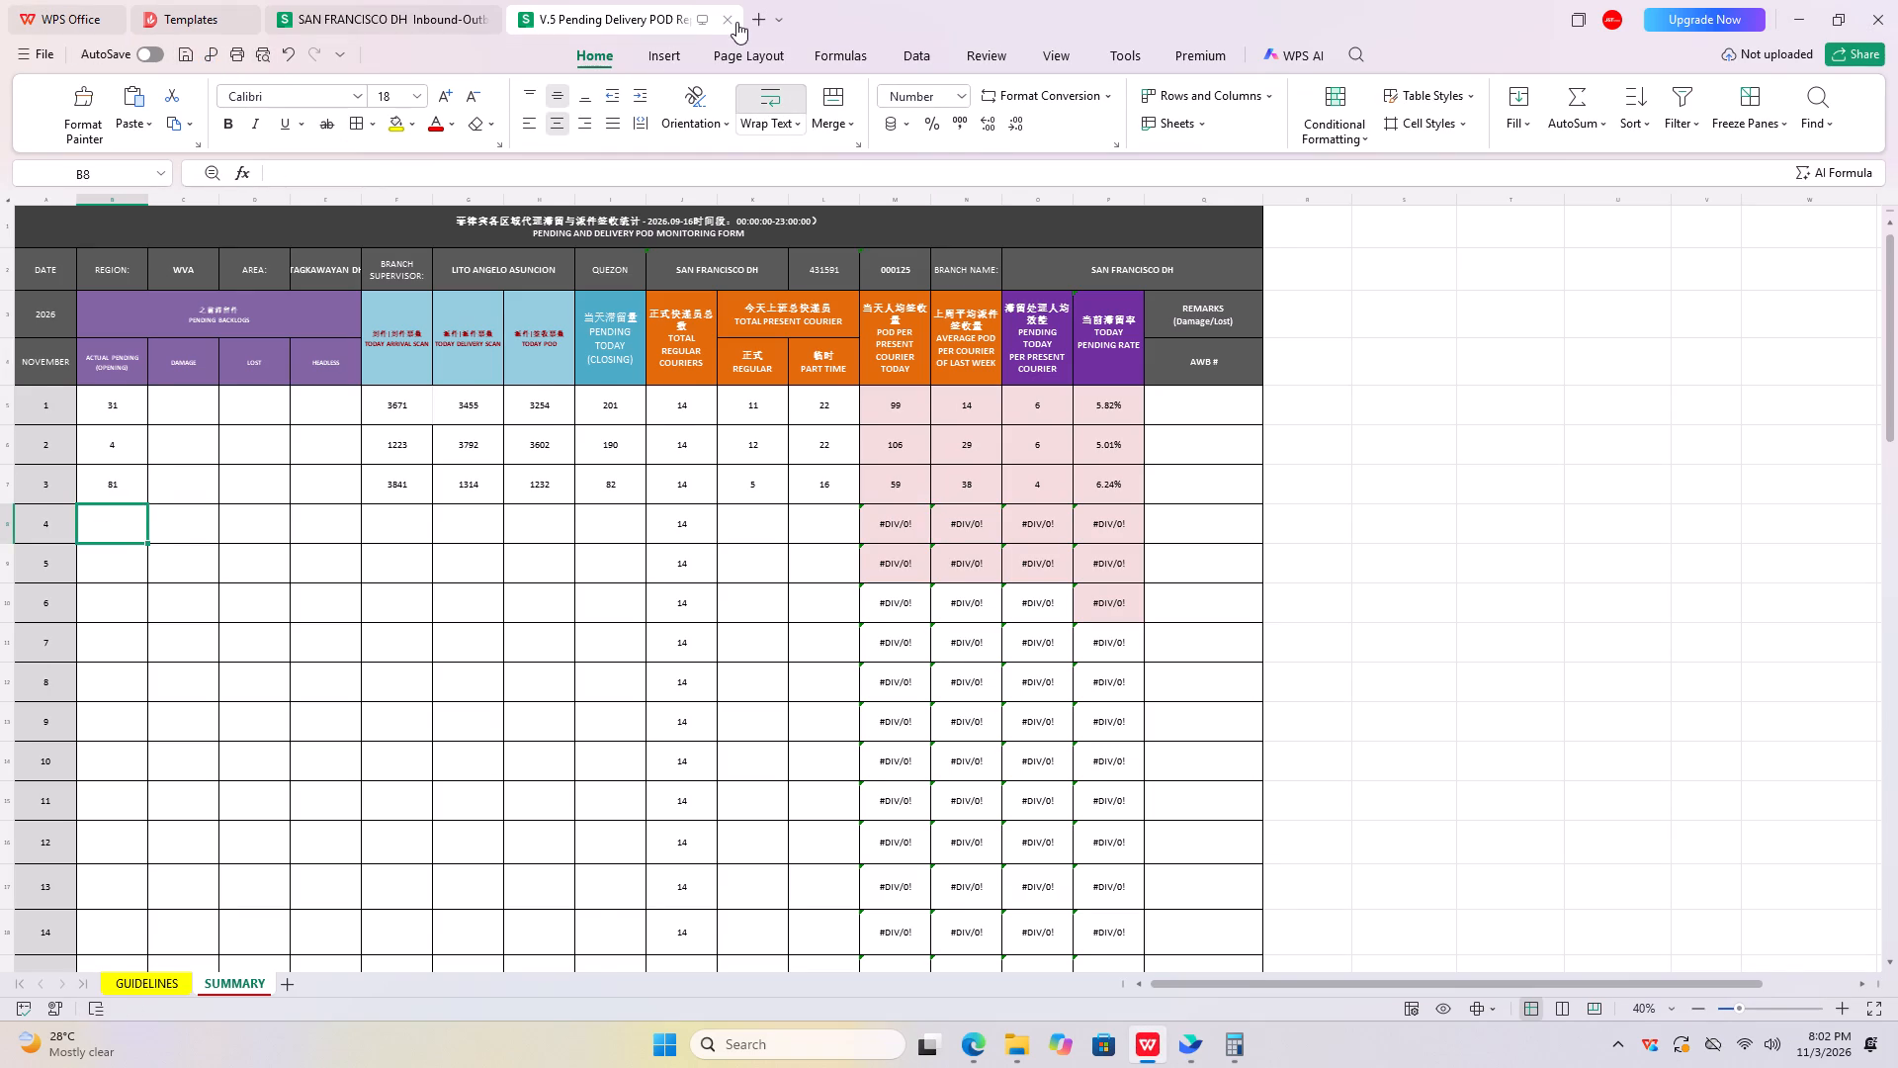
click(732, 21)
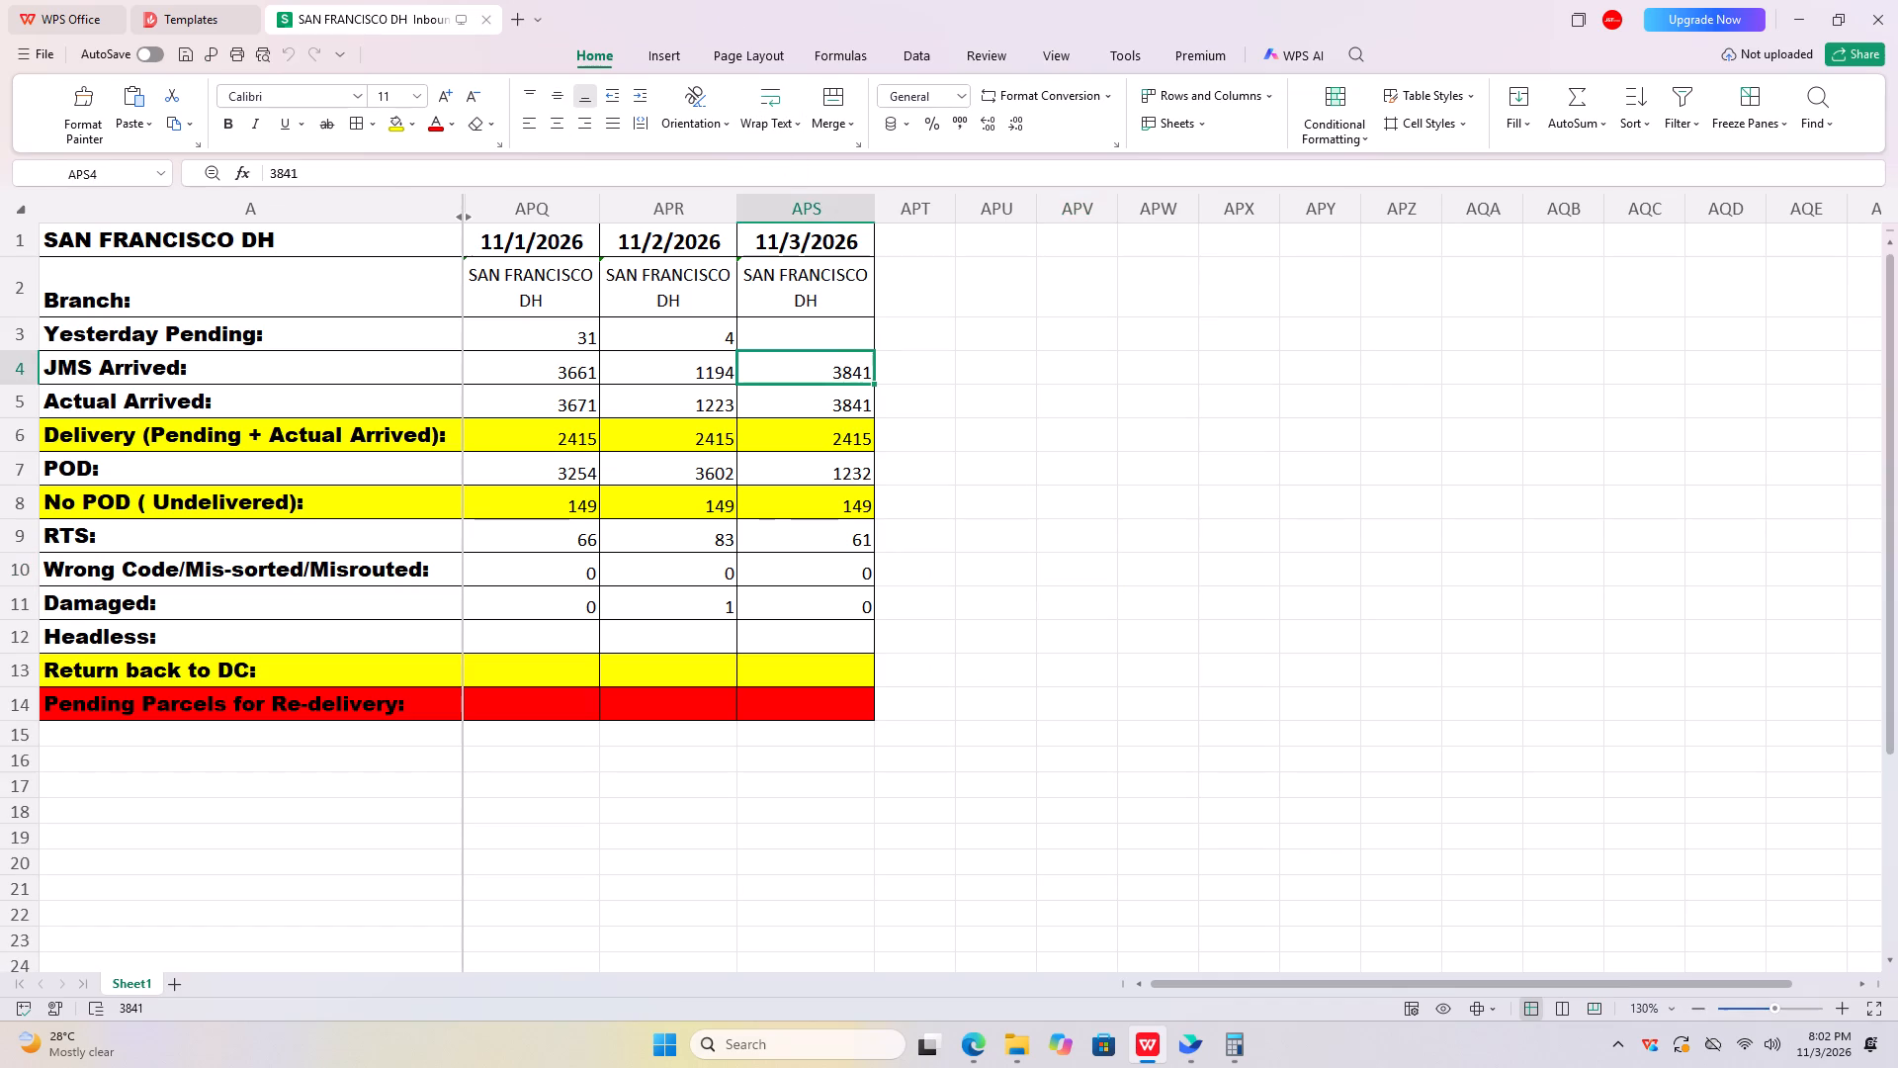
In the San Francisco DH inbound-outbound sheet, set JMS Arrived to 3777 and Yesterday Pending to 81 for 11/3/2026.
click(844, 371)
text(3777)
key(Return)
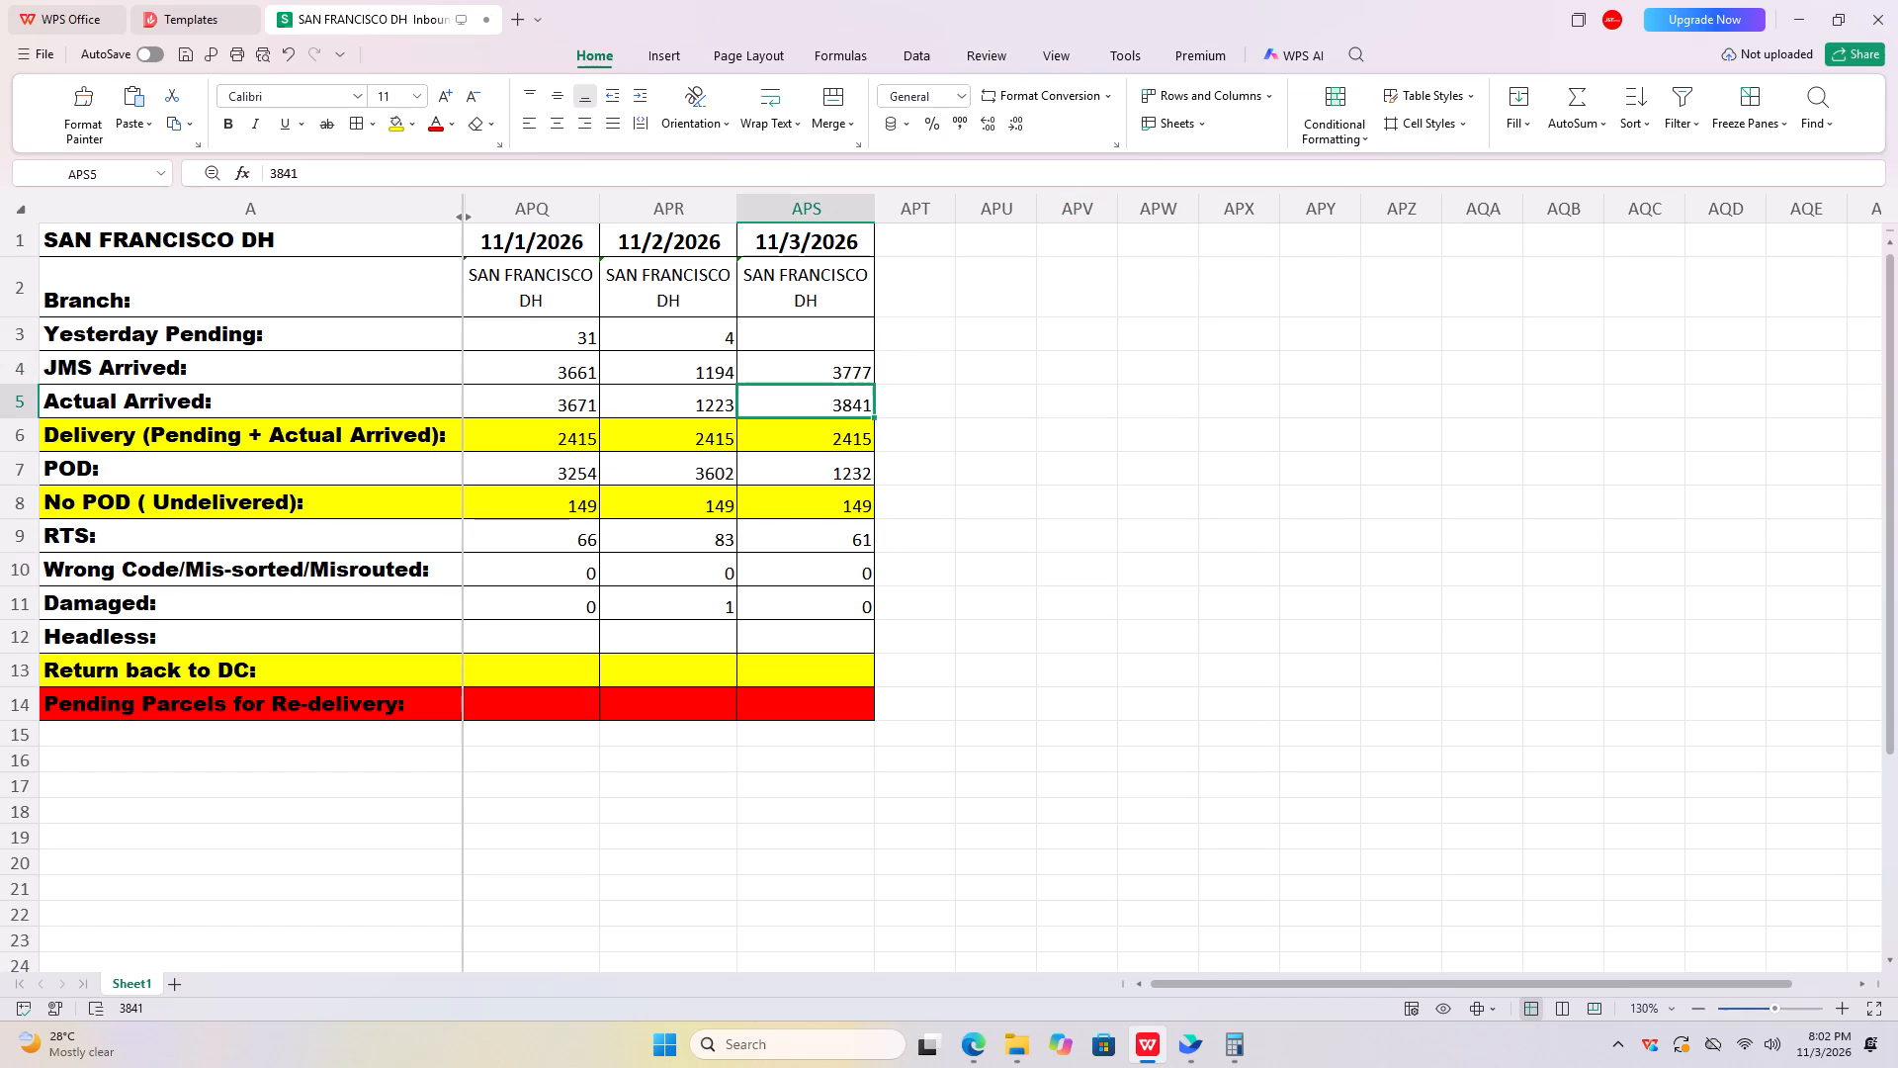
click(853, 327)
text(81)
key(Return)
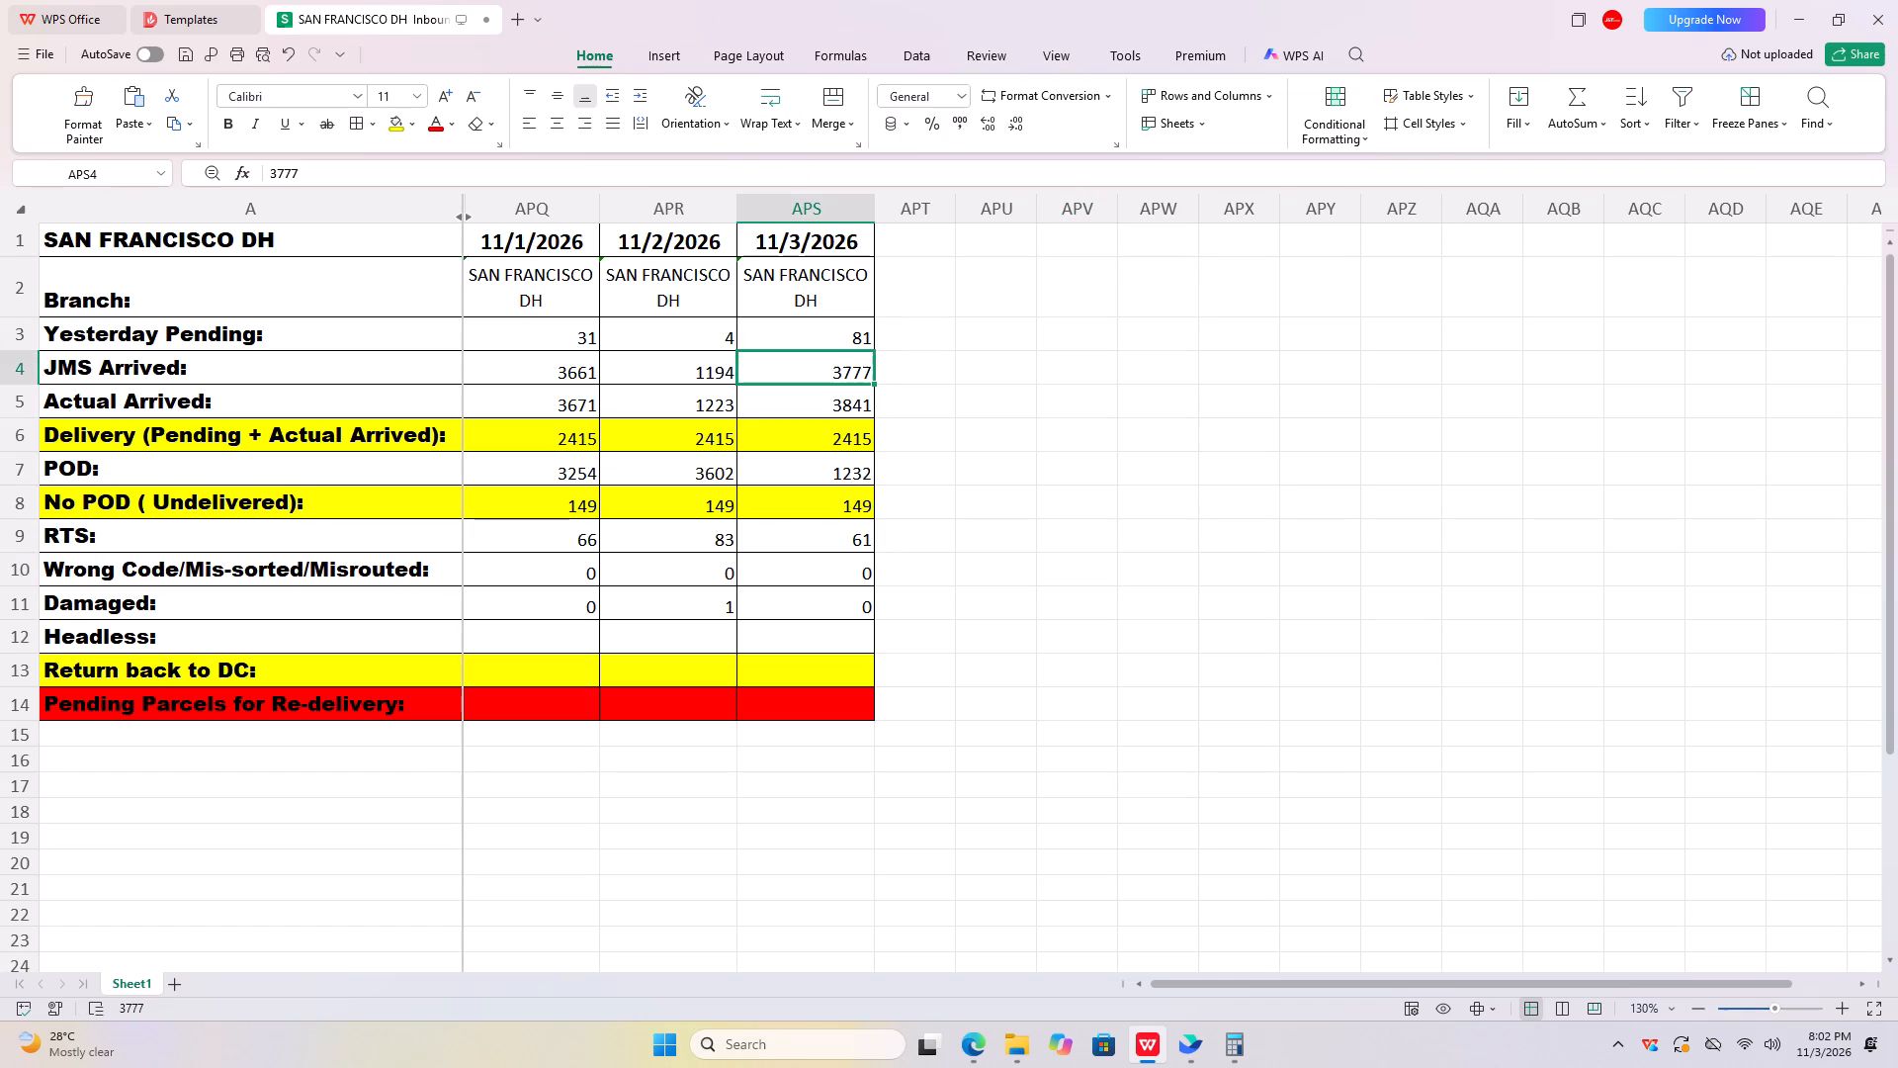
Copy the whole inbound-outbound table for 11/1 to 11/3/2026 and send it as an image in the Feishu chat.
drag(863, 709, 216, 225)
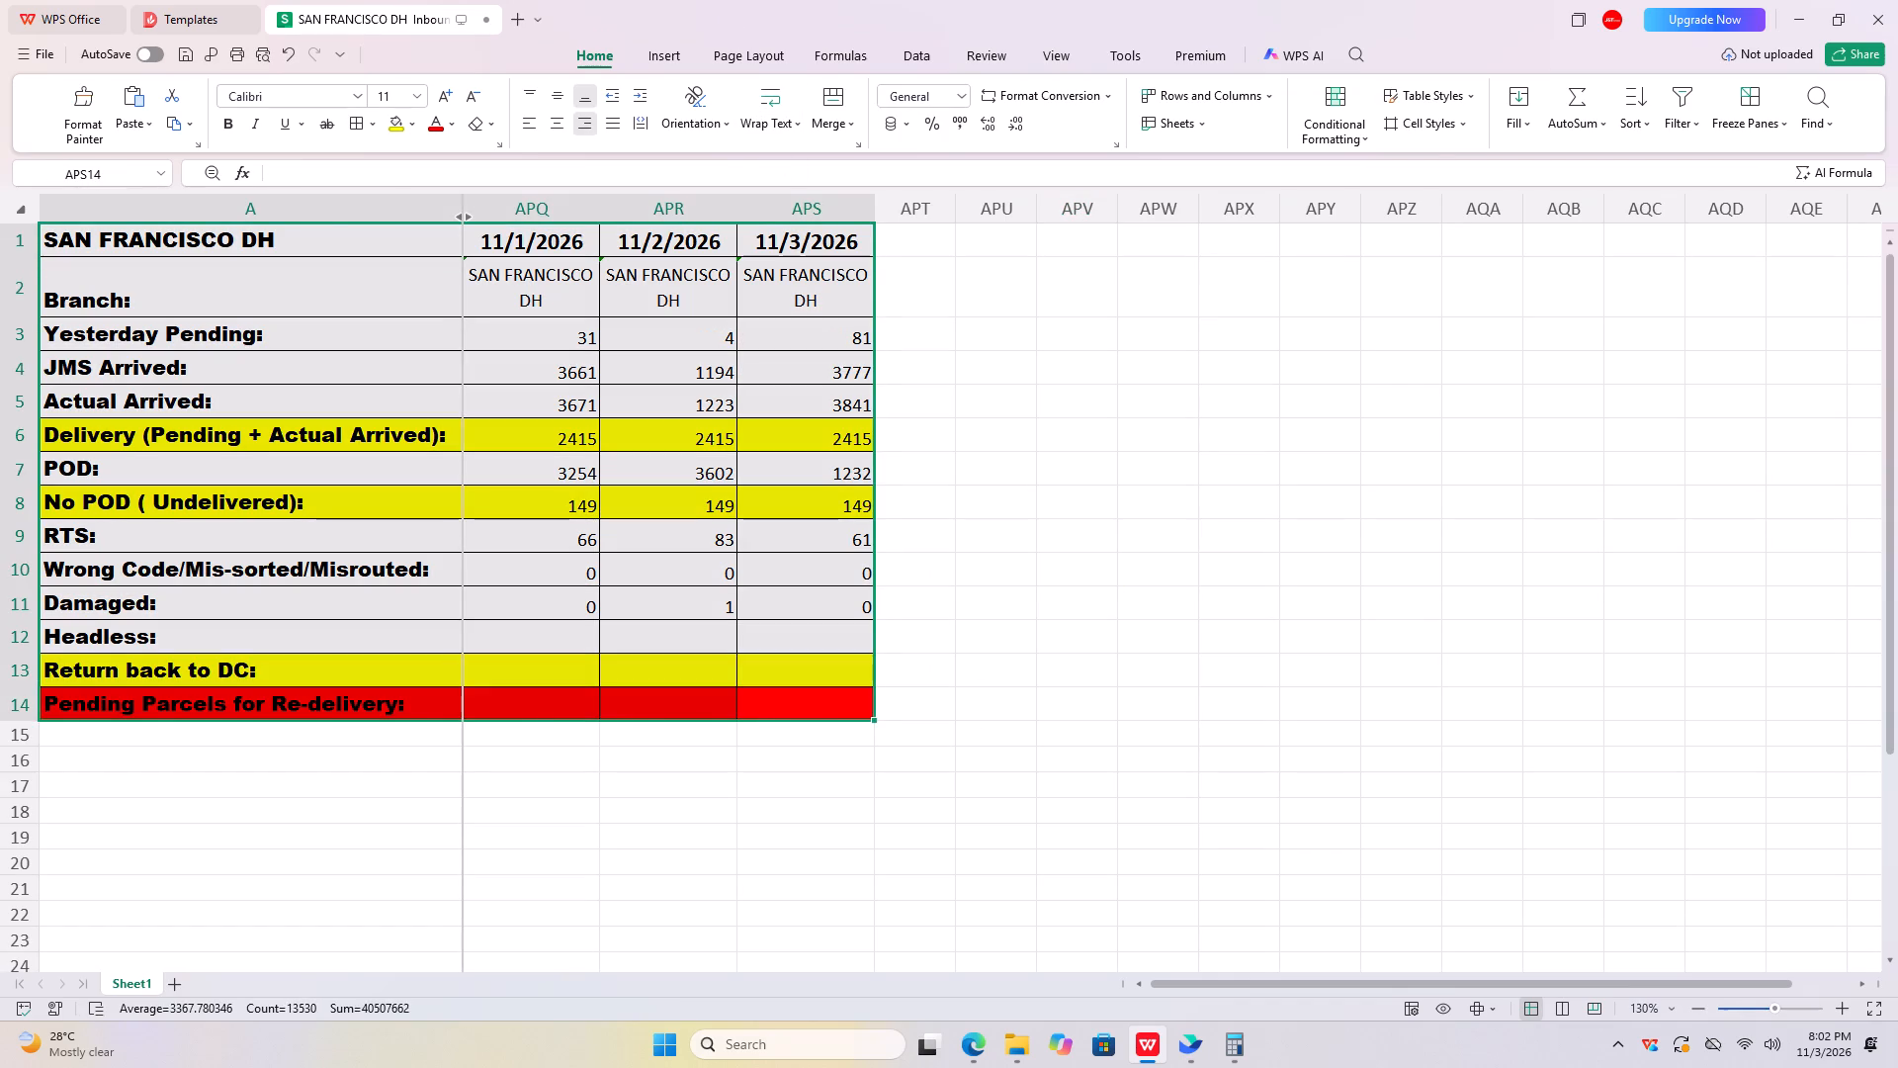
key(ctrl+c)
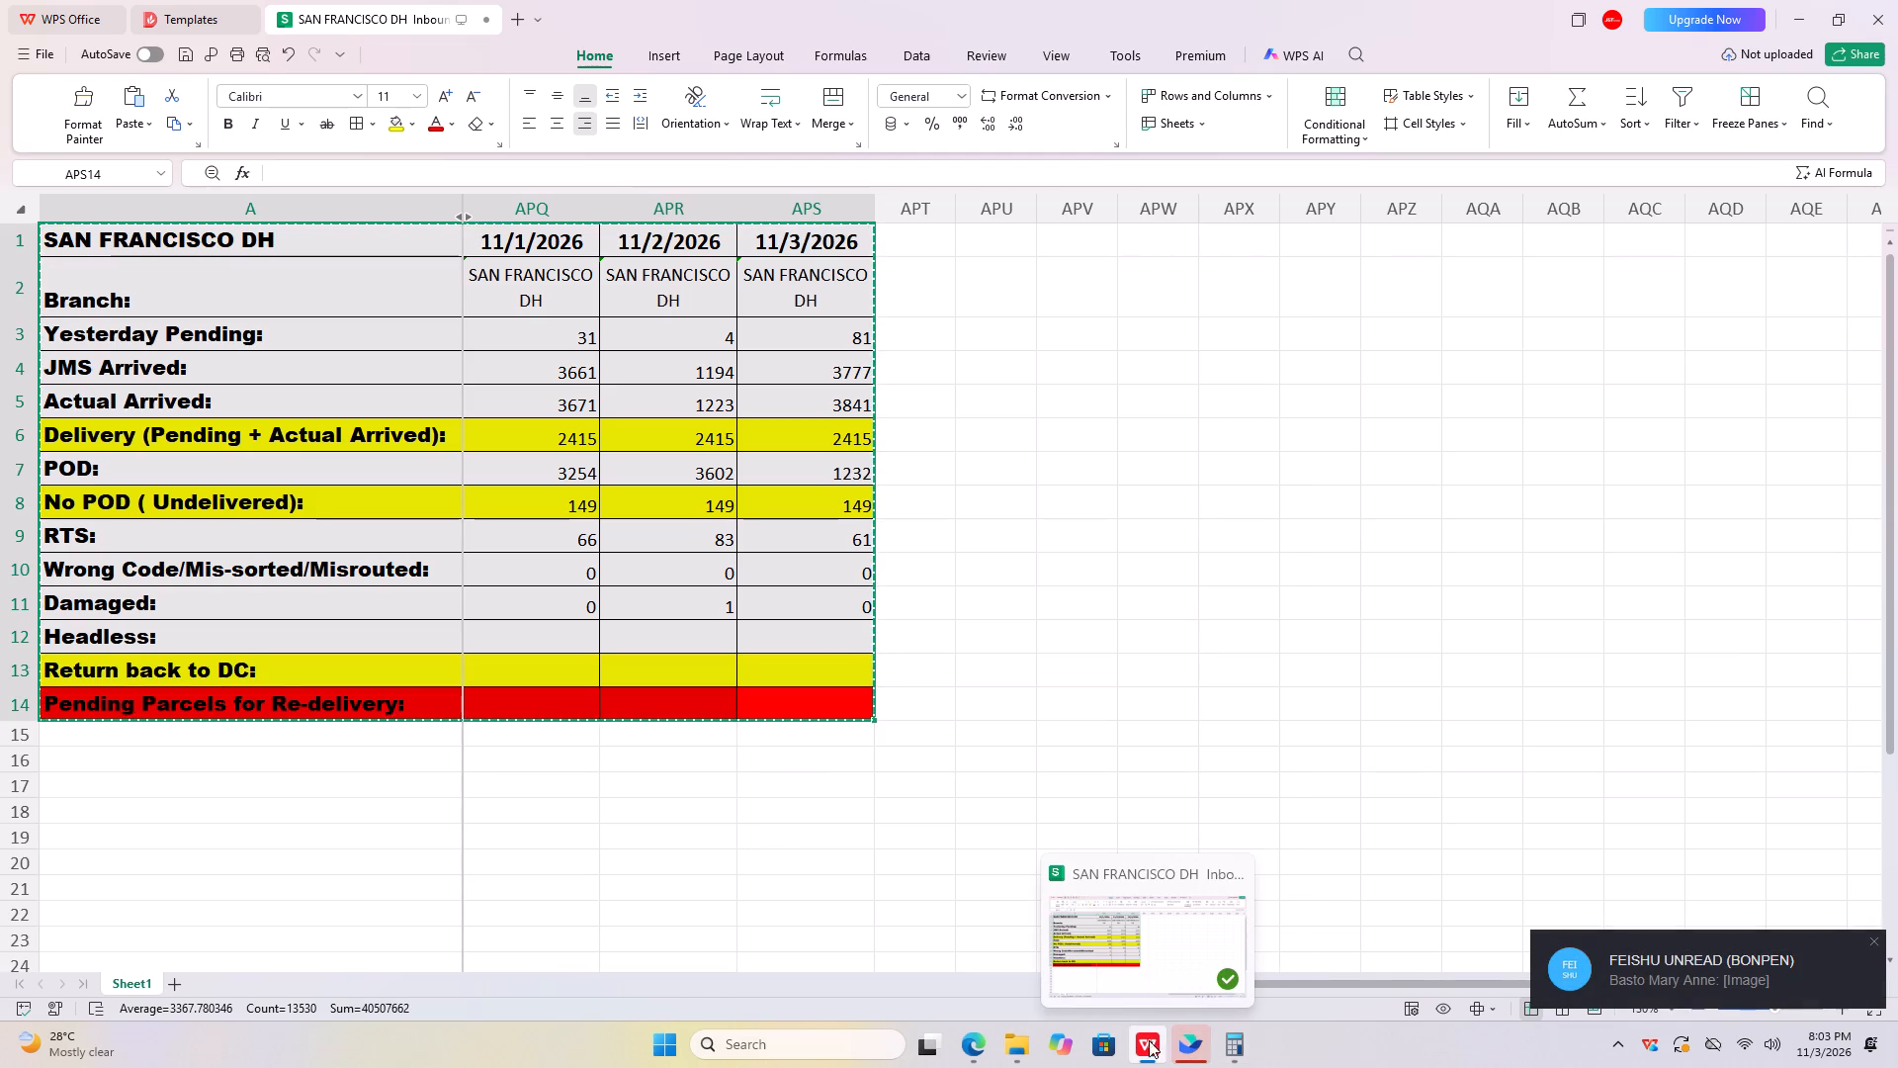
click(1186, 1035)
scroll(945, 920, down, 5)
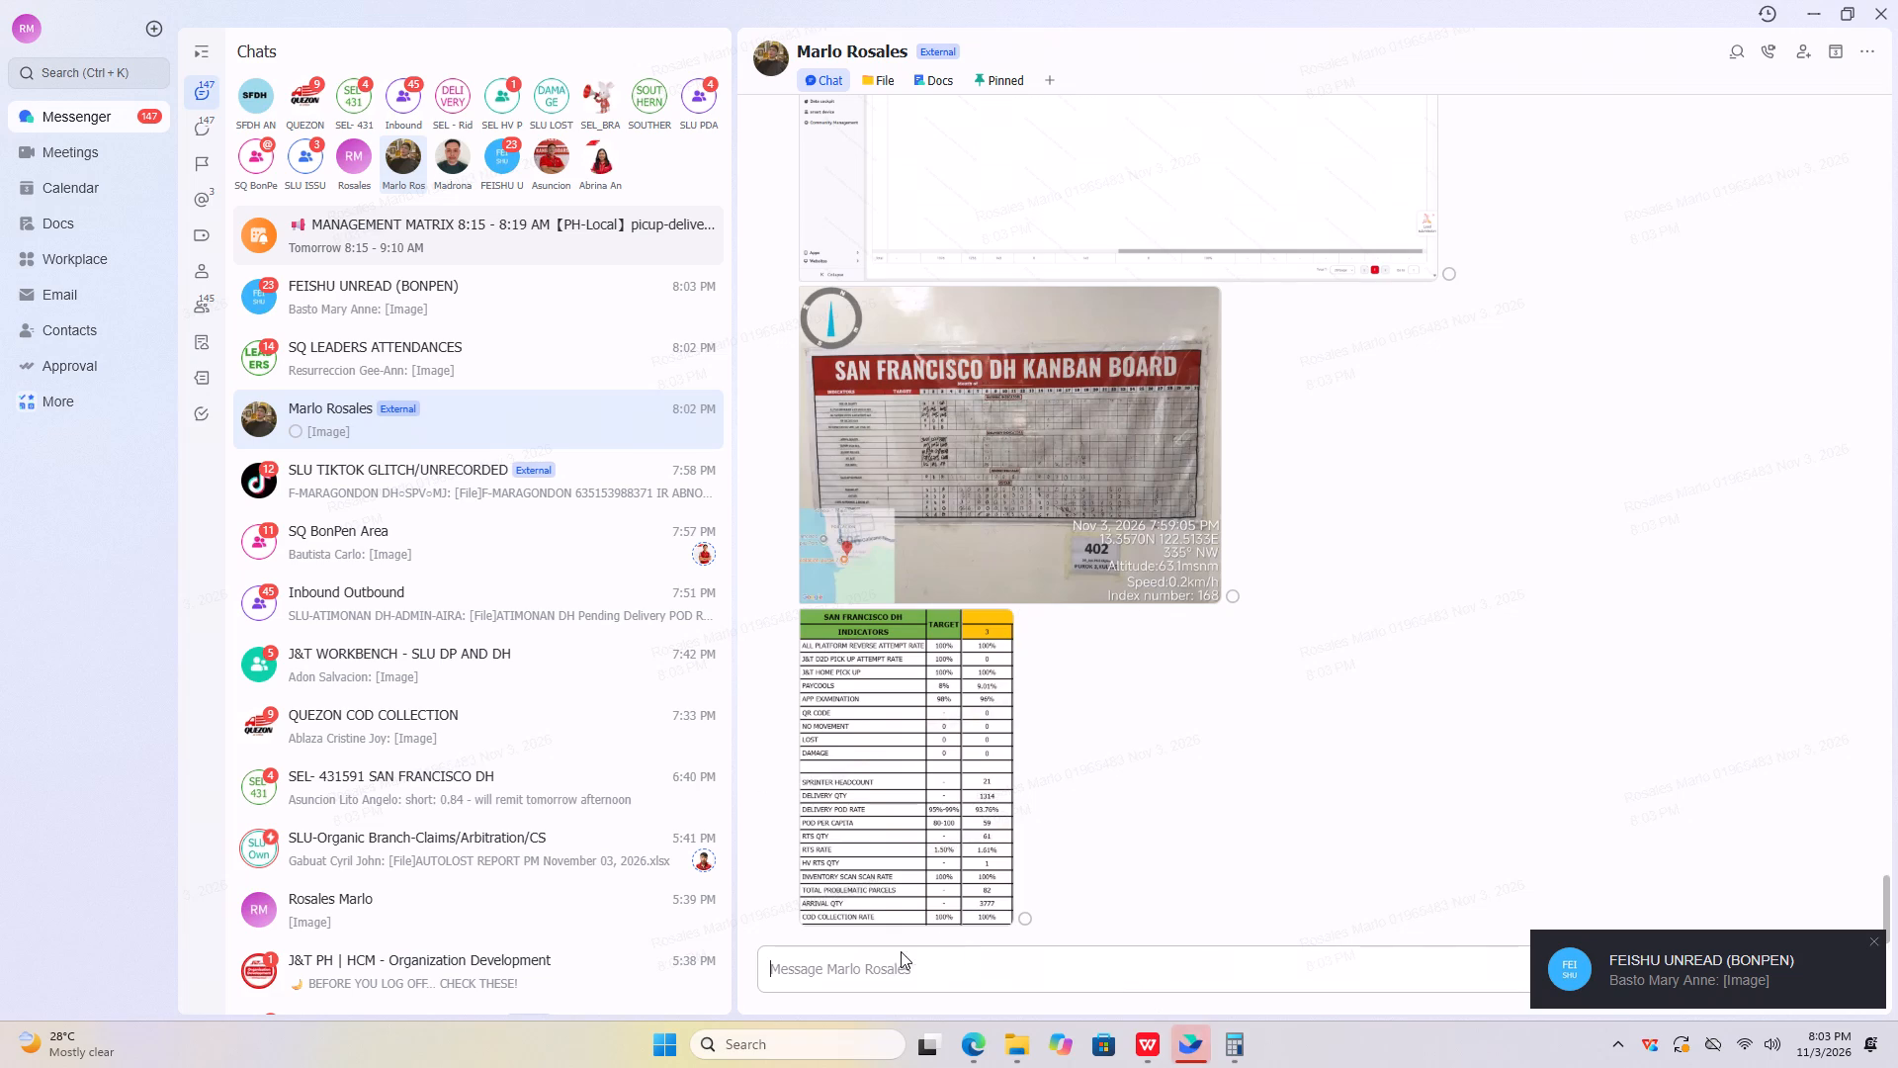
scroll(901, 951, down, 1)
click(875, 967)
key(ctrl+v)
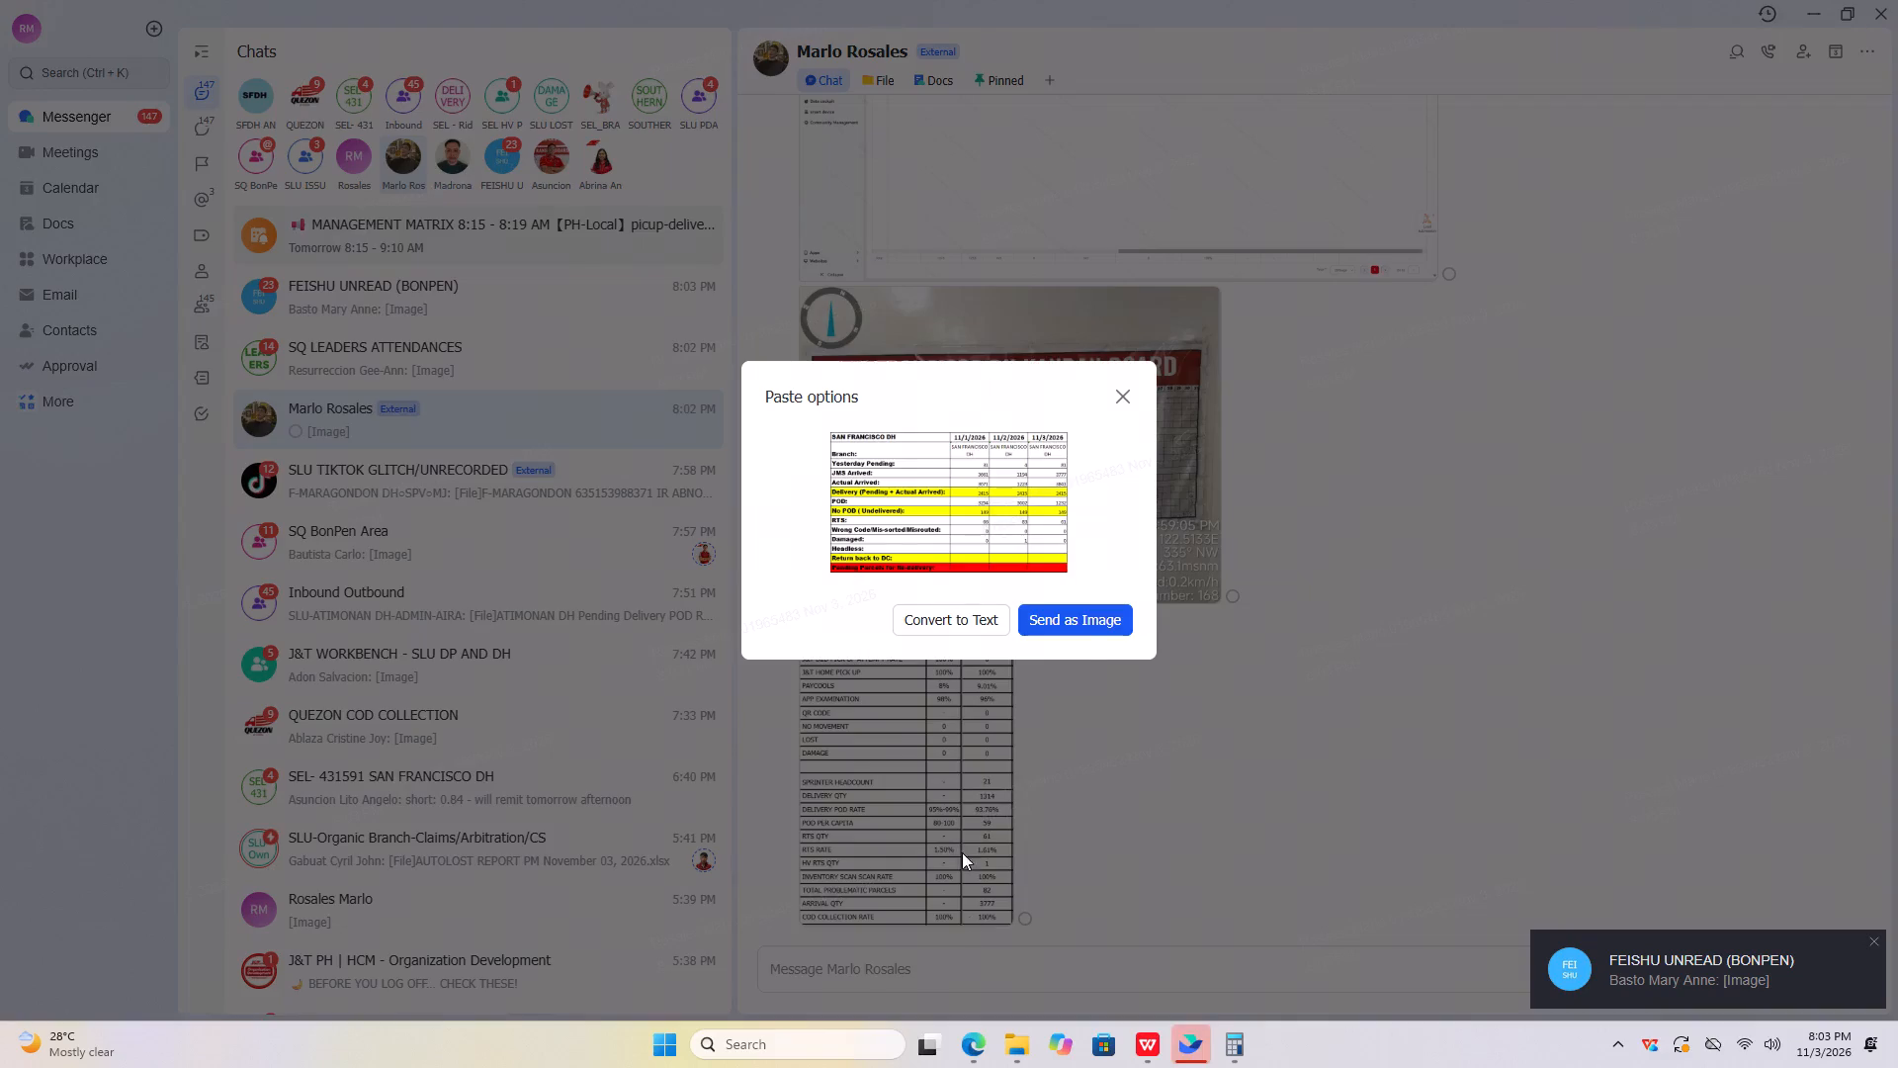
click(1088, 618)
click(1871, 938)
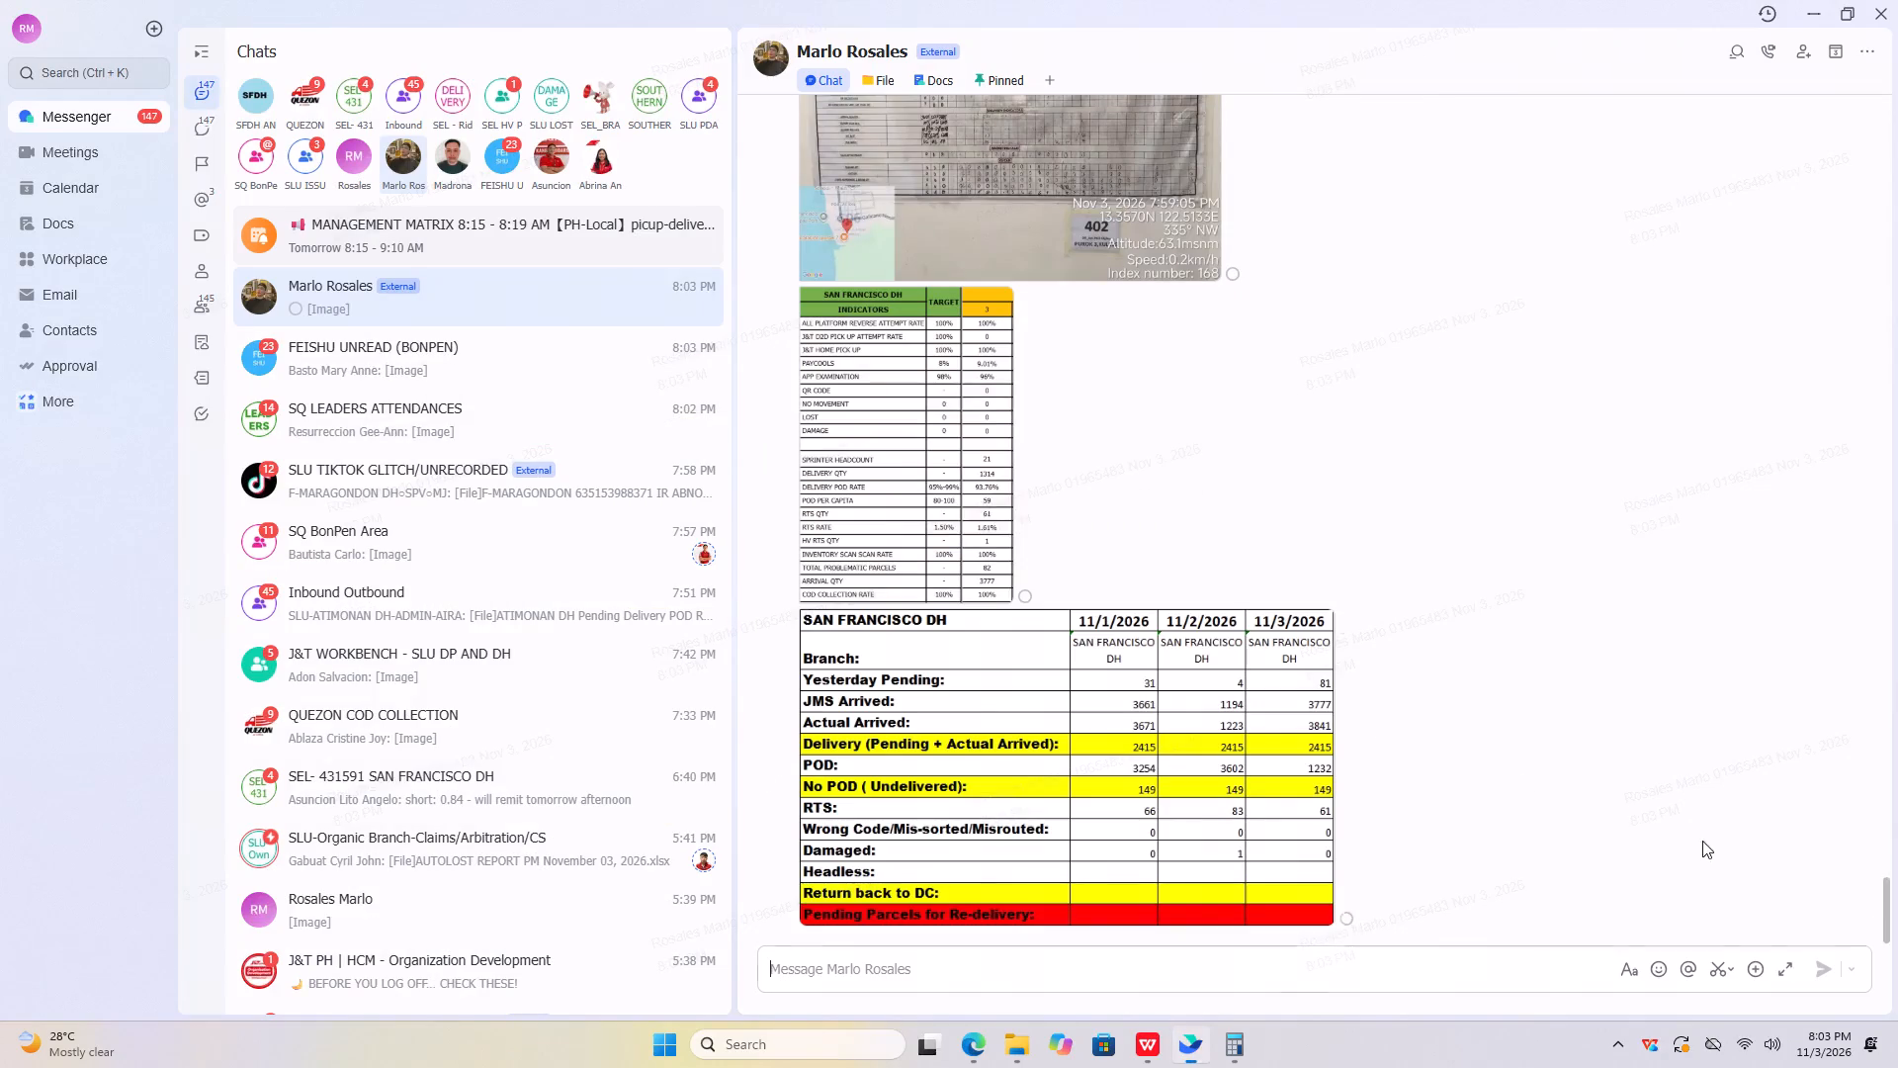
Start a combined draft message with the chat's November 3 courier delivery table and the customer reason and rejection table images.
scroll(1367, 716, up, 10)
scroll(1136, 647, up, 8)
scroll(1011, 575, down, 5)
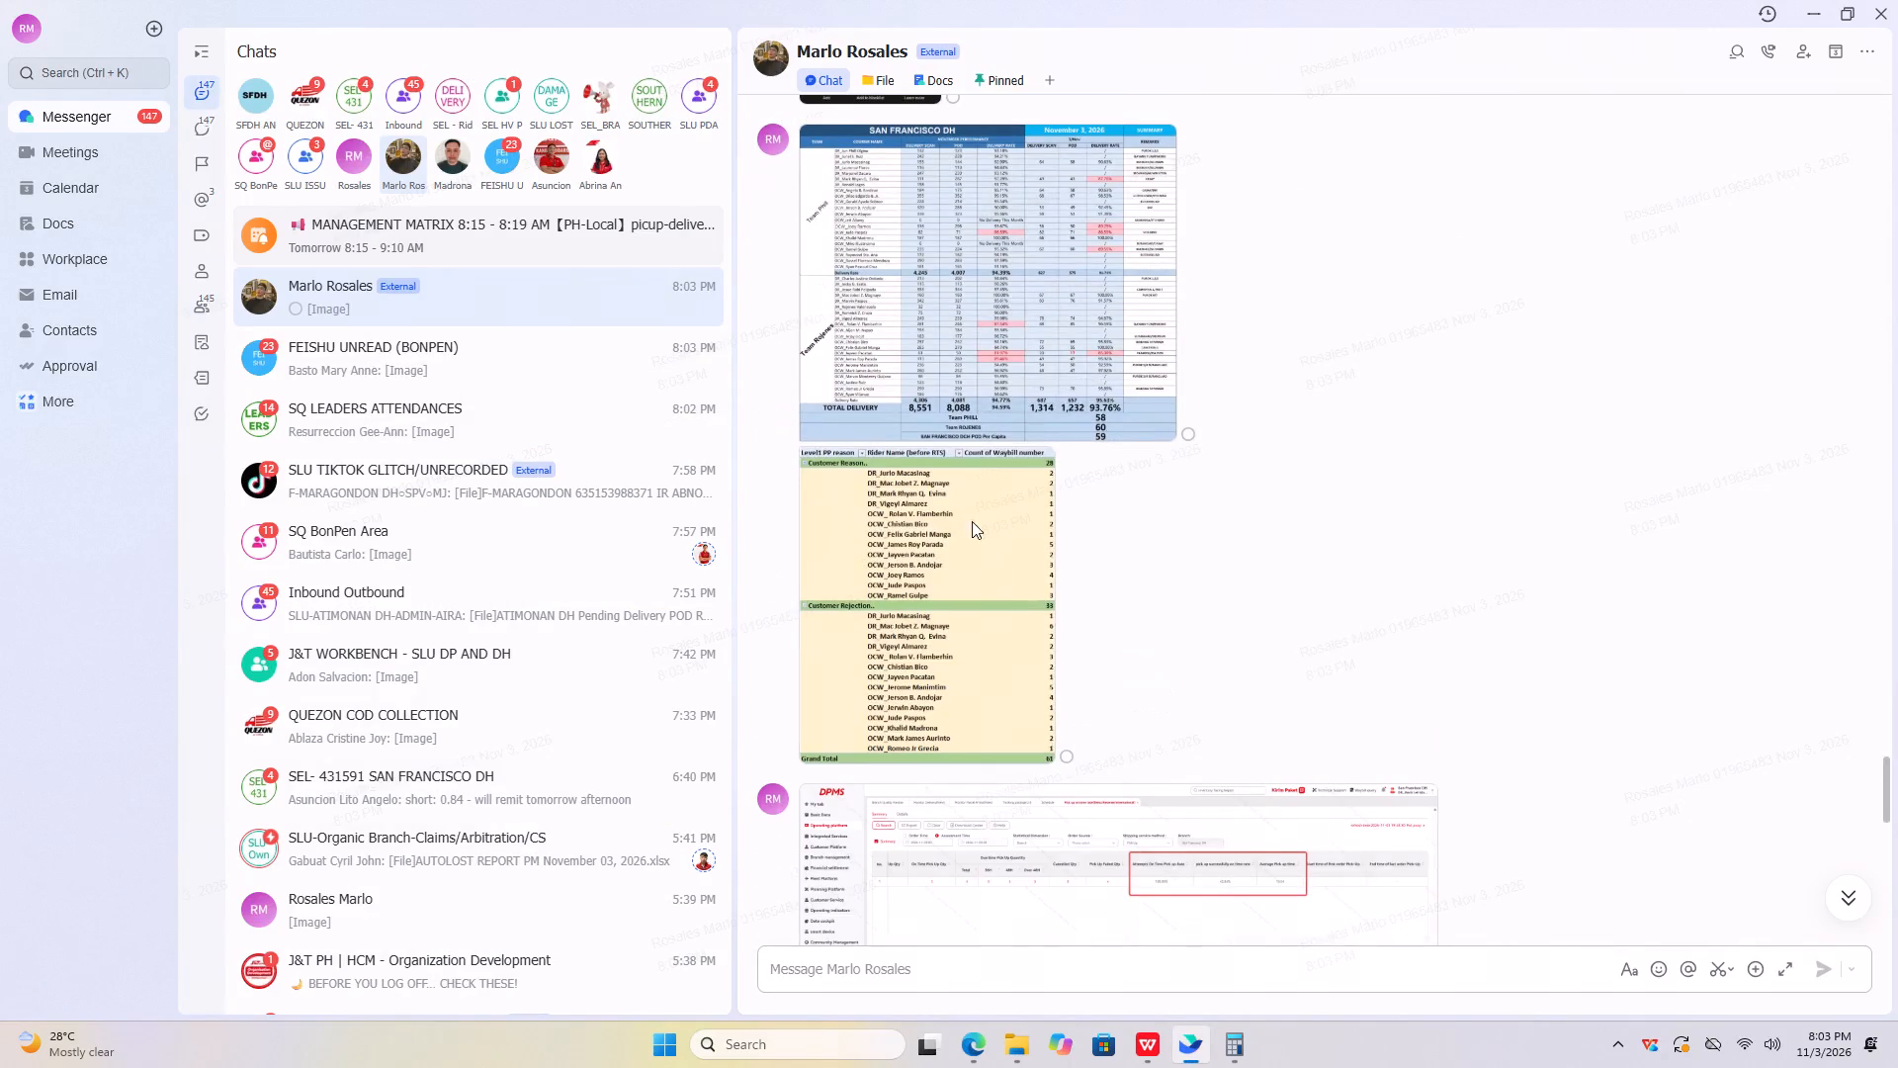
right_click(1007, 308)
click(1047, 324)
click(838, 974)
key(ctrl+v)
right_click(921, 593)
click(994, 423)
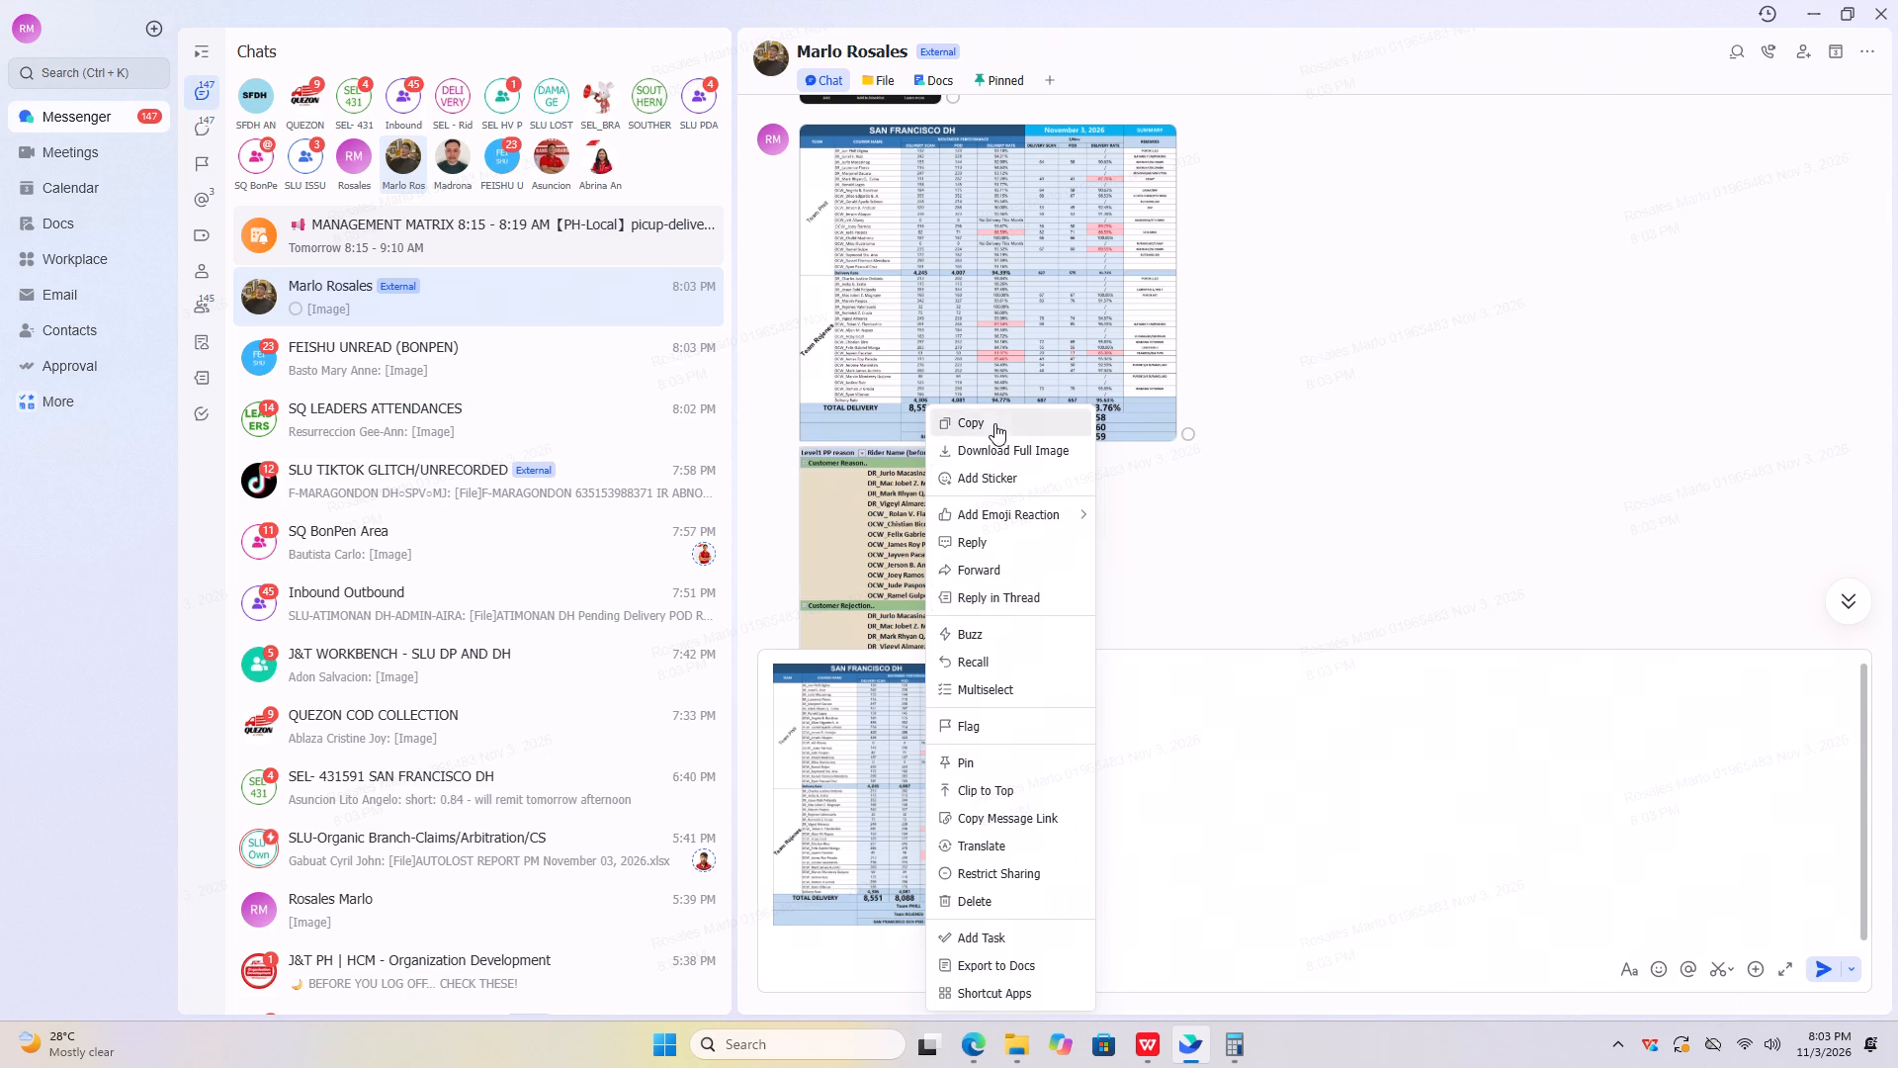
click(1156, 804)
key(ctrl+v)
Add the San Francisco DH inbound-outbound table image from the chat to the end of the draft message.
scroll(1008, 433, down, 3)
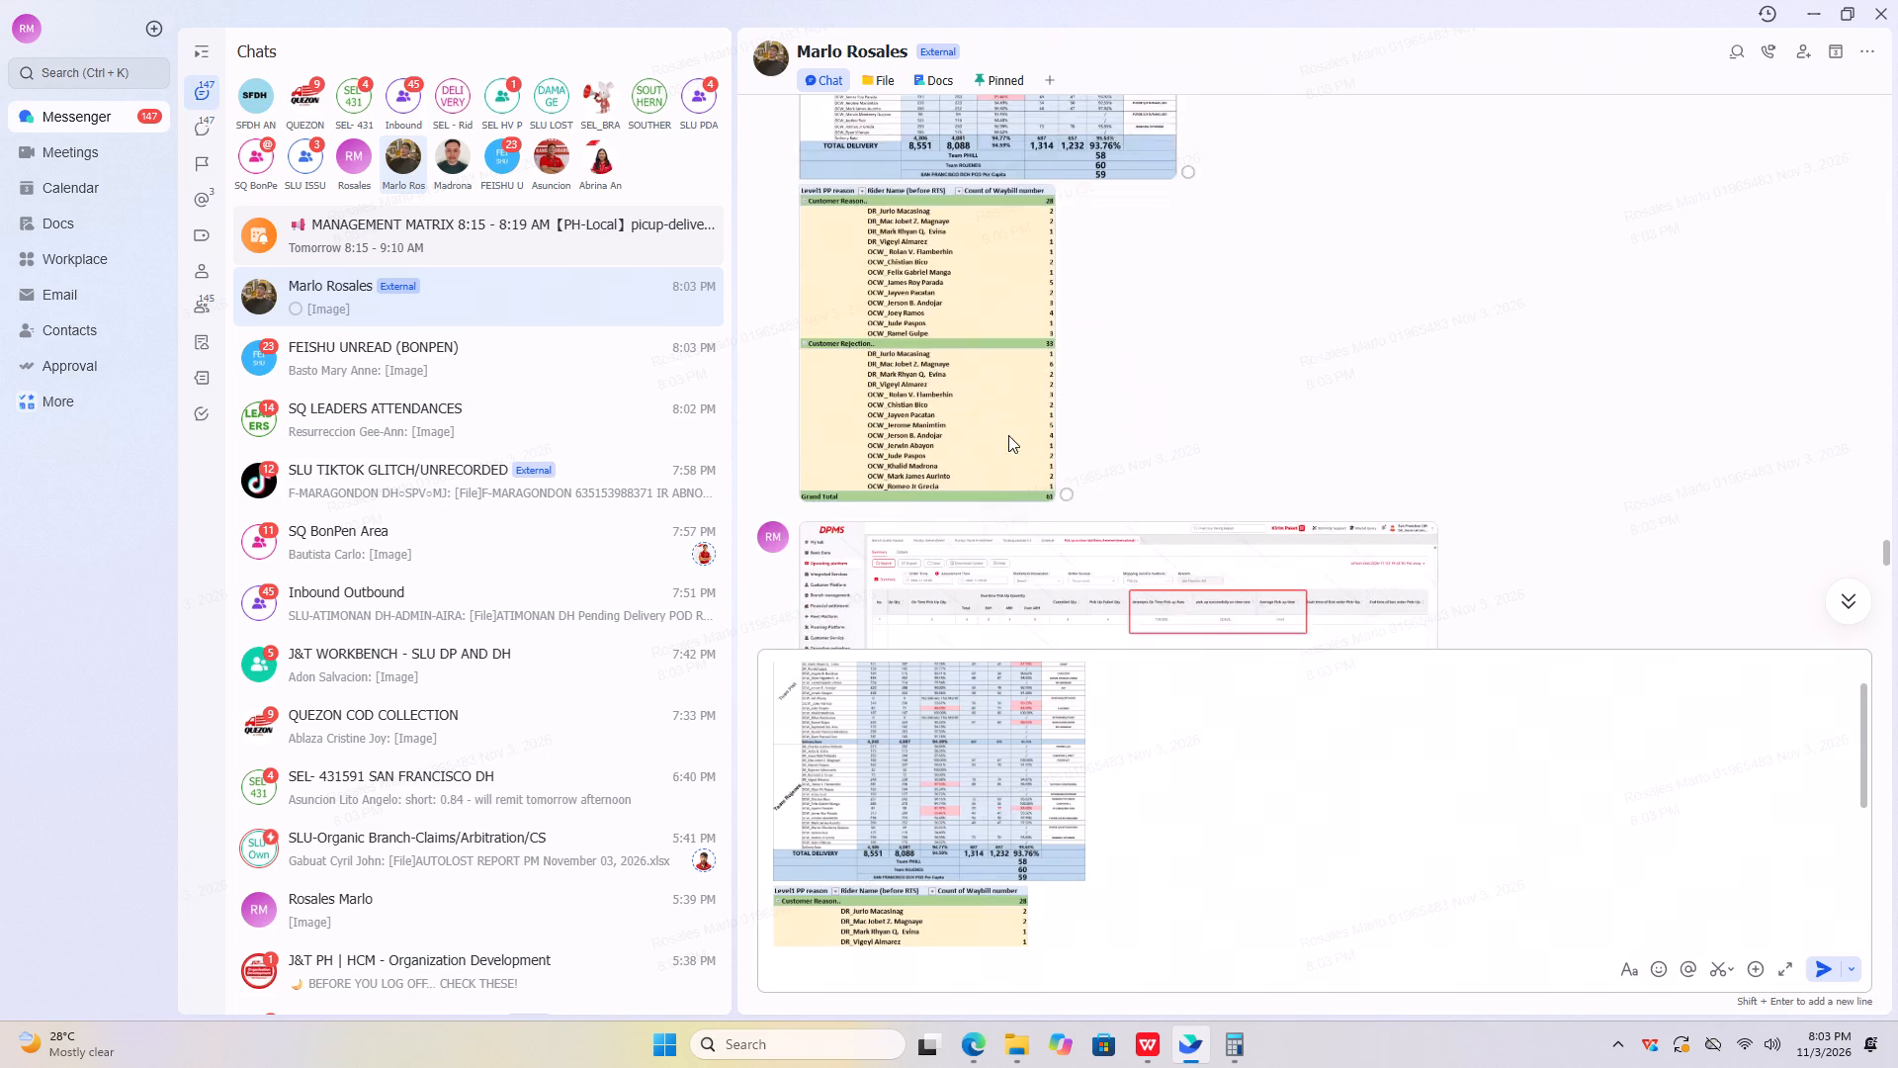
scroll(1008, 435, down, 8)
right_click(999, 392)
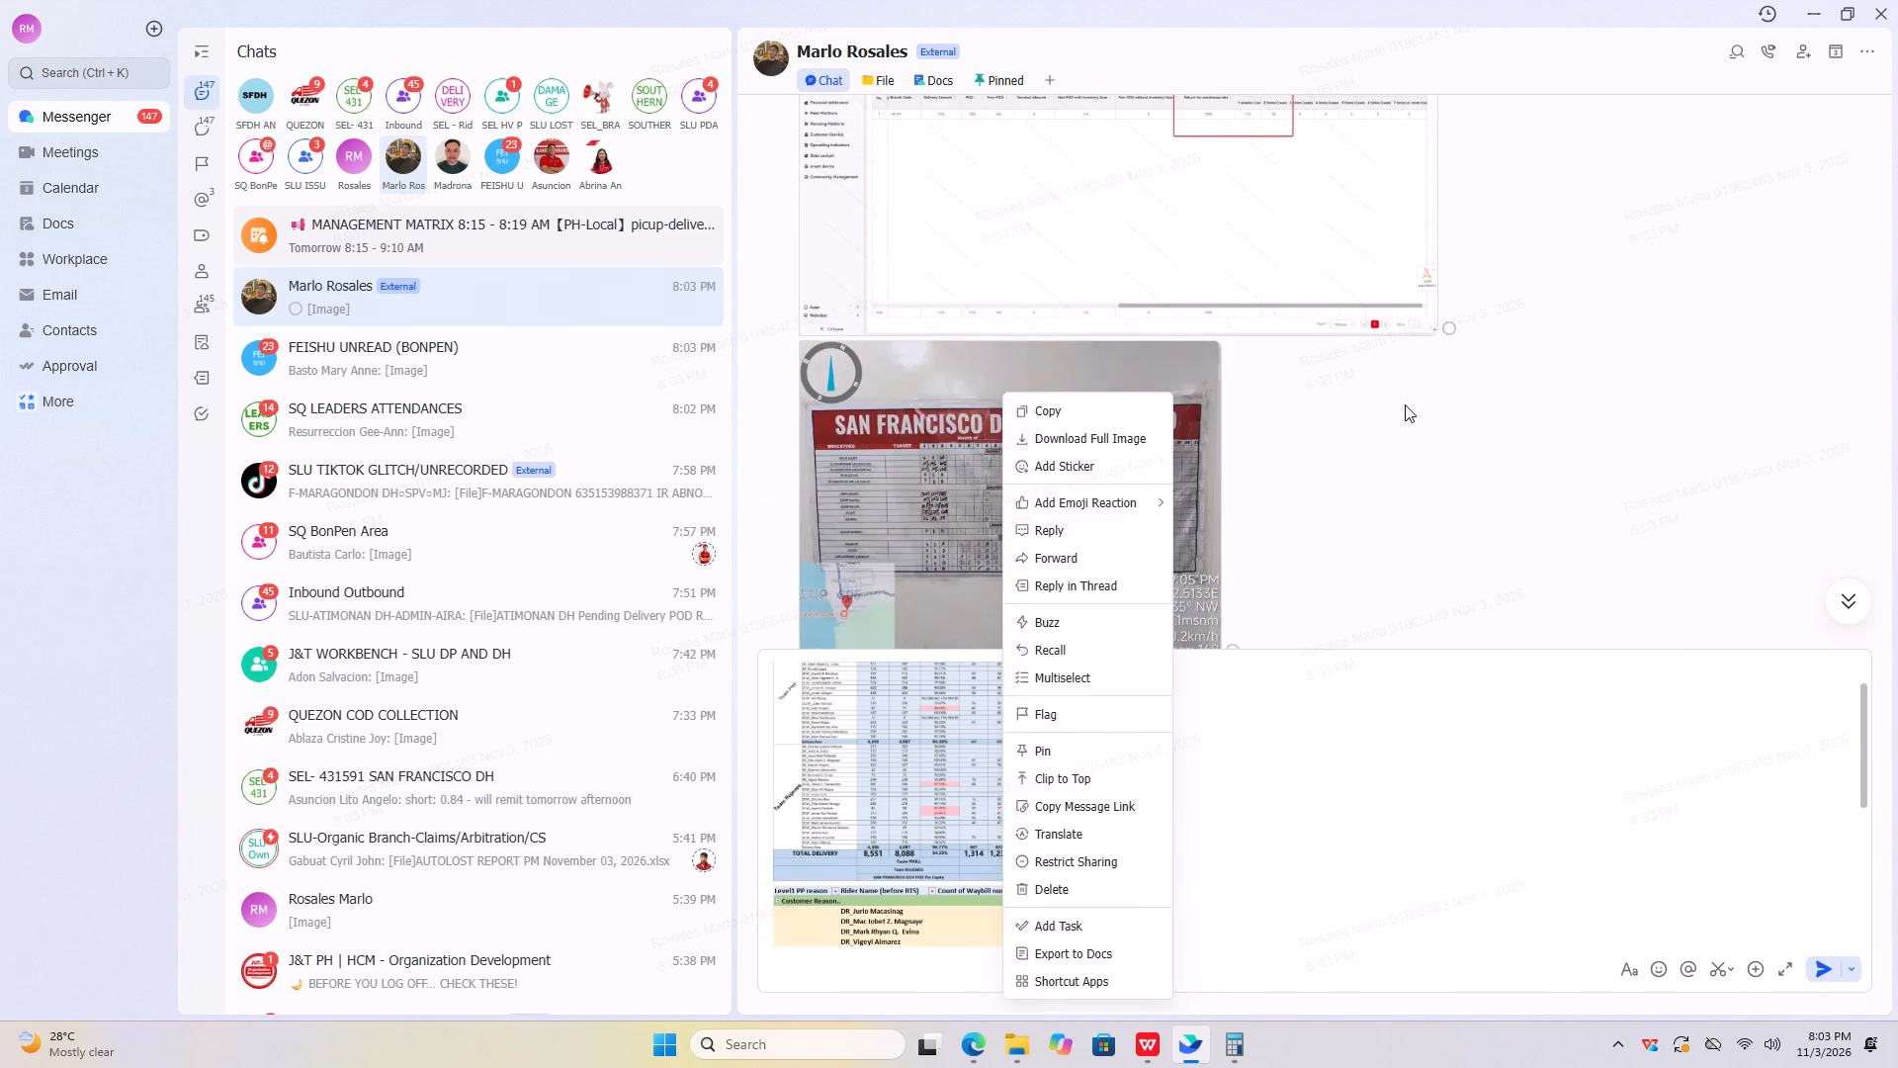
click(1405, 404)
scroll(1240, 459, down, 12)
right_click(1091, 421)
click(1141, 423)
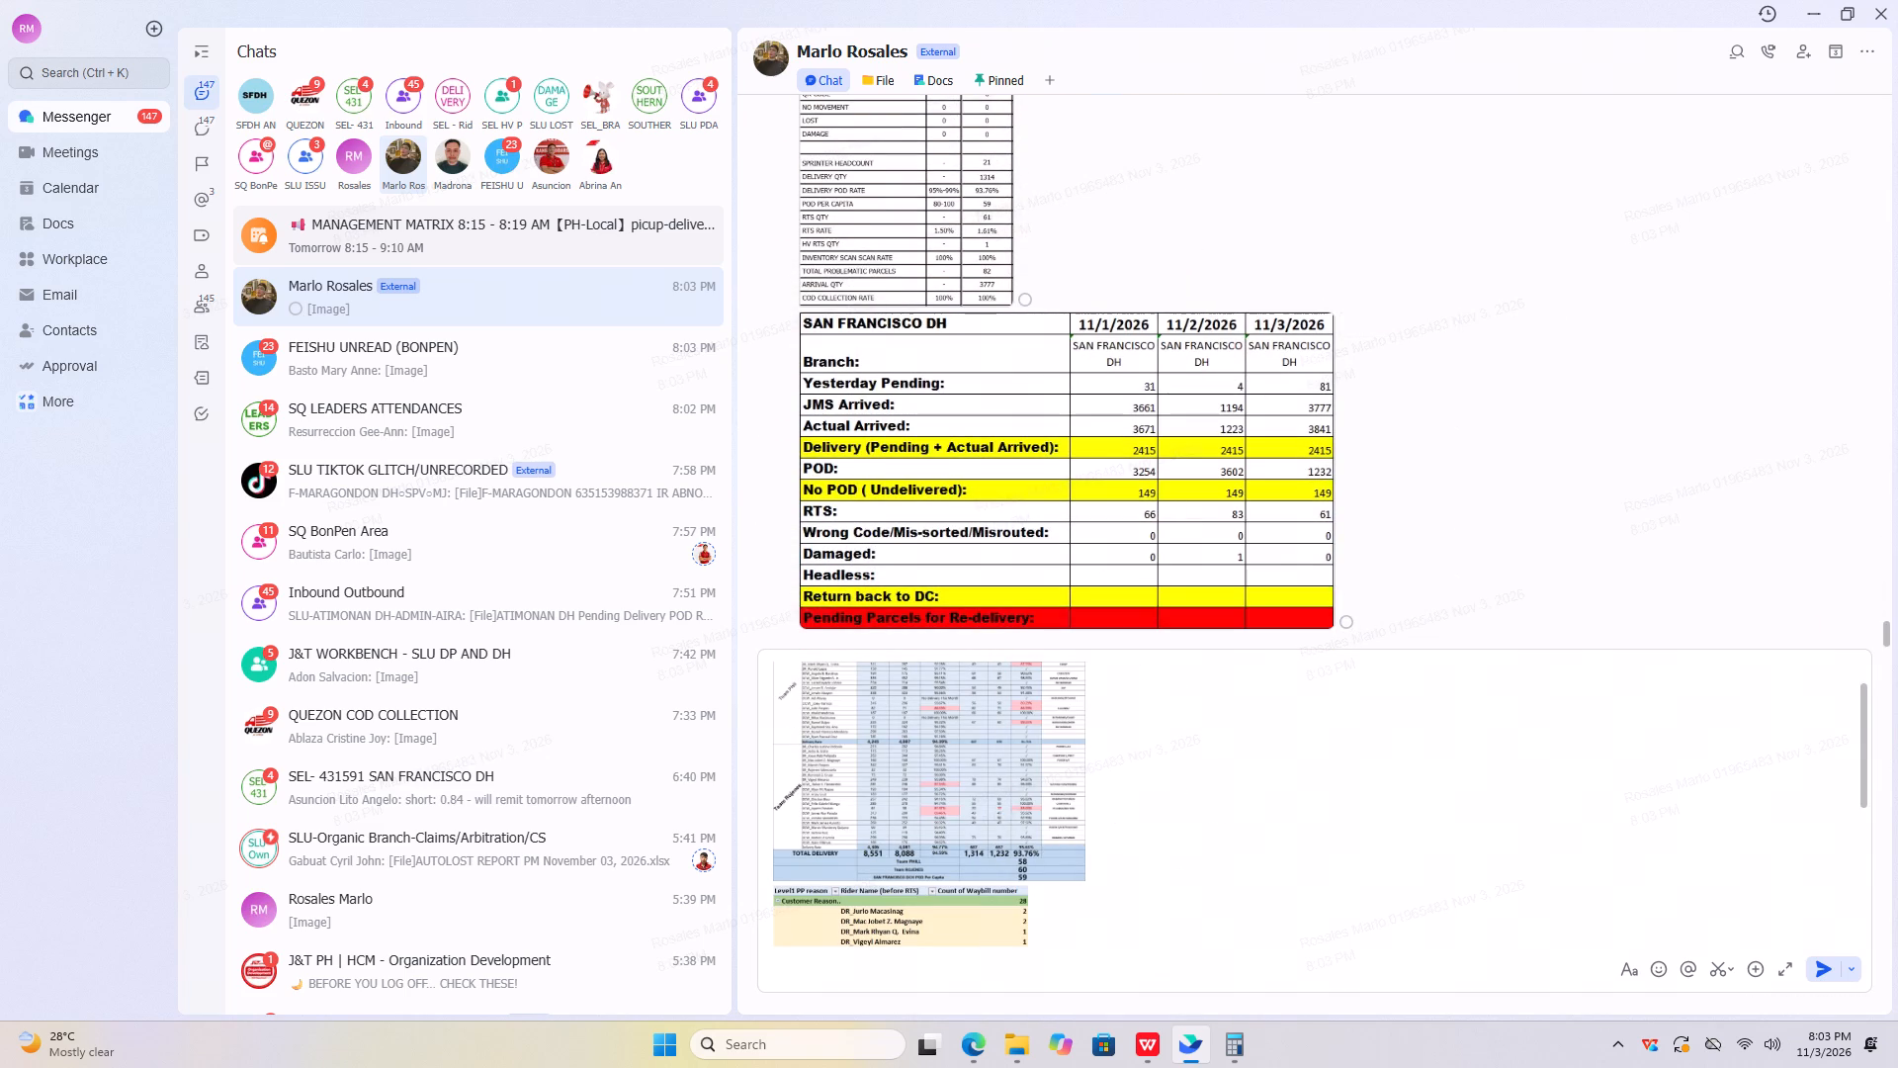
click(1230, 810)
scroll(1233, 817, down, 8)
click(1117, 858)
scroll(1124, 861, down, 1)
key(ctrl+v)
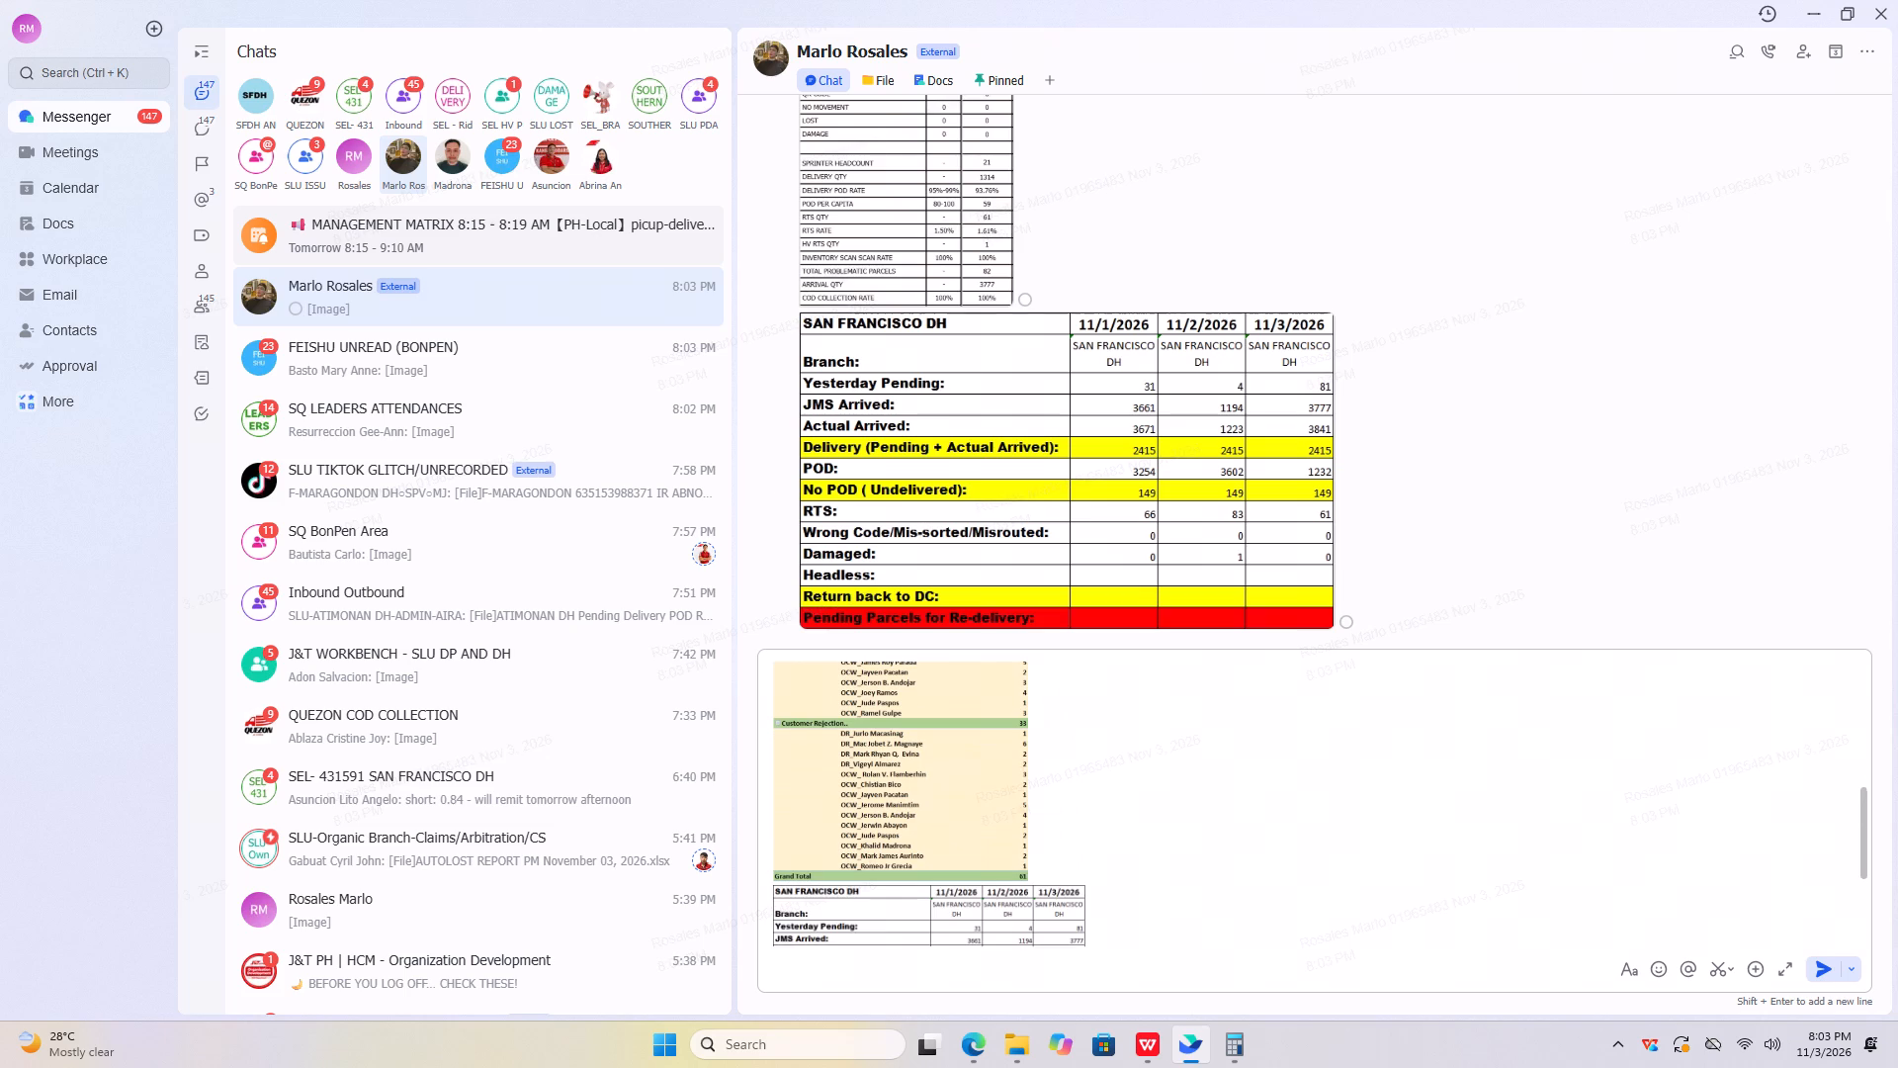
key(Down)
Add the San Francisco DH indicators table image from the chat below the inbound-outbound table in the draft.
right_click(965, 210)
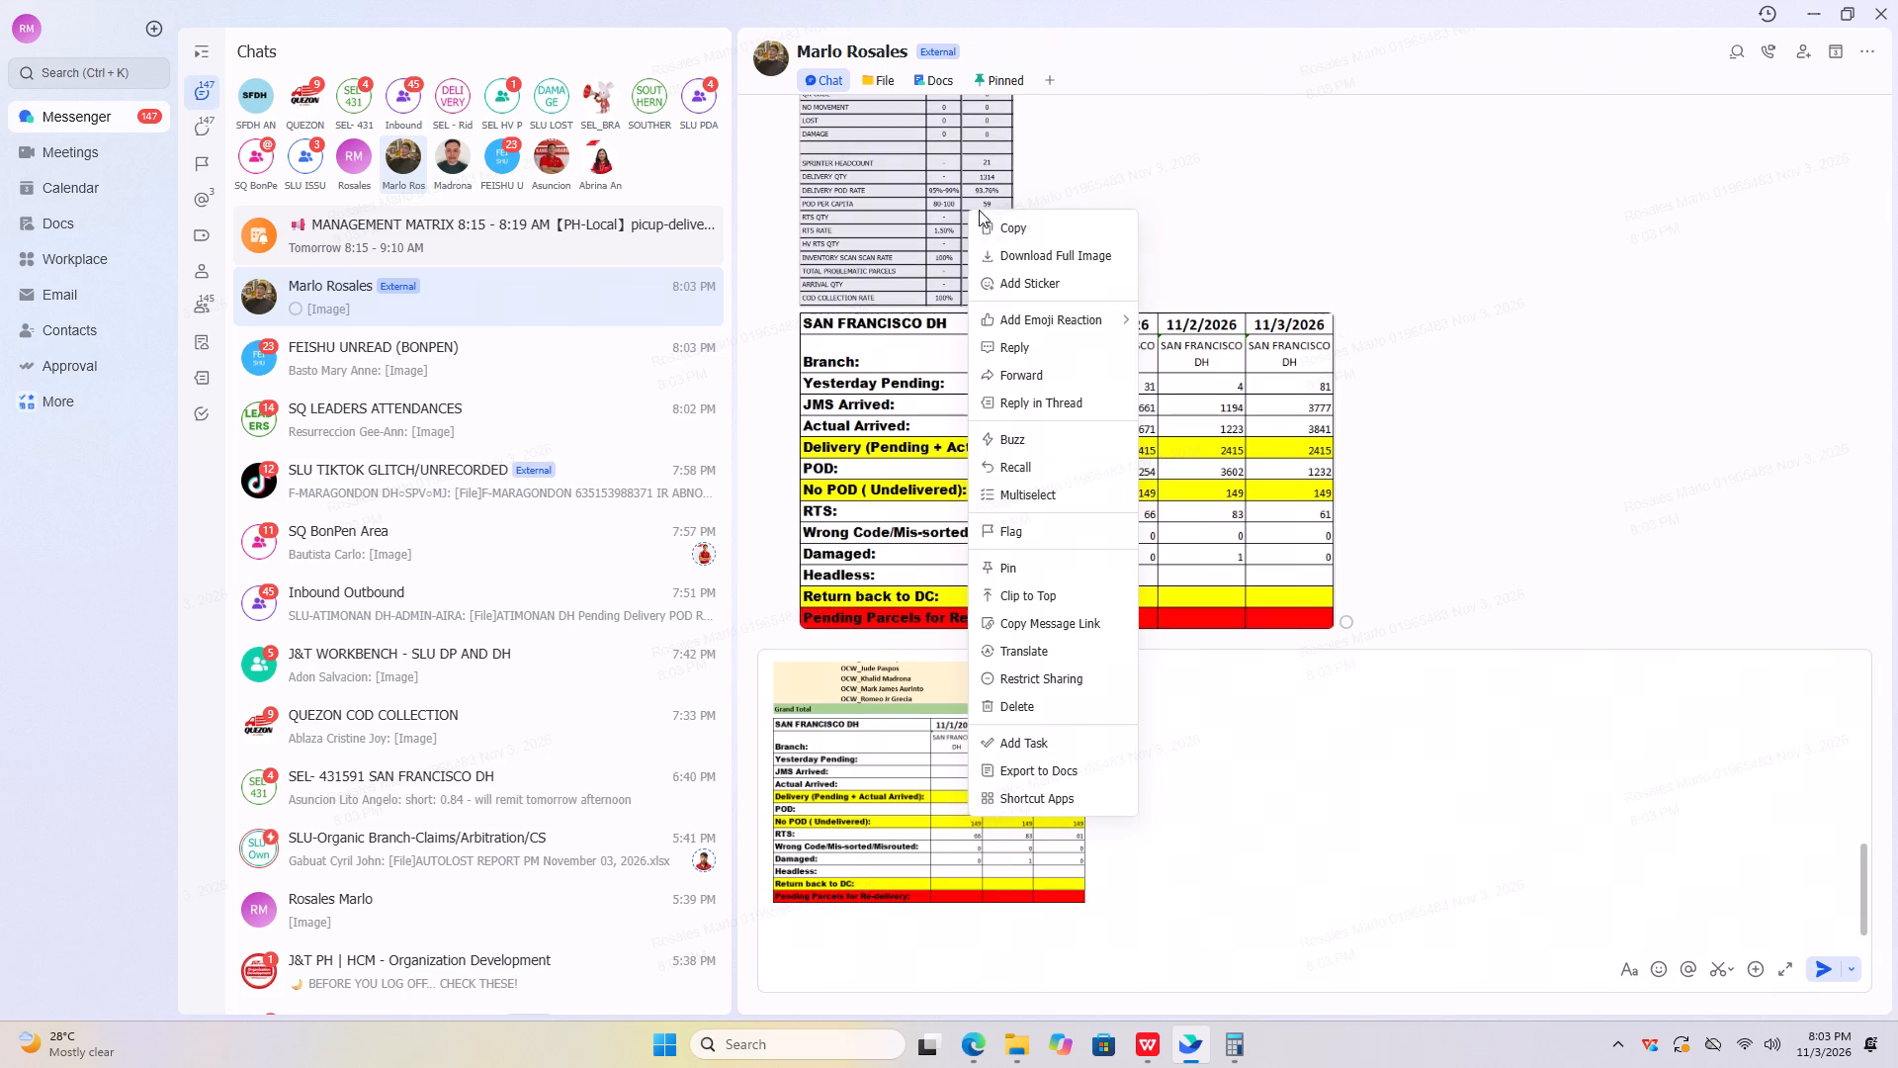
click(995, 220)
scroll(1088, 692, down, 7)
click(1122, 836)
key(ctrl+v)
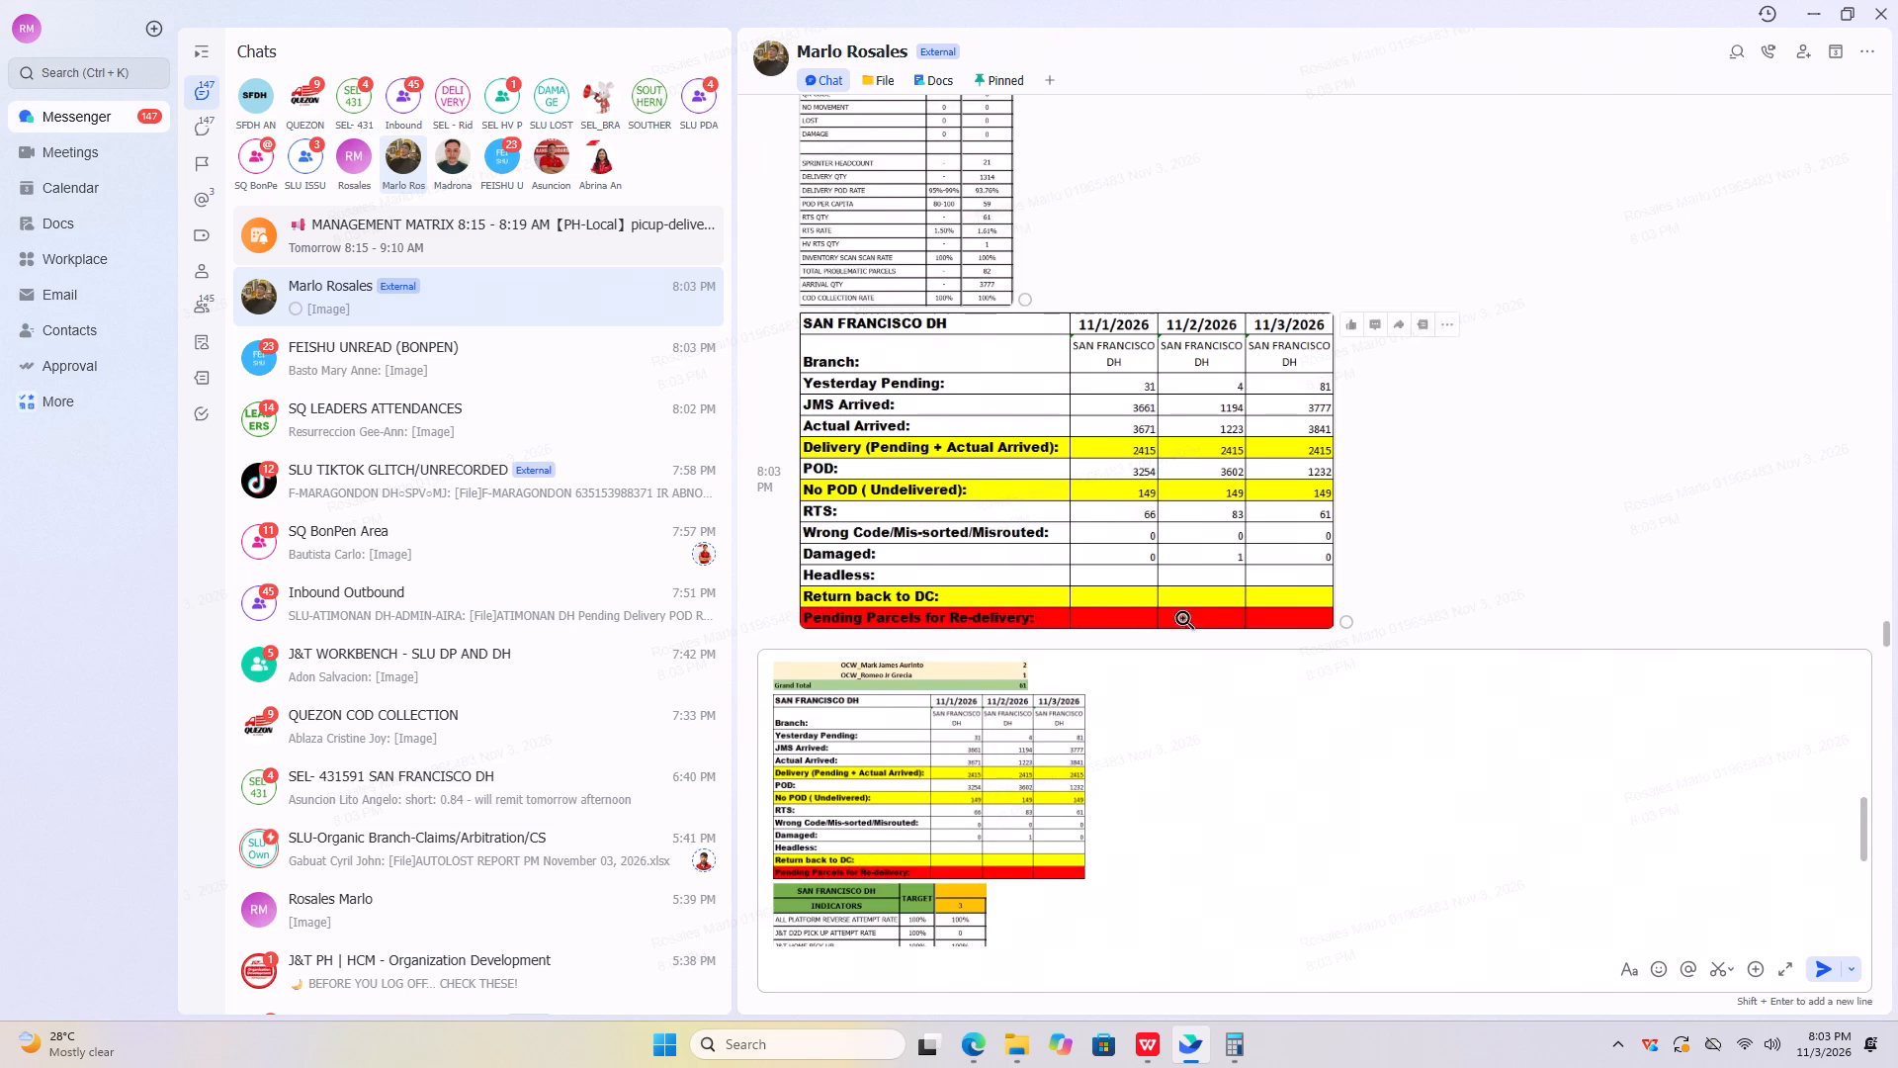
scroll(1168, 757, down, 14)
click(1047, 796)
key(Down)
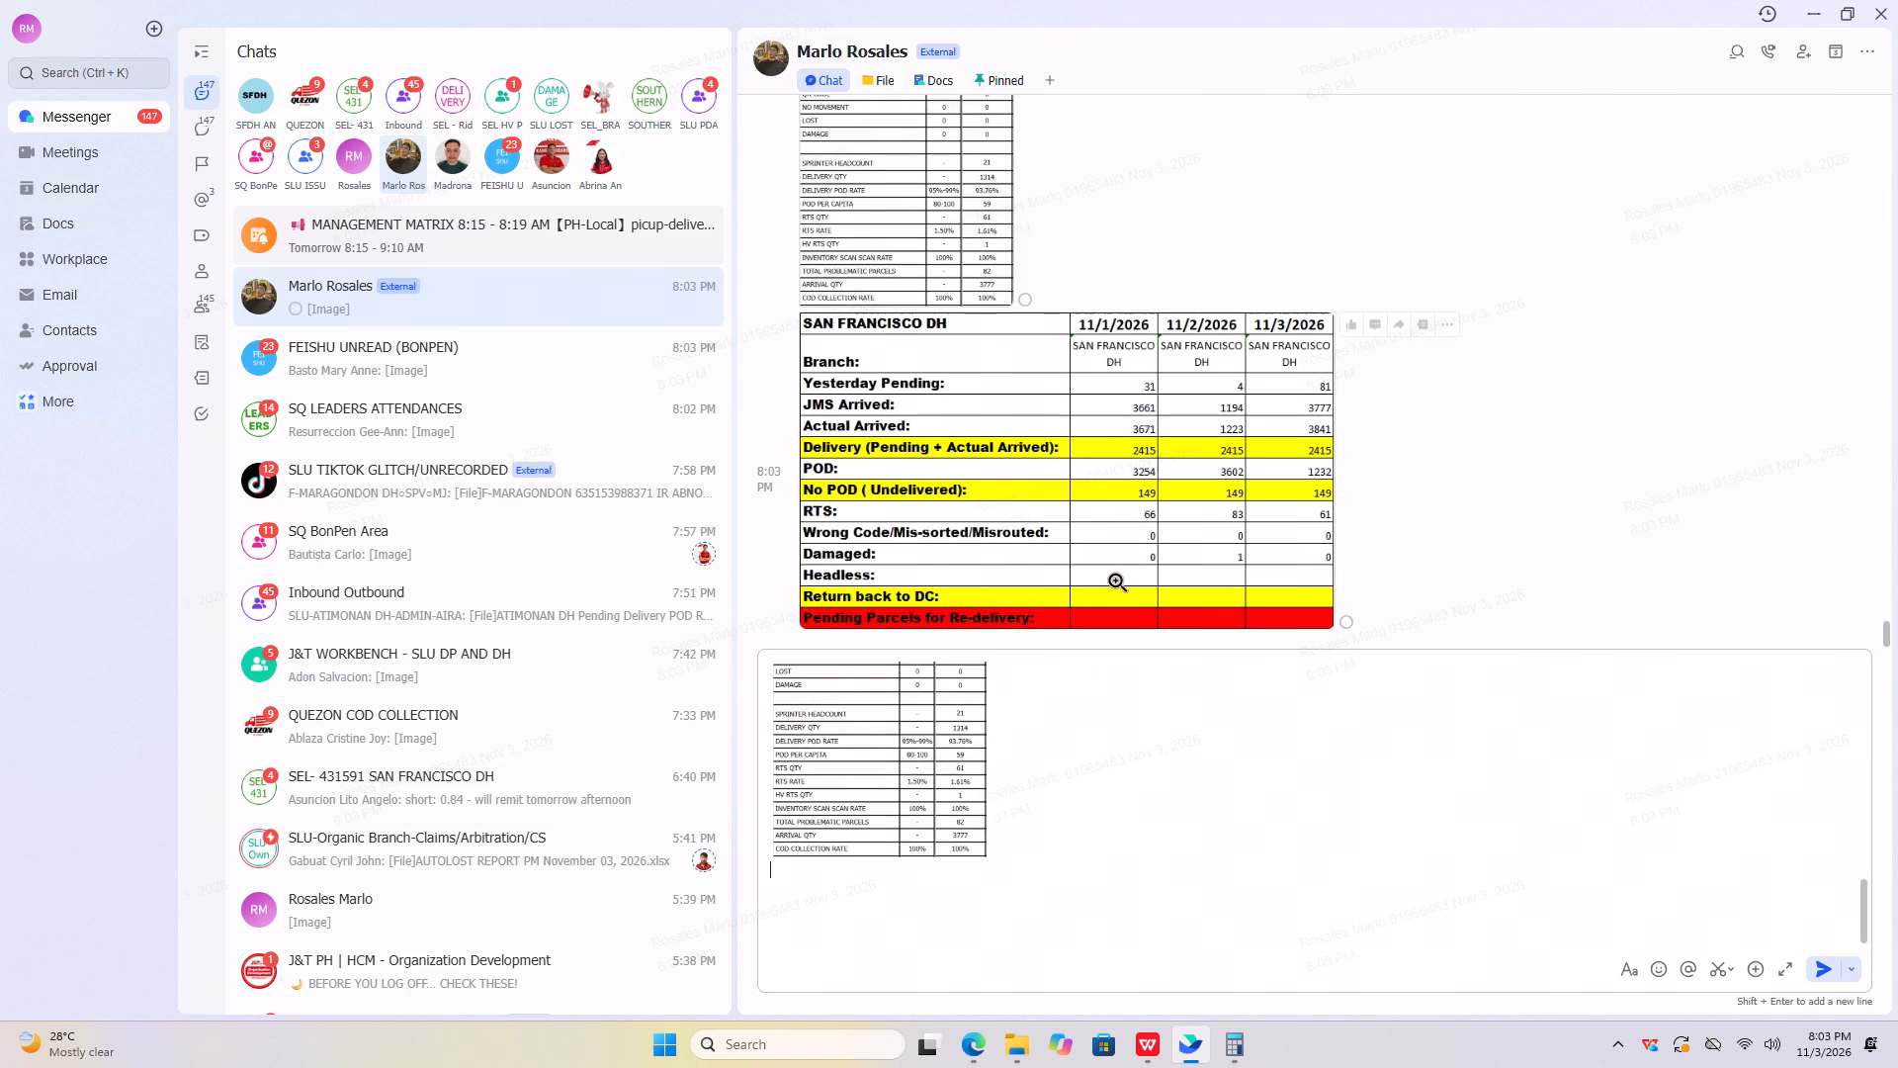
Add the San Francisco DH kanban board photo from the chat below the indicators table in the draft.
scroll(1209, 412, up, 8)
right_click(1068, 549)
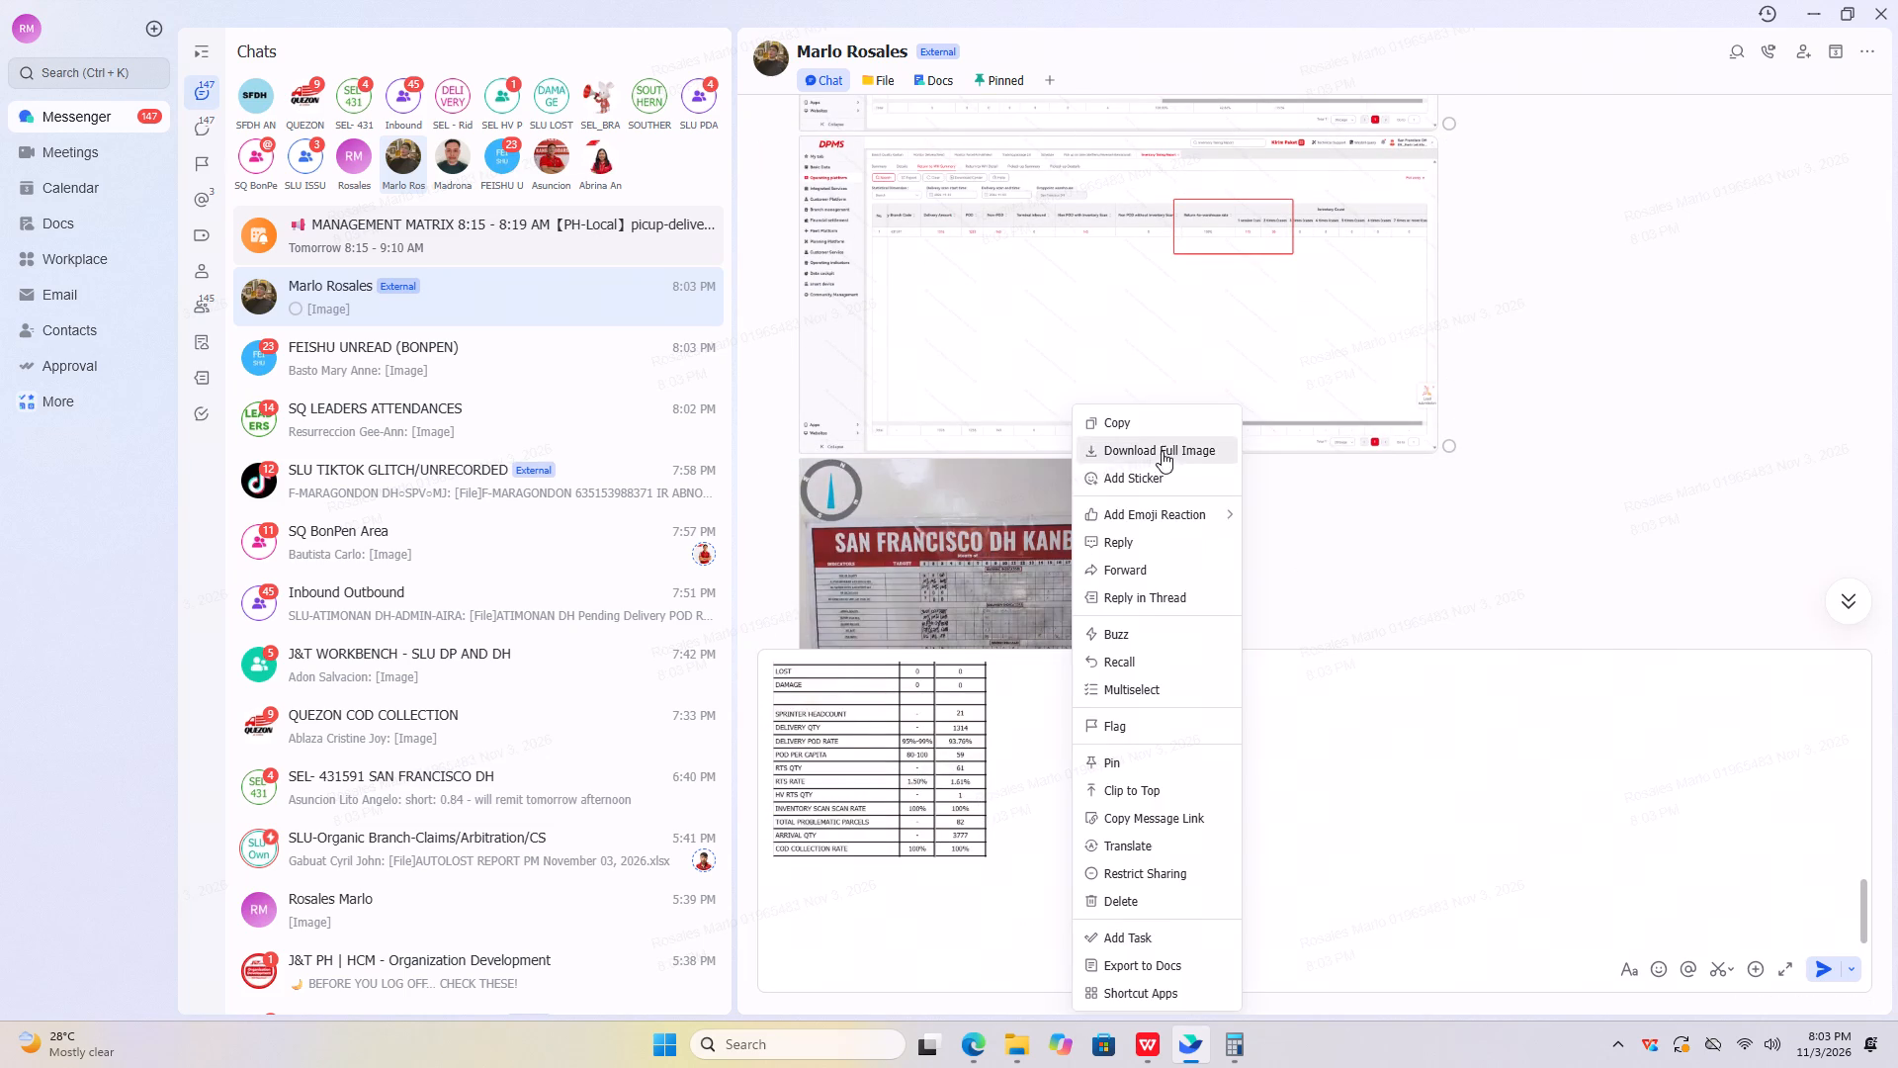
click(1147, 425)
click(967, 930)
key(Up)
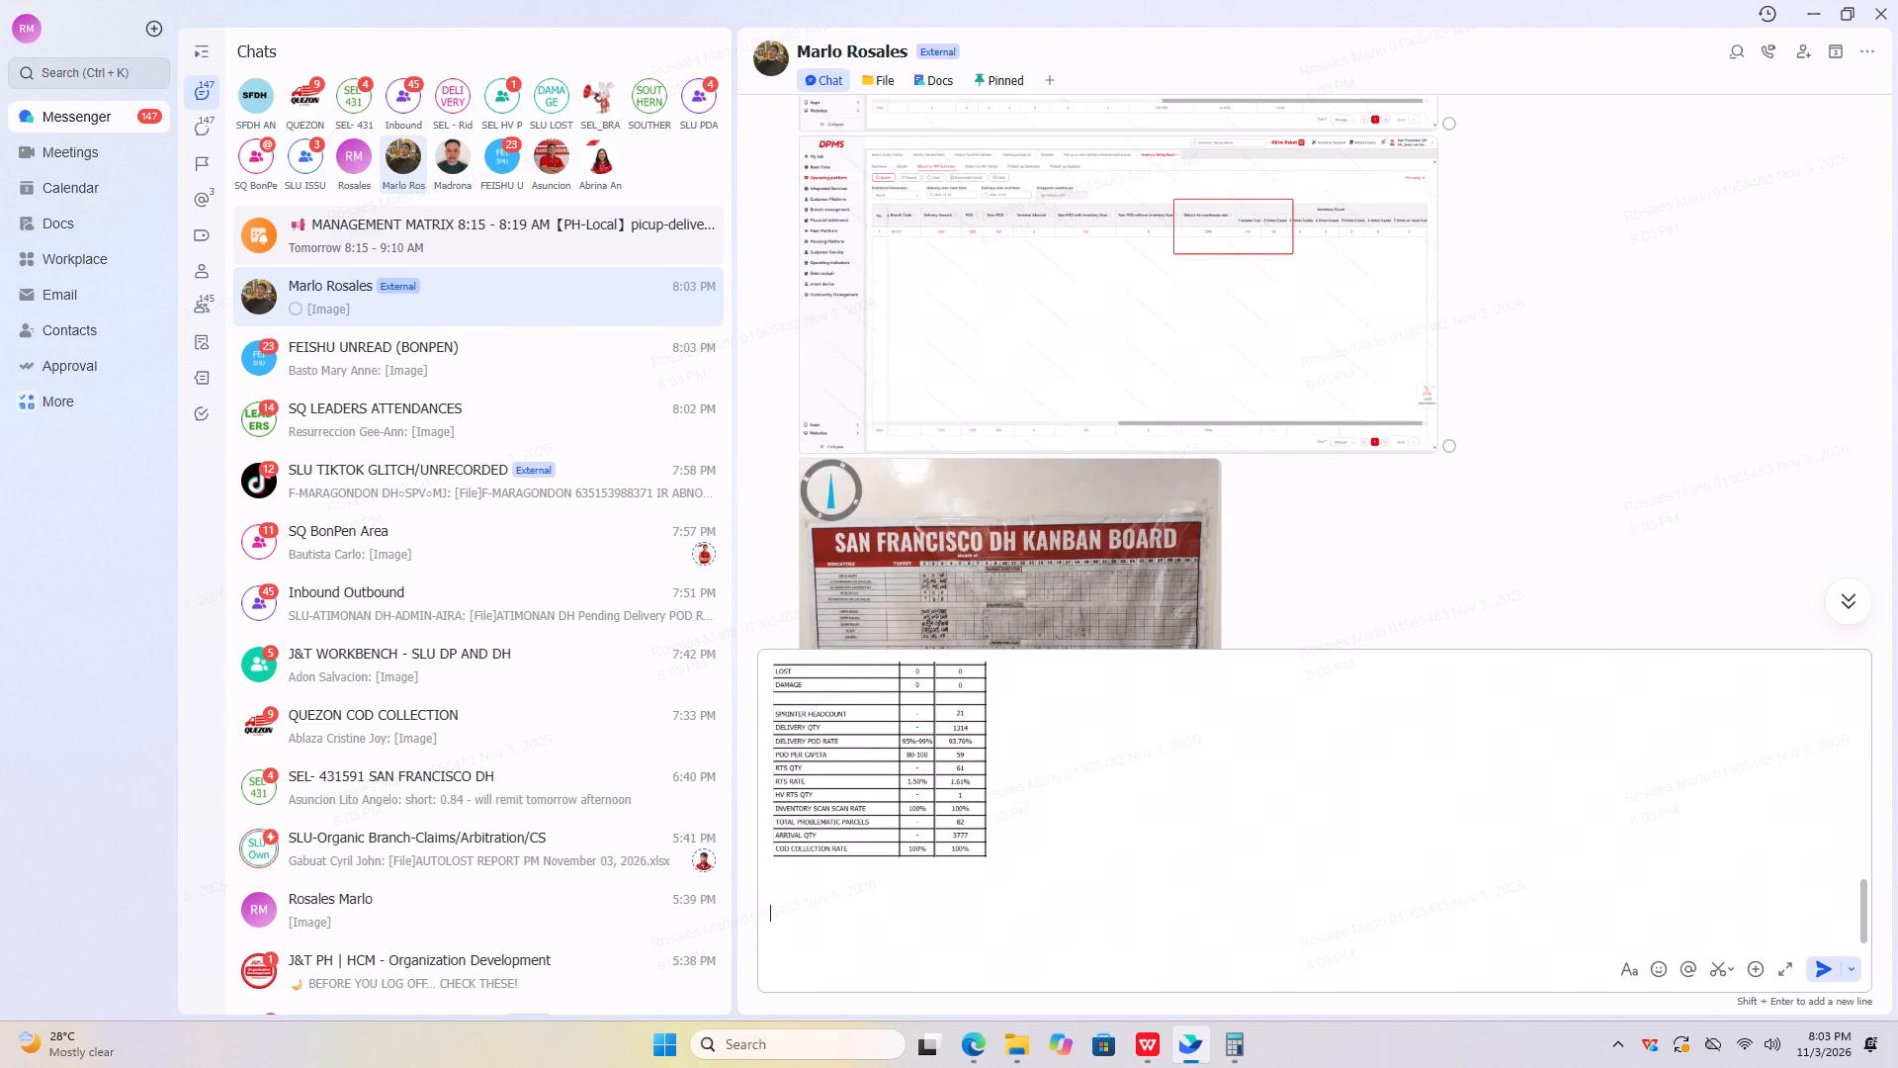
key(Up)
key(Up)
key(ctrl+v)
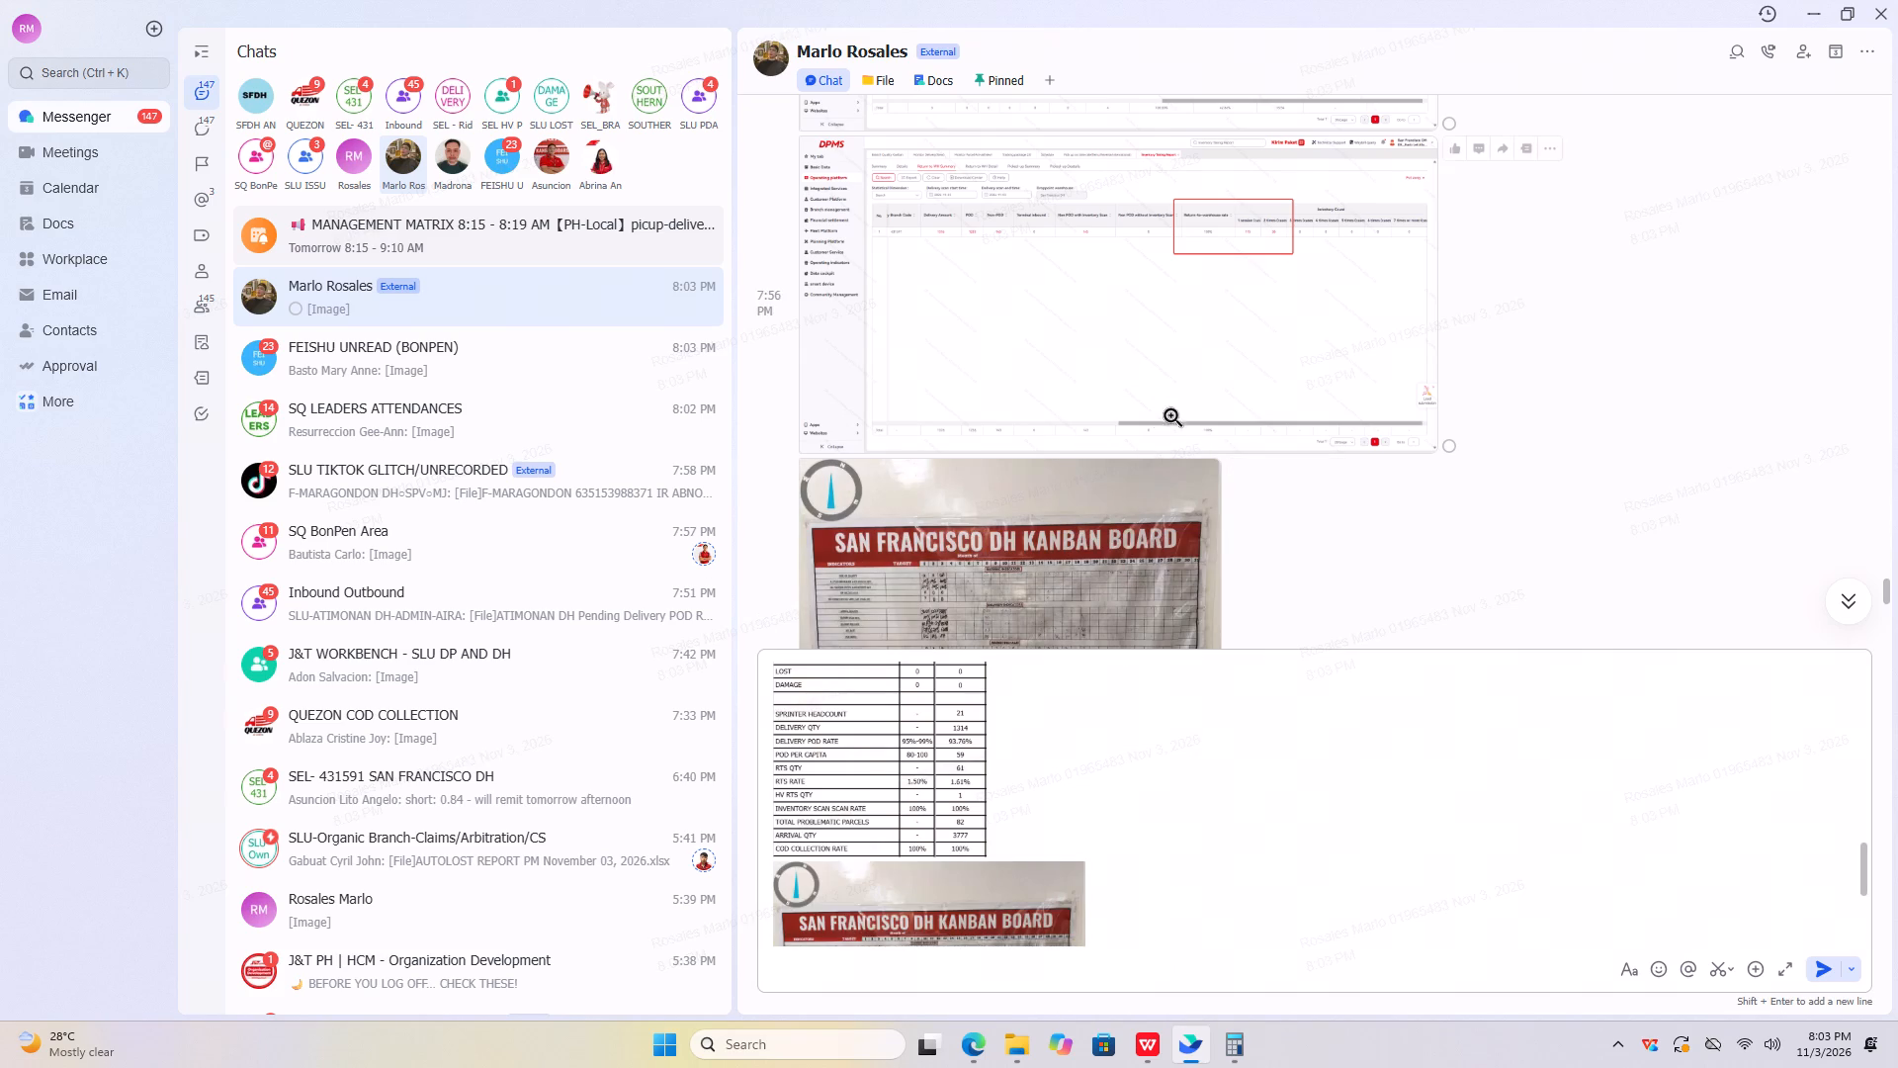
Add the first DPMS report screenshot with the red box from the chat below the kanban board photo in the draft.
scroll(1126, 433, up, 3)
right_click(1300, 170)
click(1347, 186)
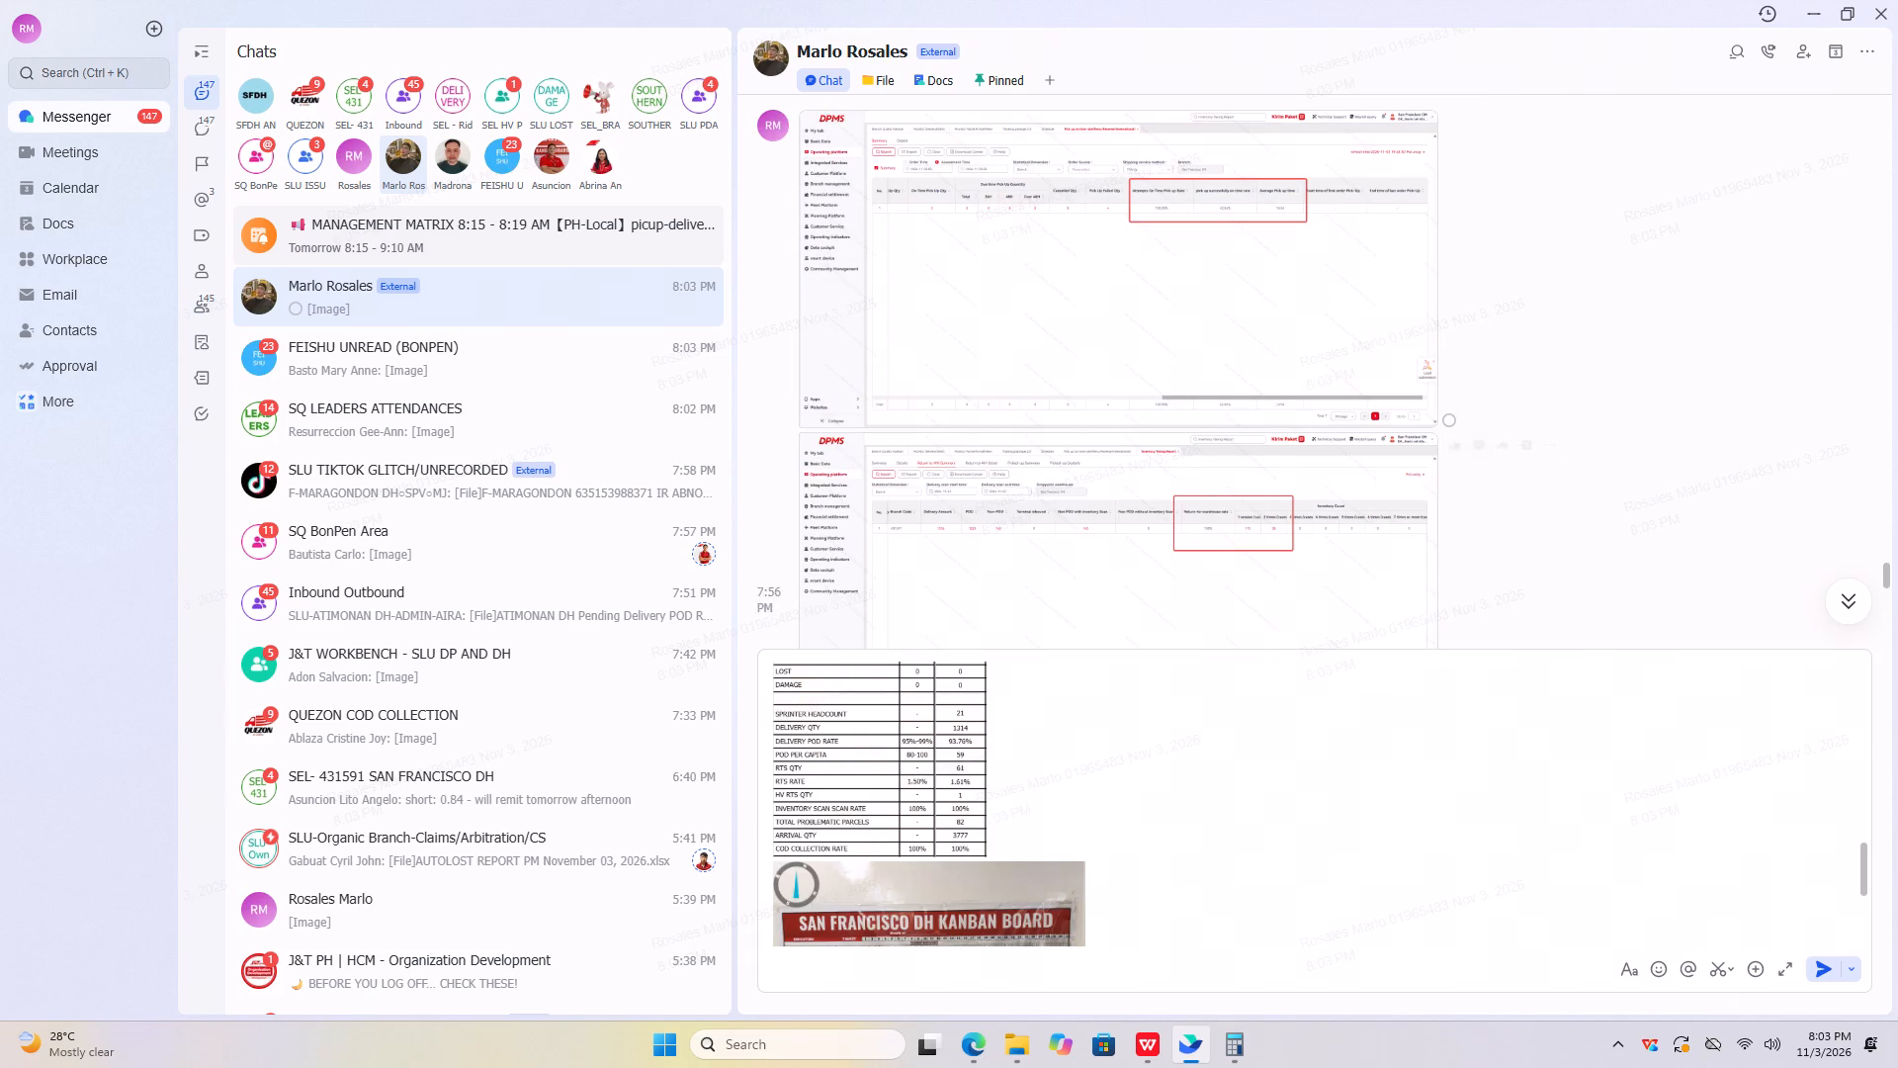
scroll(1178, 753, down, 13)
click(1139, 817)
key(ctrl+v)
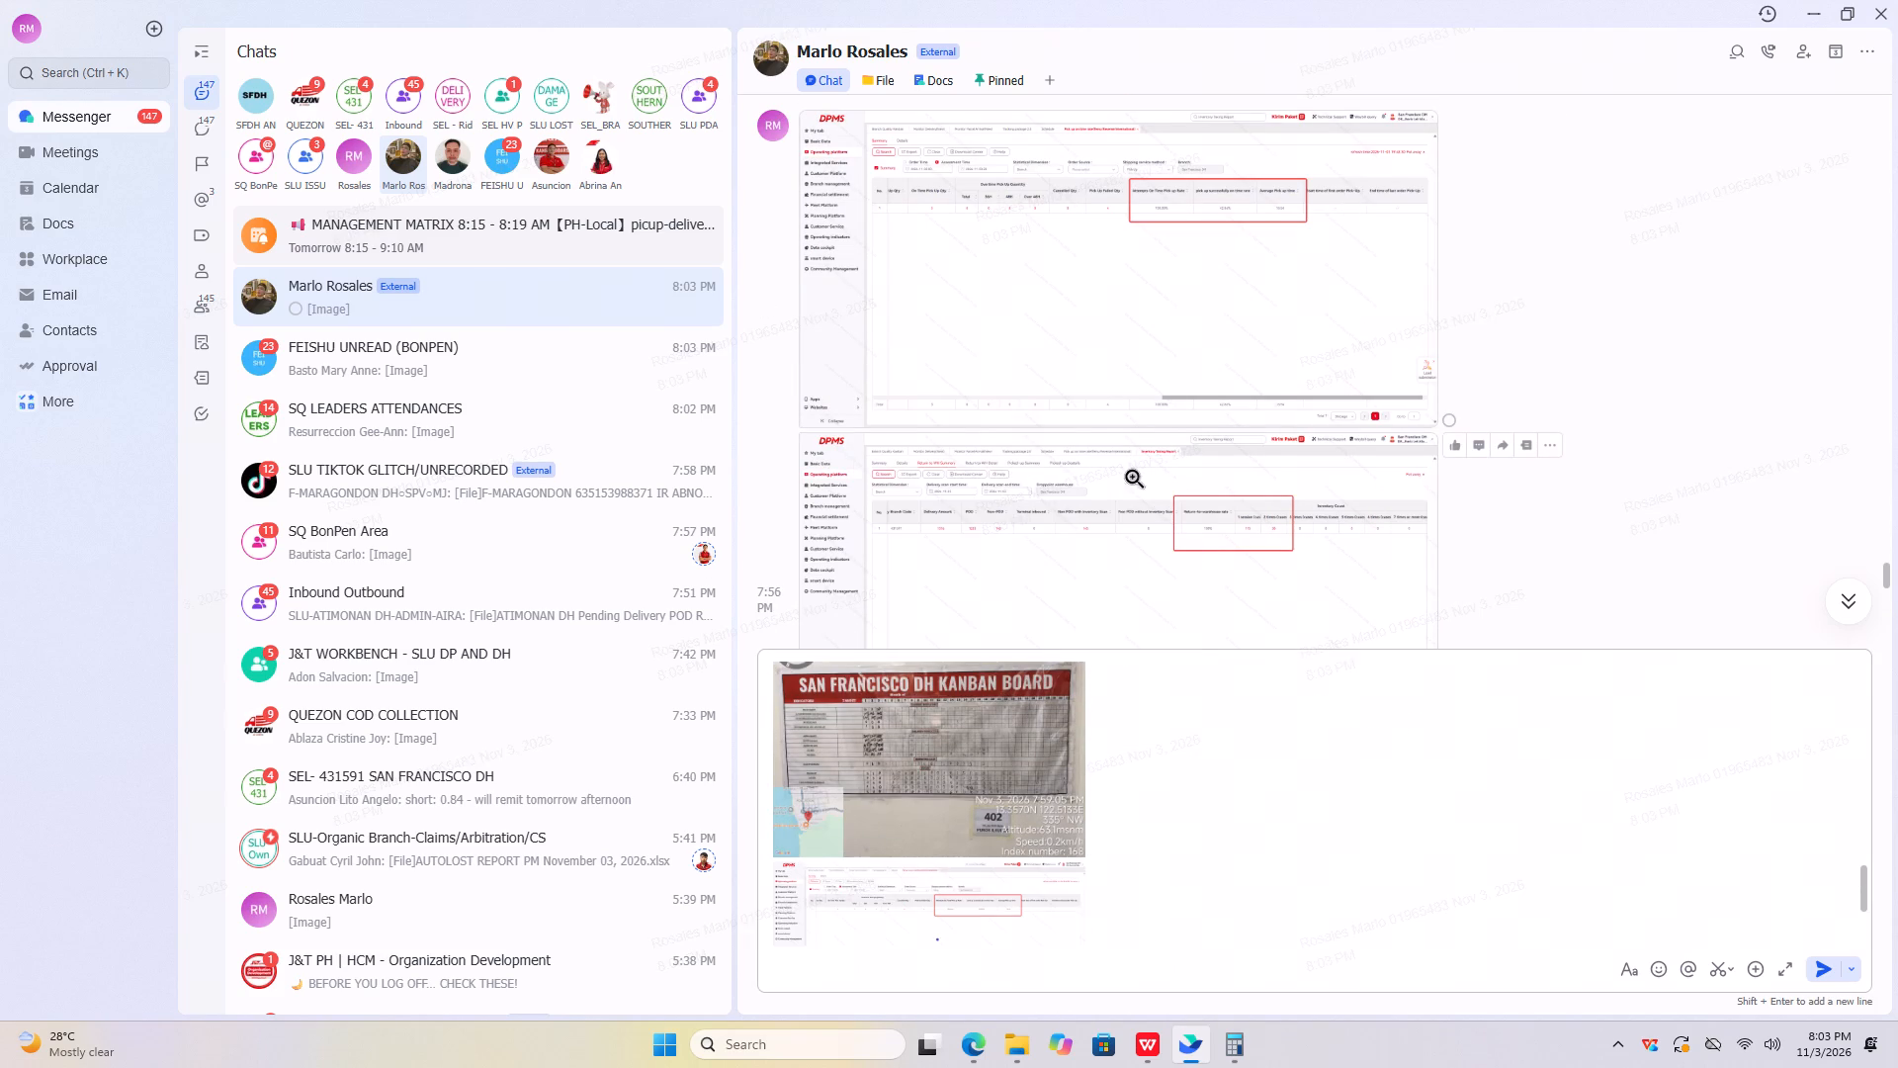
Add the second annotated DPMS report screenshot from the chat to the end of the draft and review the assembled images.
right_click(1150, 493)
click(1203, 430)
scroll(1210, 706, down, 5)
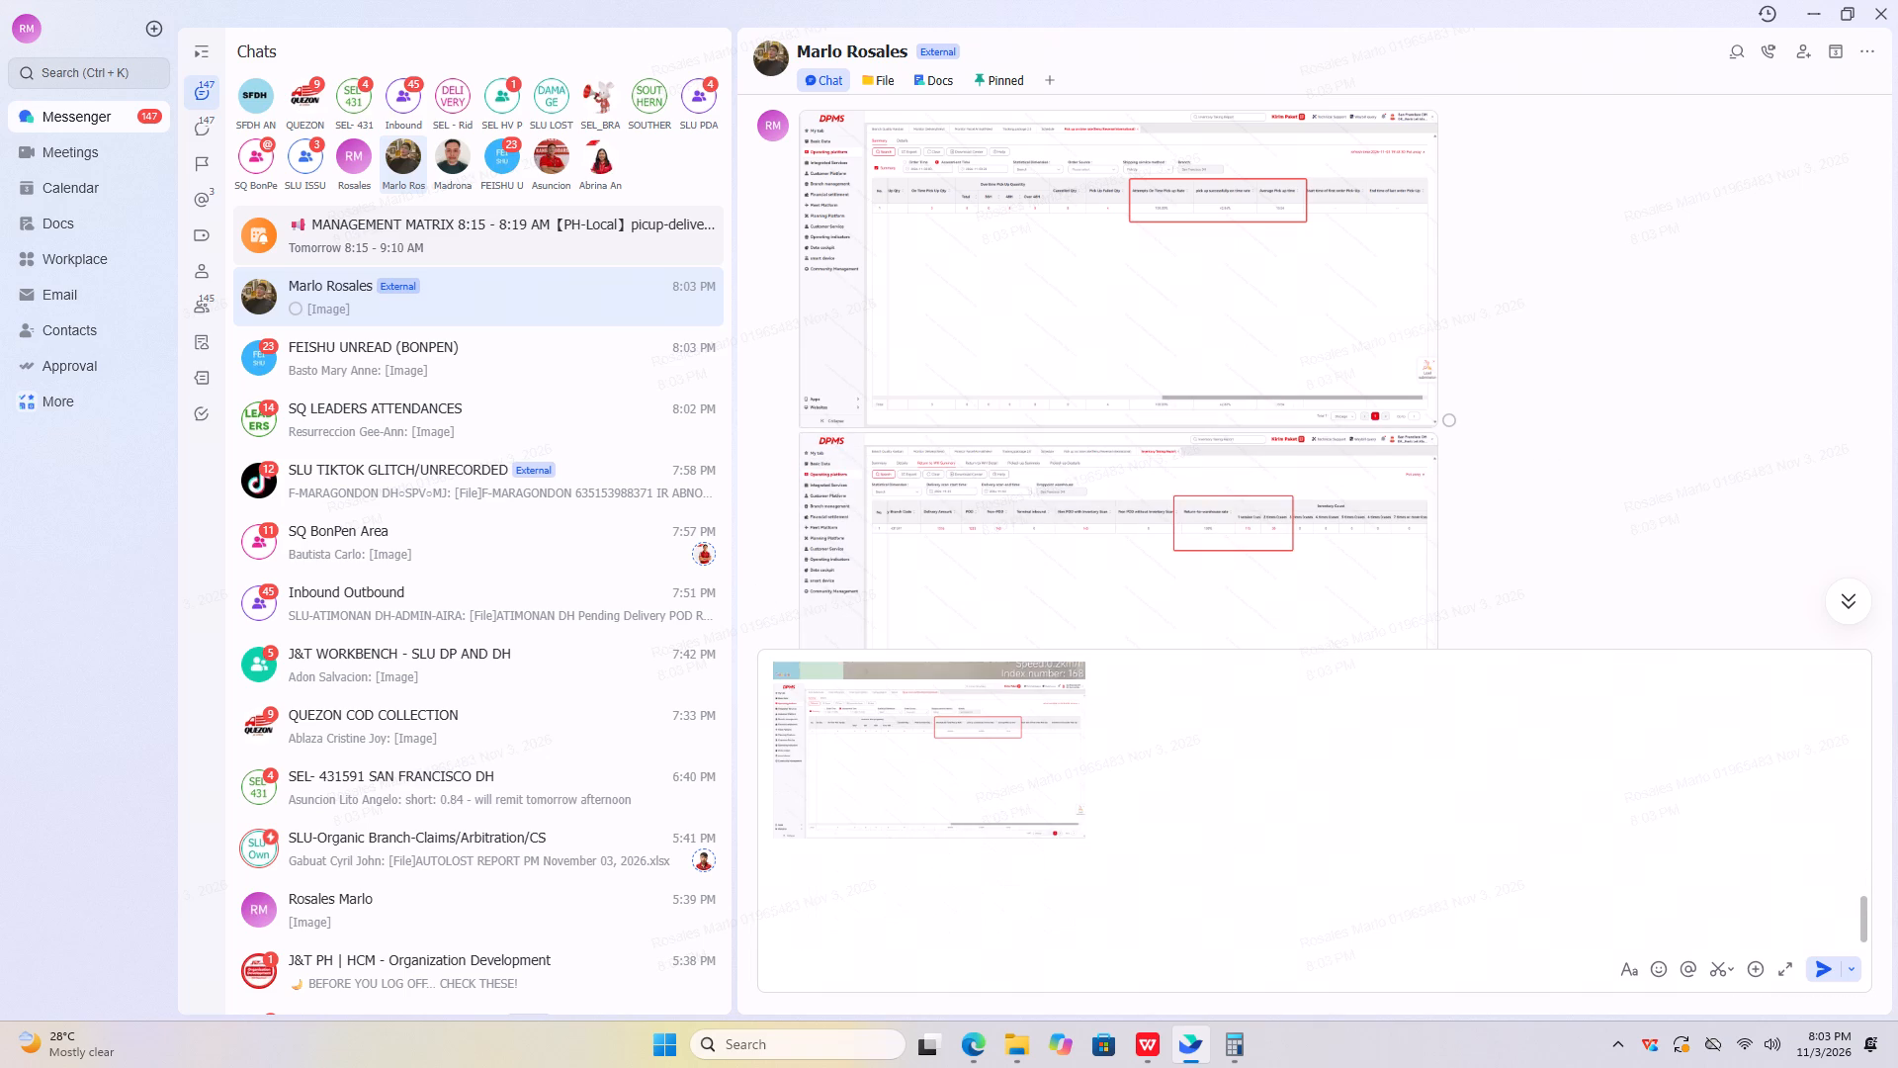
click(1203, 803)
scroll(1207, 800, down, 6)
key(ctrl+v)
scroll(1146, 769, down, 7)
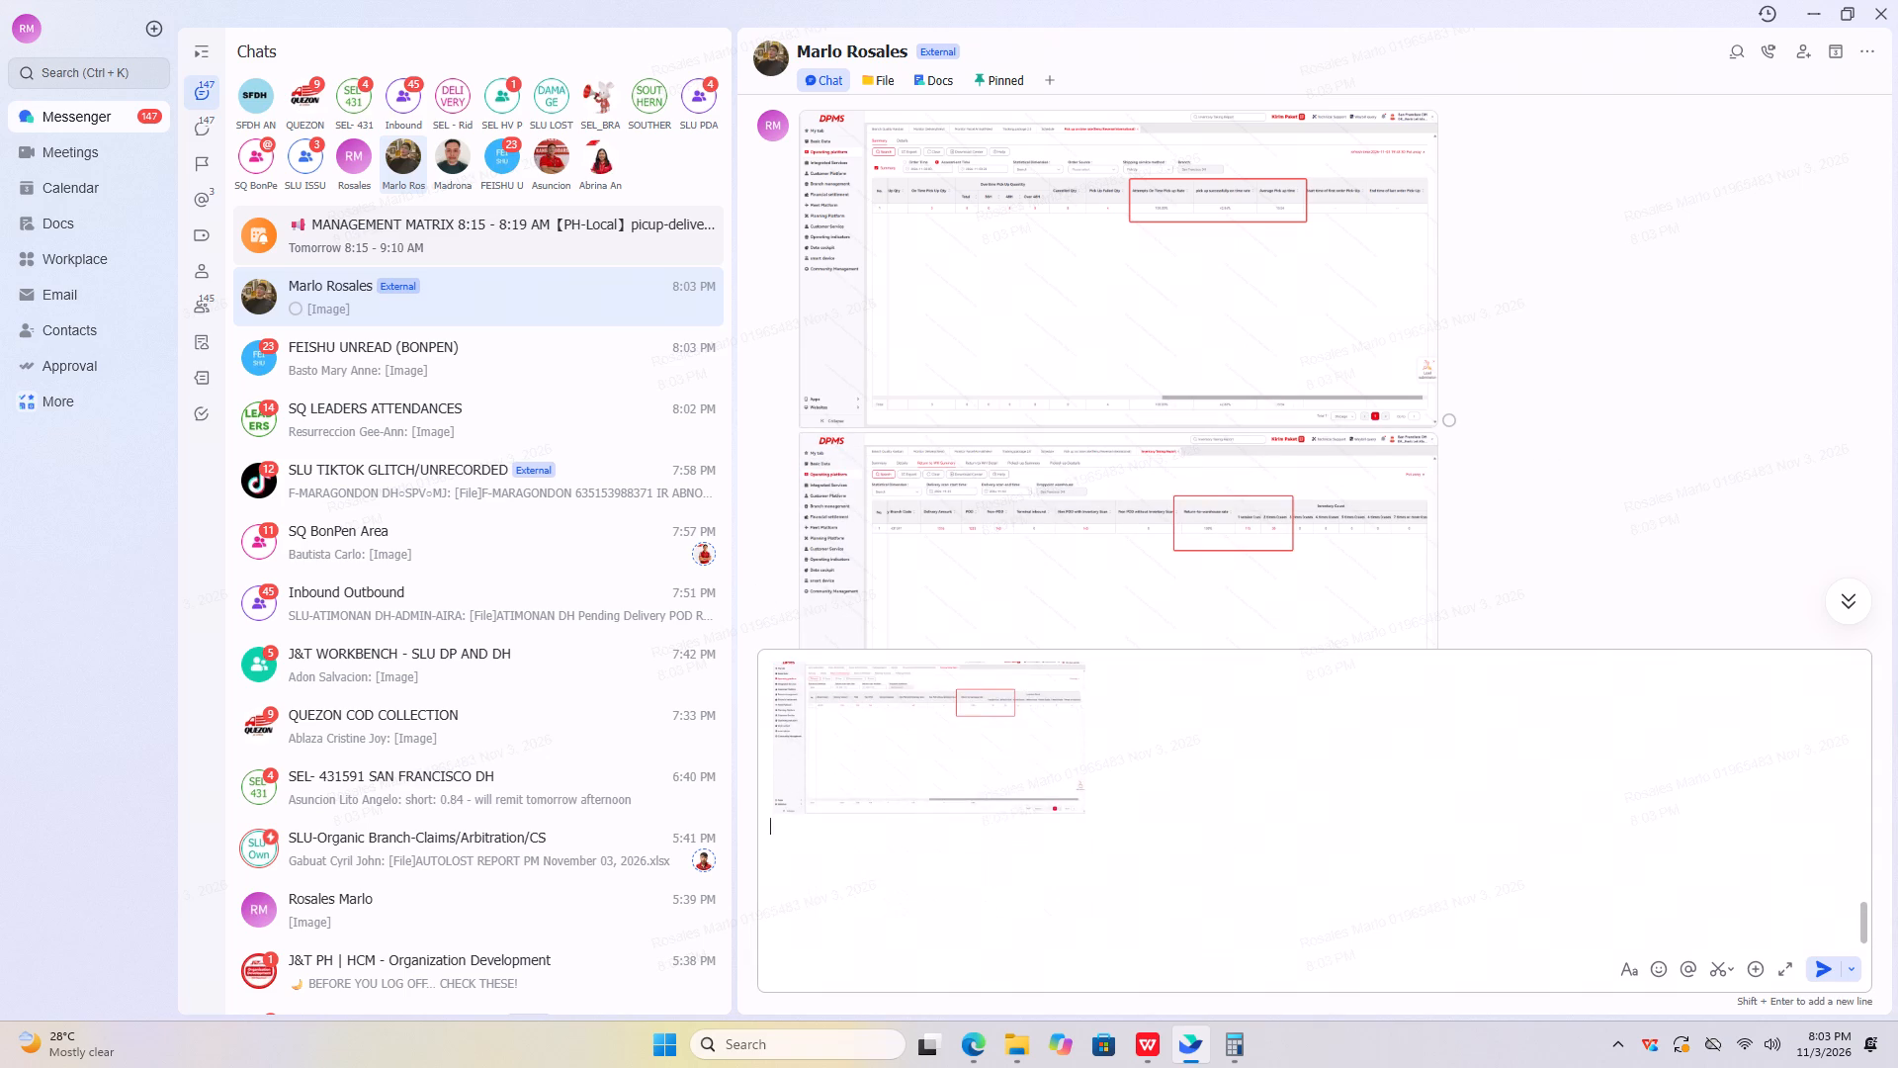
scroll(1145, 771, down, 7)
scroll(1138, 797, up, 20)
scroll(1138, 797, up, 4)
scroll(1200, 731, up, 1)
scroll(1202, 731, down, 9)
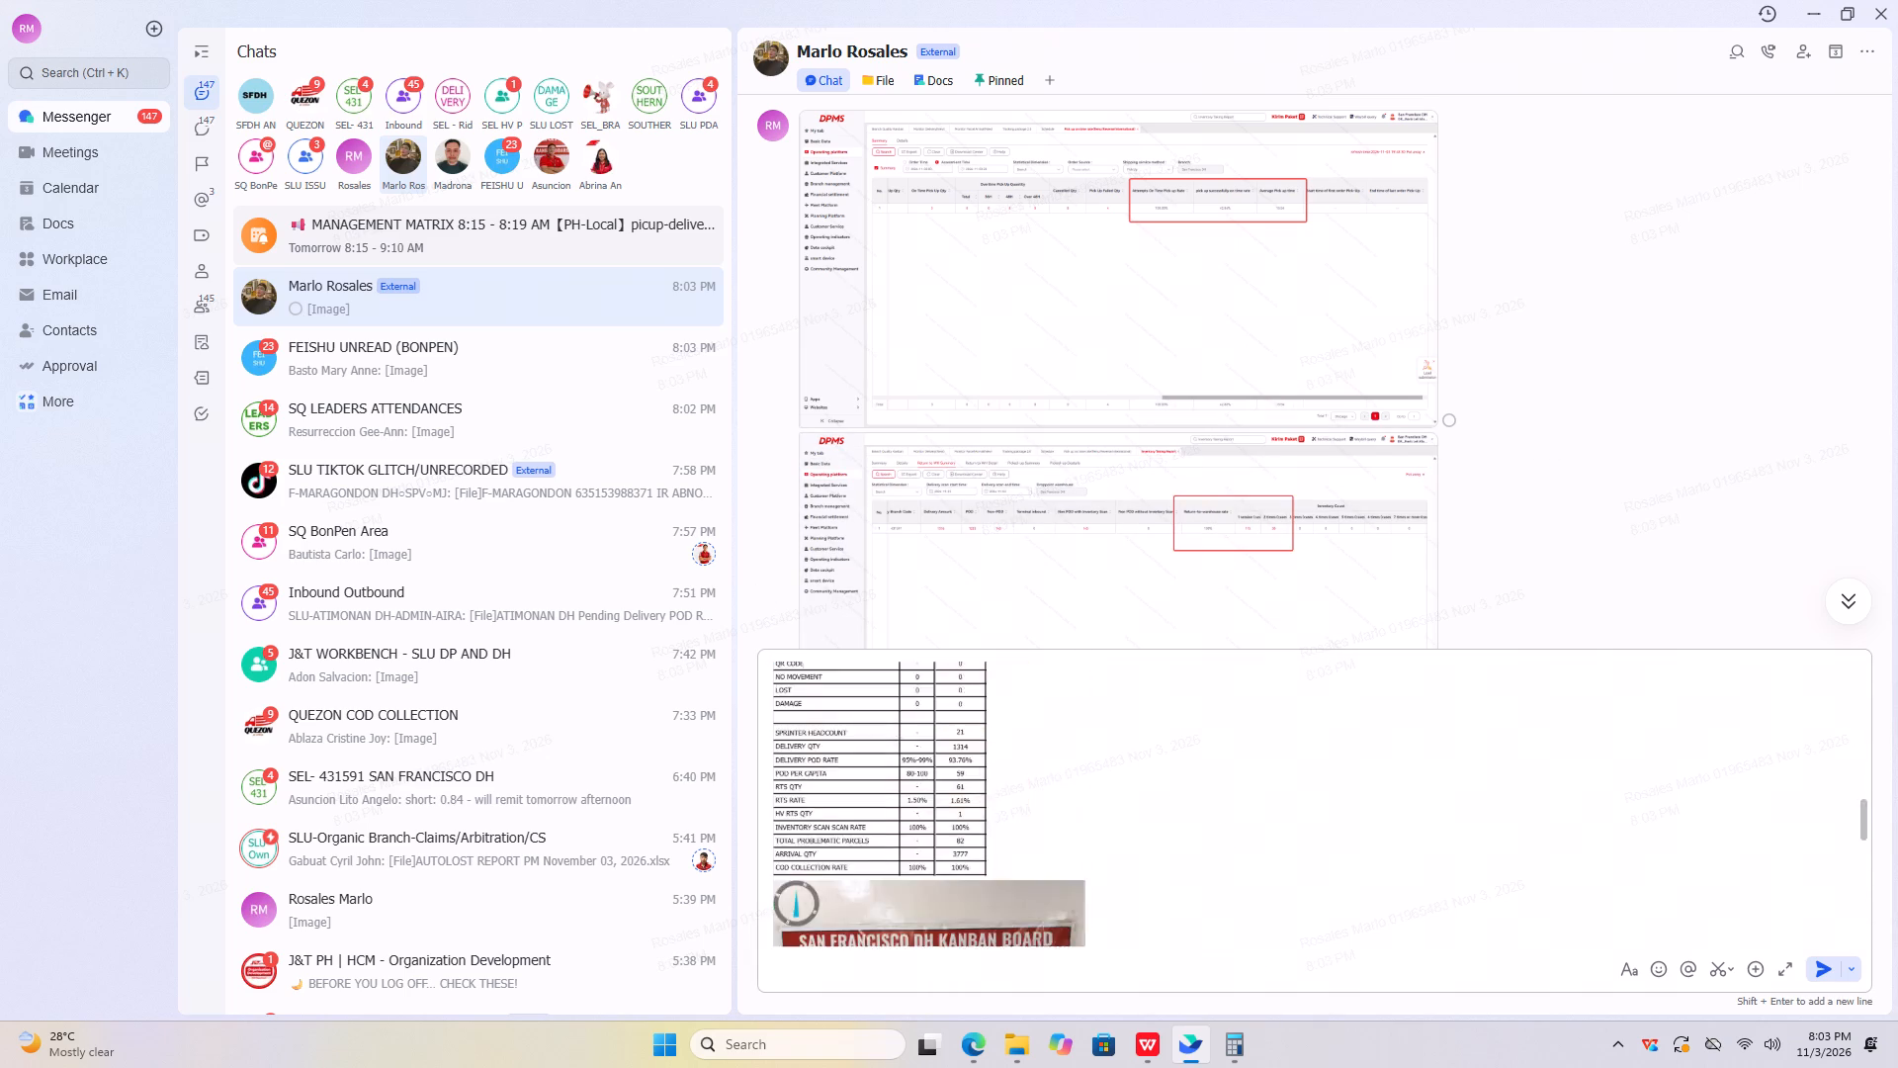
Send the assembled report images in the current chat and expand the posted message to check all of them.
scroll(1205, 728, down, 4)
key(Return)
scroll(1136, 648, down, 18)
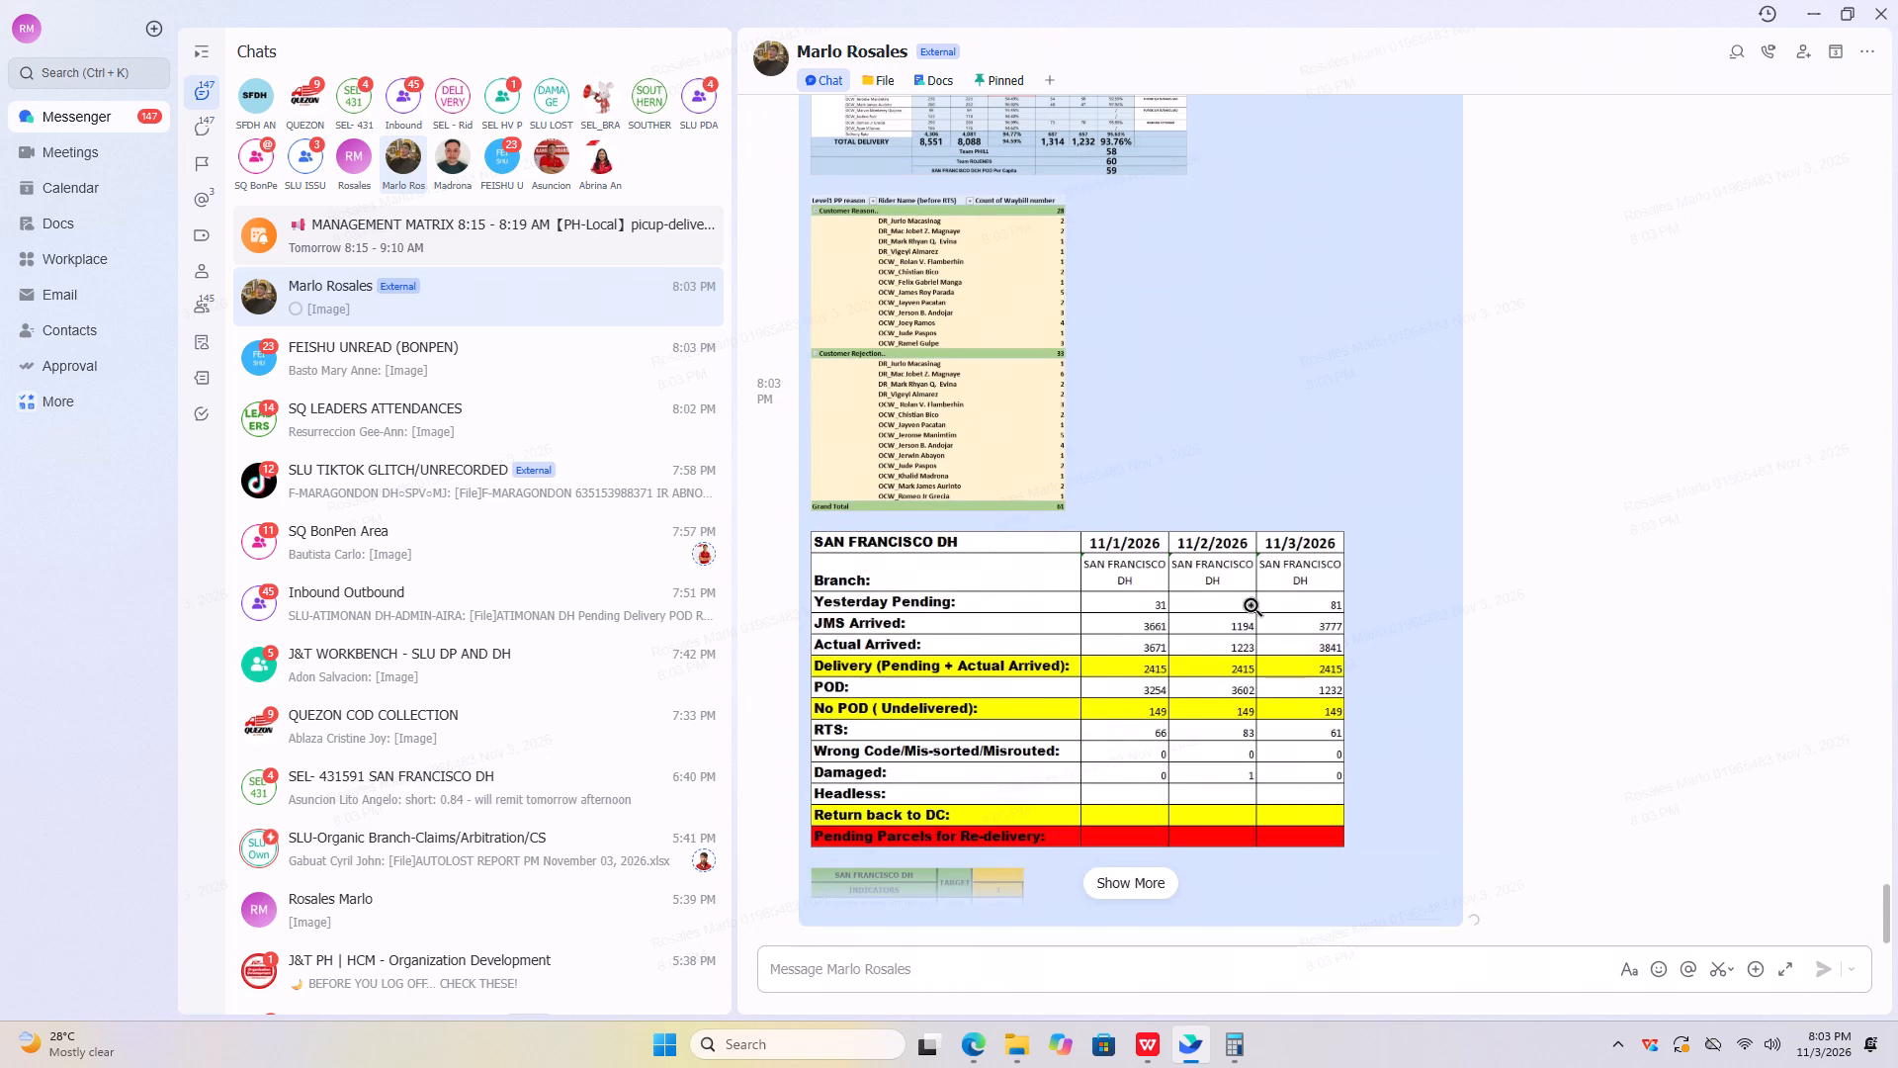
scroll(1249, 599, up, 8)
scroll(1268, 582, down, 12)
scroll(1175, 908, down, 4)
scroll(1107, 866, down, 12)
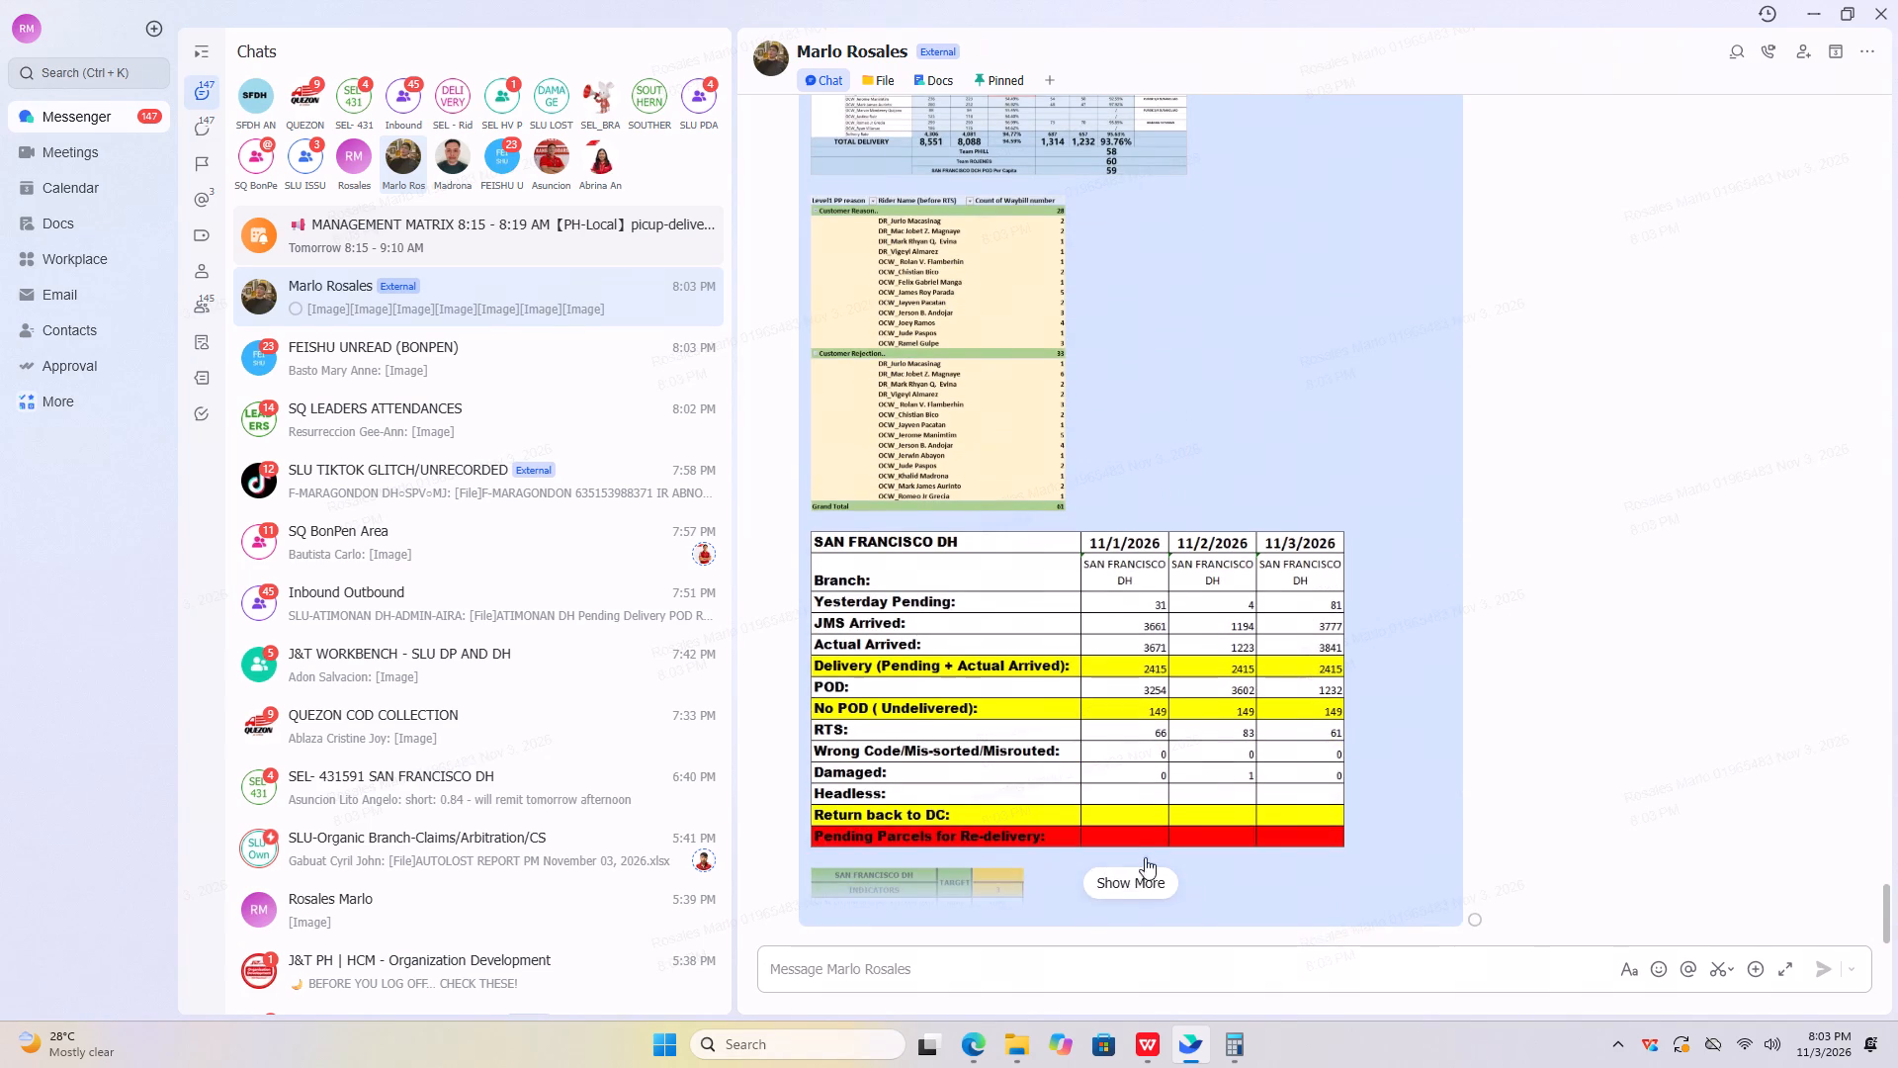
click(1125, 874)
scroll(1193, 808, down, 15)
scroll(1336, 577, down, 7)
scroll(1331, 565, up, 5)
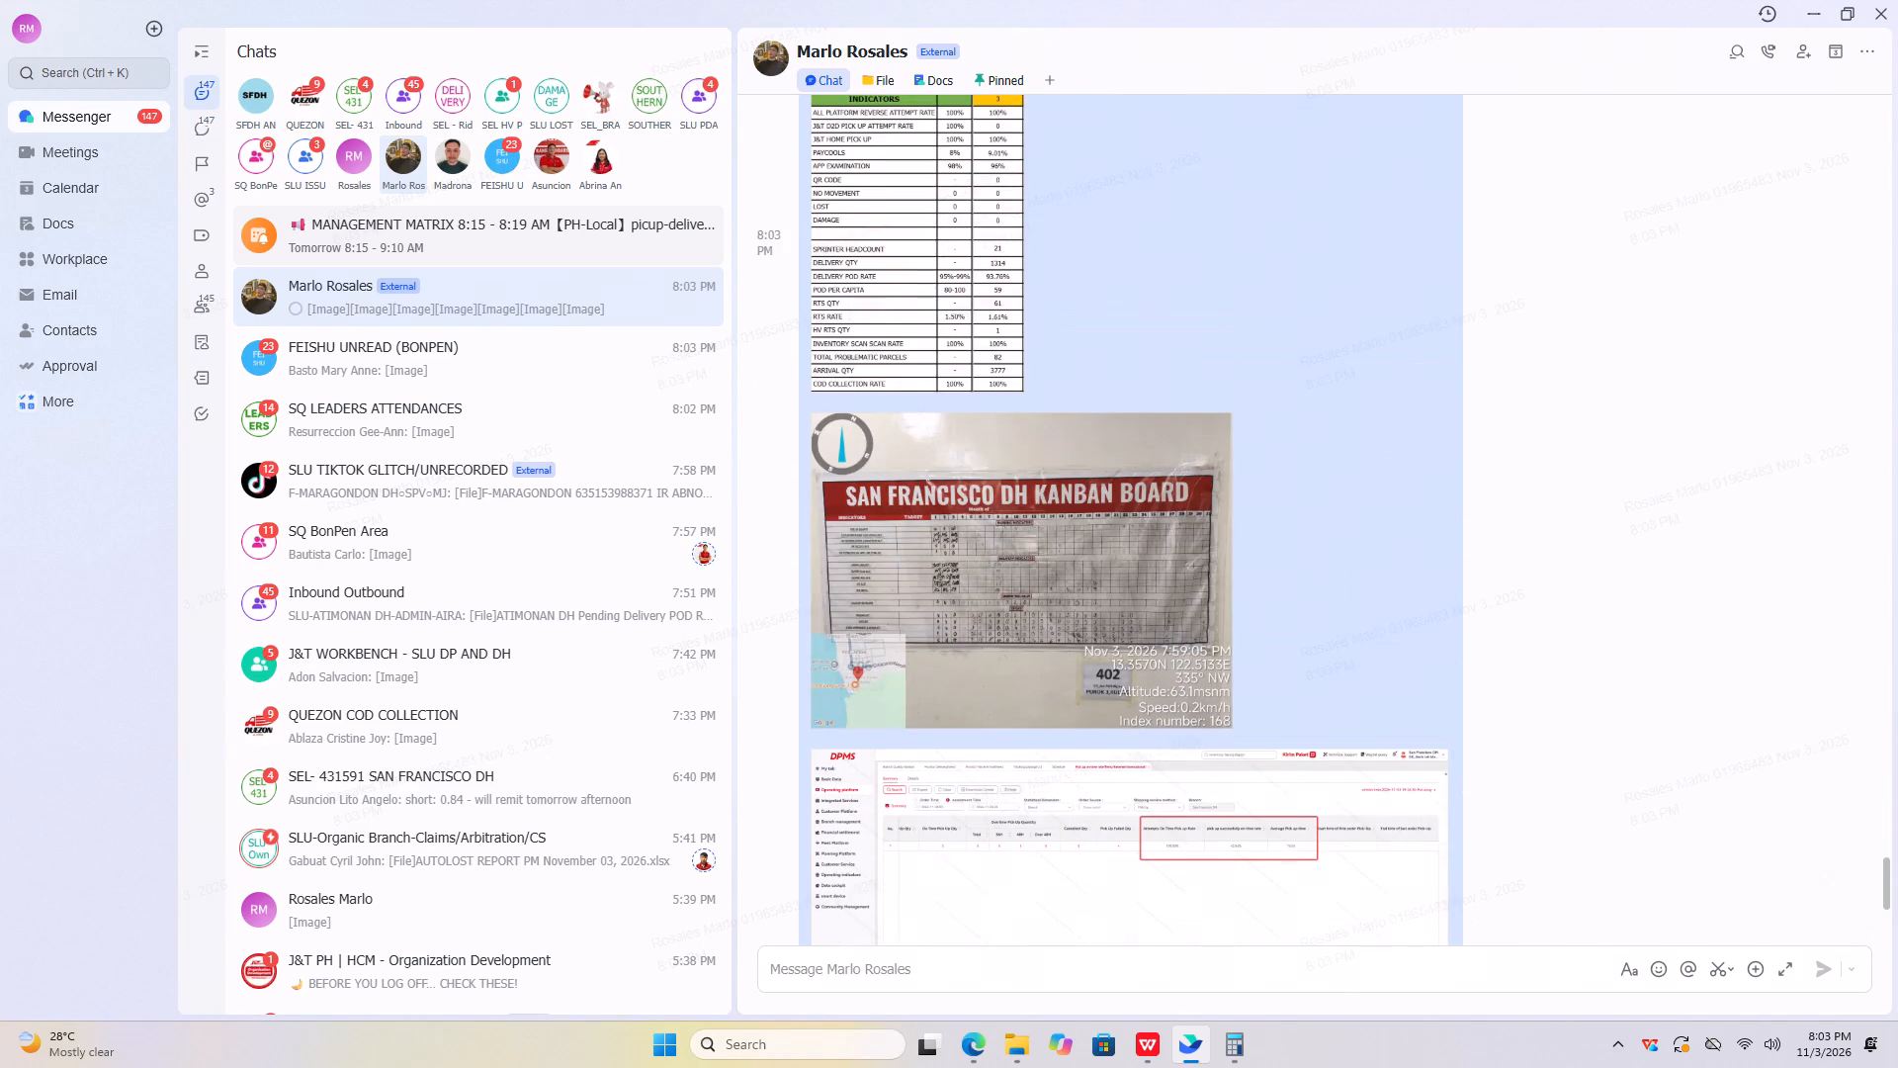
Copy the combined report images message and send it to the Inbound Outbound group.
right_click(1327, 468)
click(1359, 457)
click(403, 108)
click(914, 974)
key(ctrl+v)
scroll(1018, 863, down, 9)
scroll(1112, 779, up, 1)
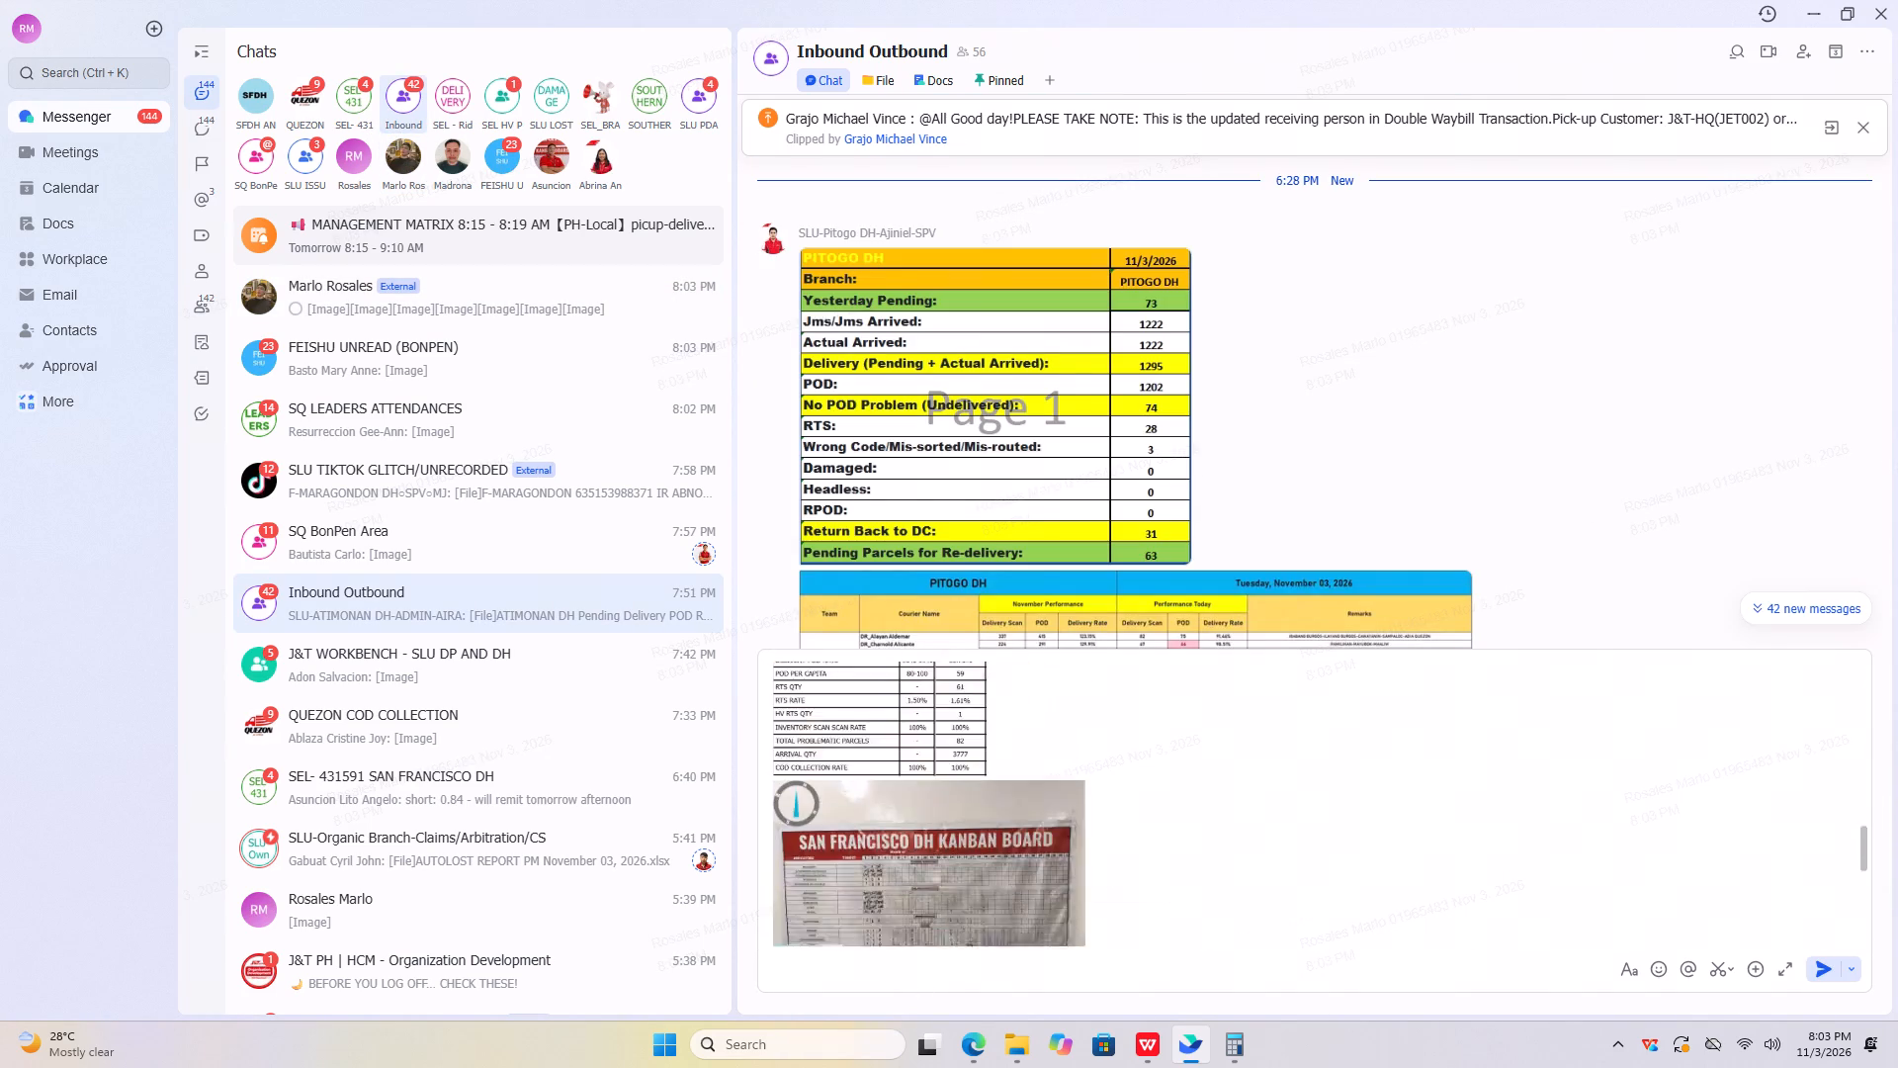
scroll(1161, 774, down, 20)
scroll(1161, 774, down, 1)
key(Return)
scroll(848, 605, down, 7)
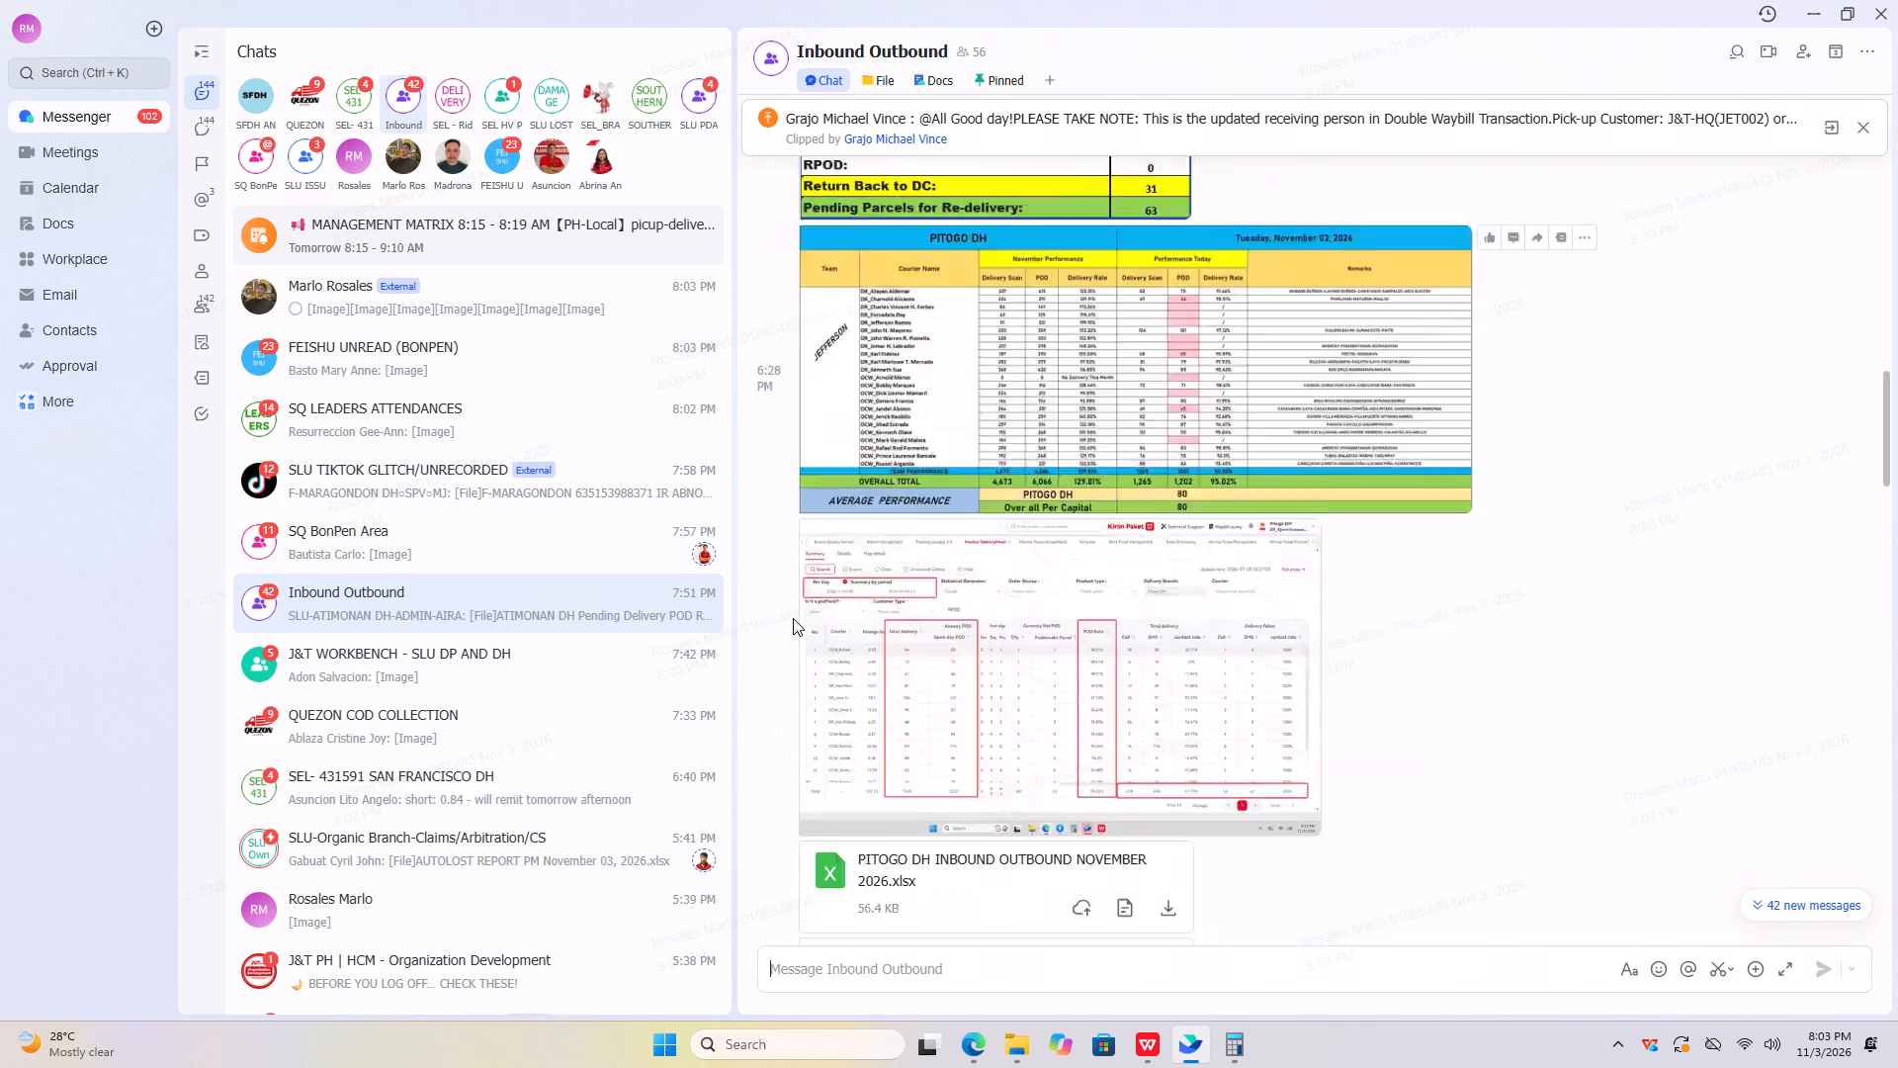
scroll(1156, 689, down, 20)
scroll(1156, 689, down, 2)
Send the Inbound-Outbound, SFDH delivery performance and V.5 Pending Delivery POD workbooks from the desktop folder SFDH EVENING REPORTS NEW to the Inbound Outbound group.
click(1019, 1044)
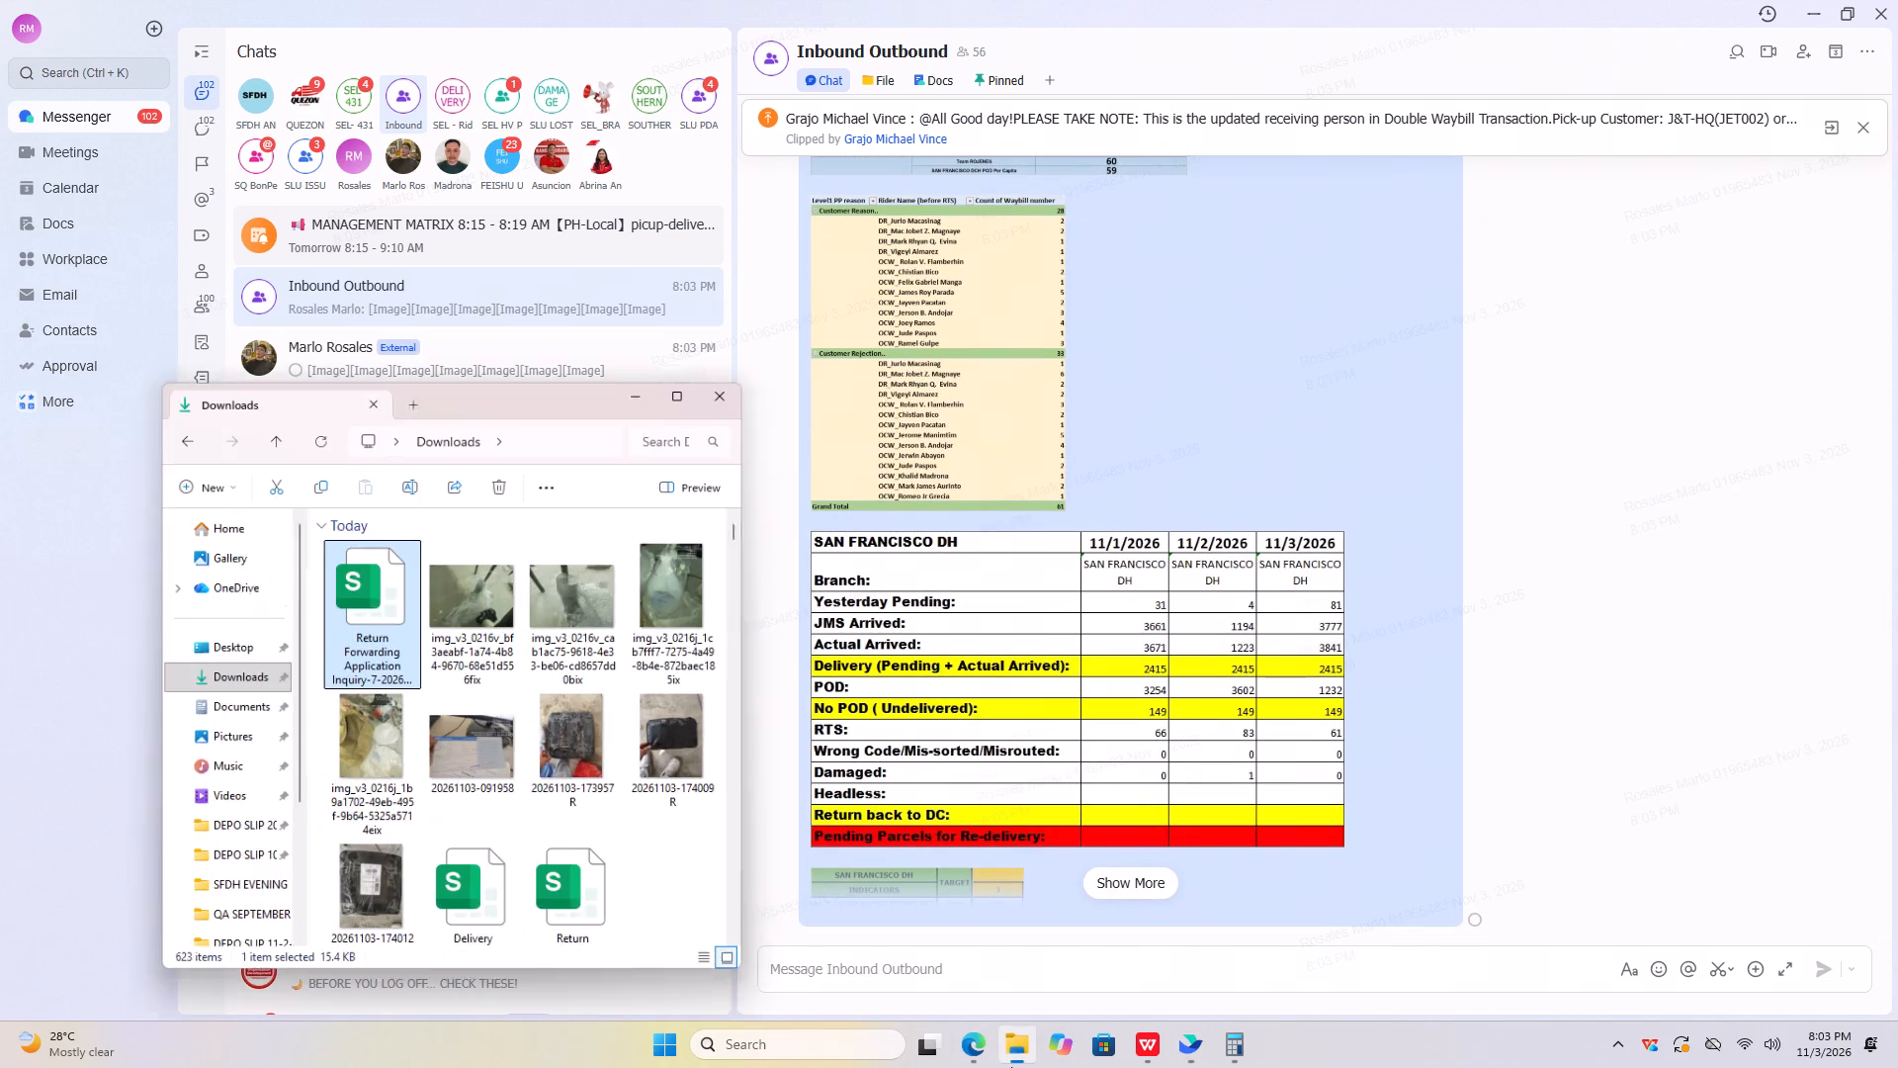
click(190, 622)
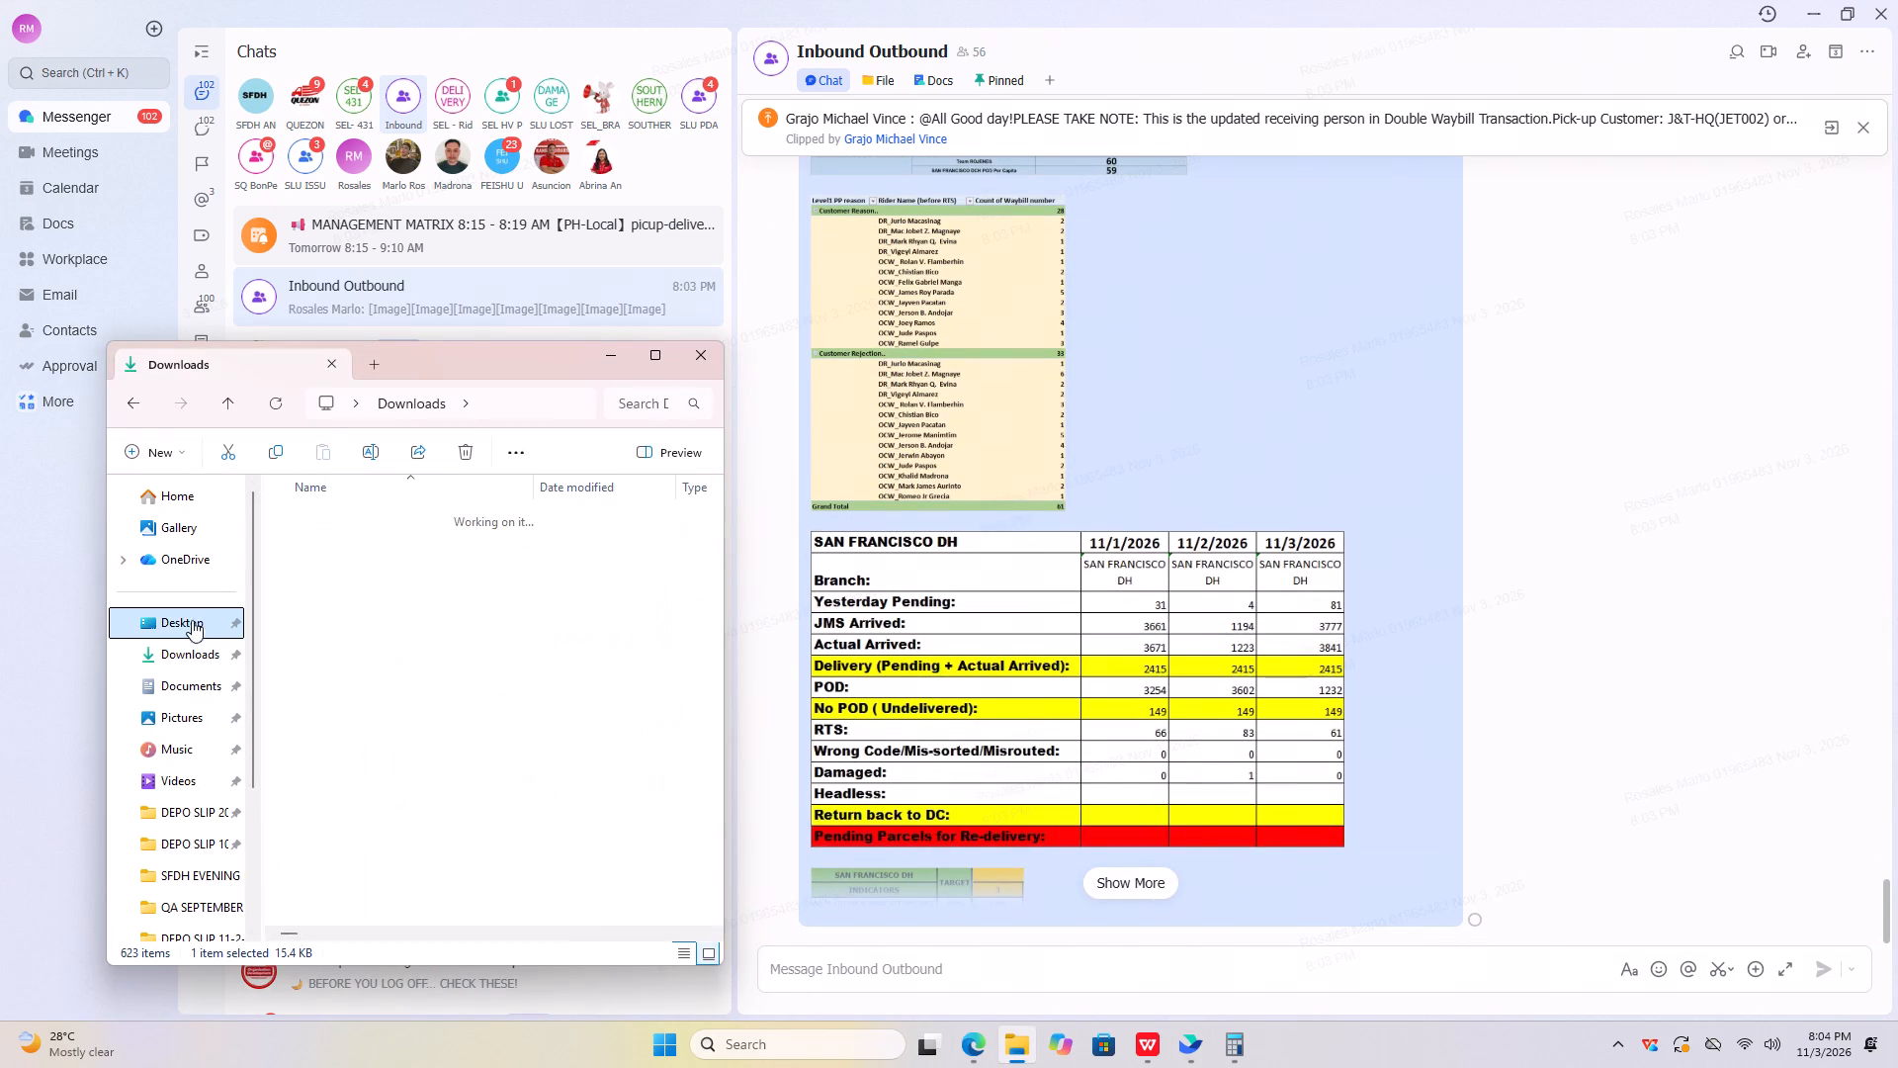
right_click(345, 857)
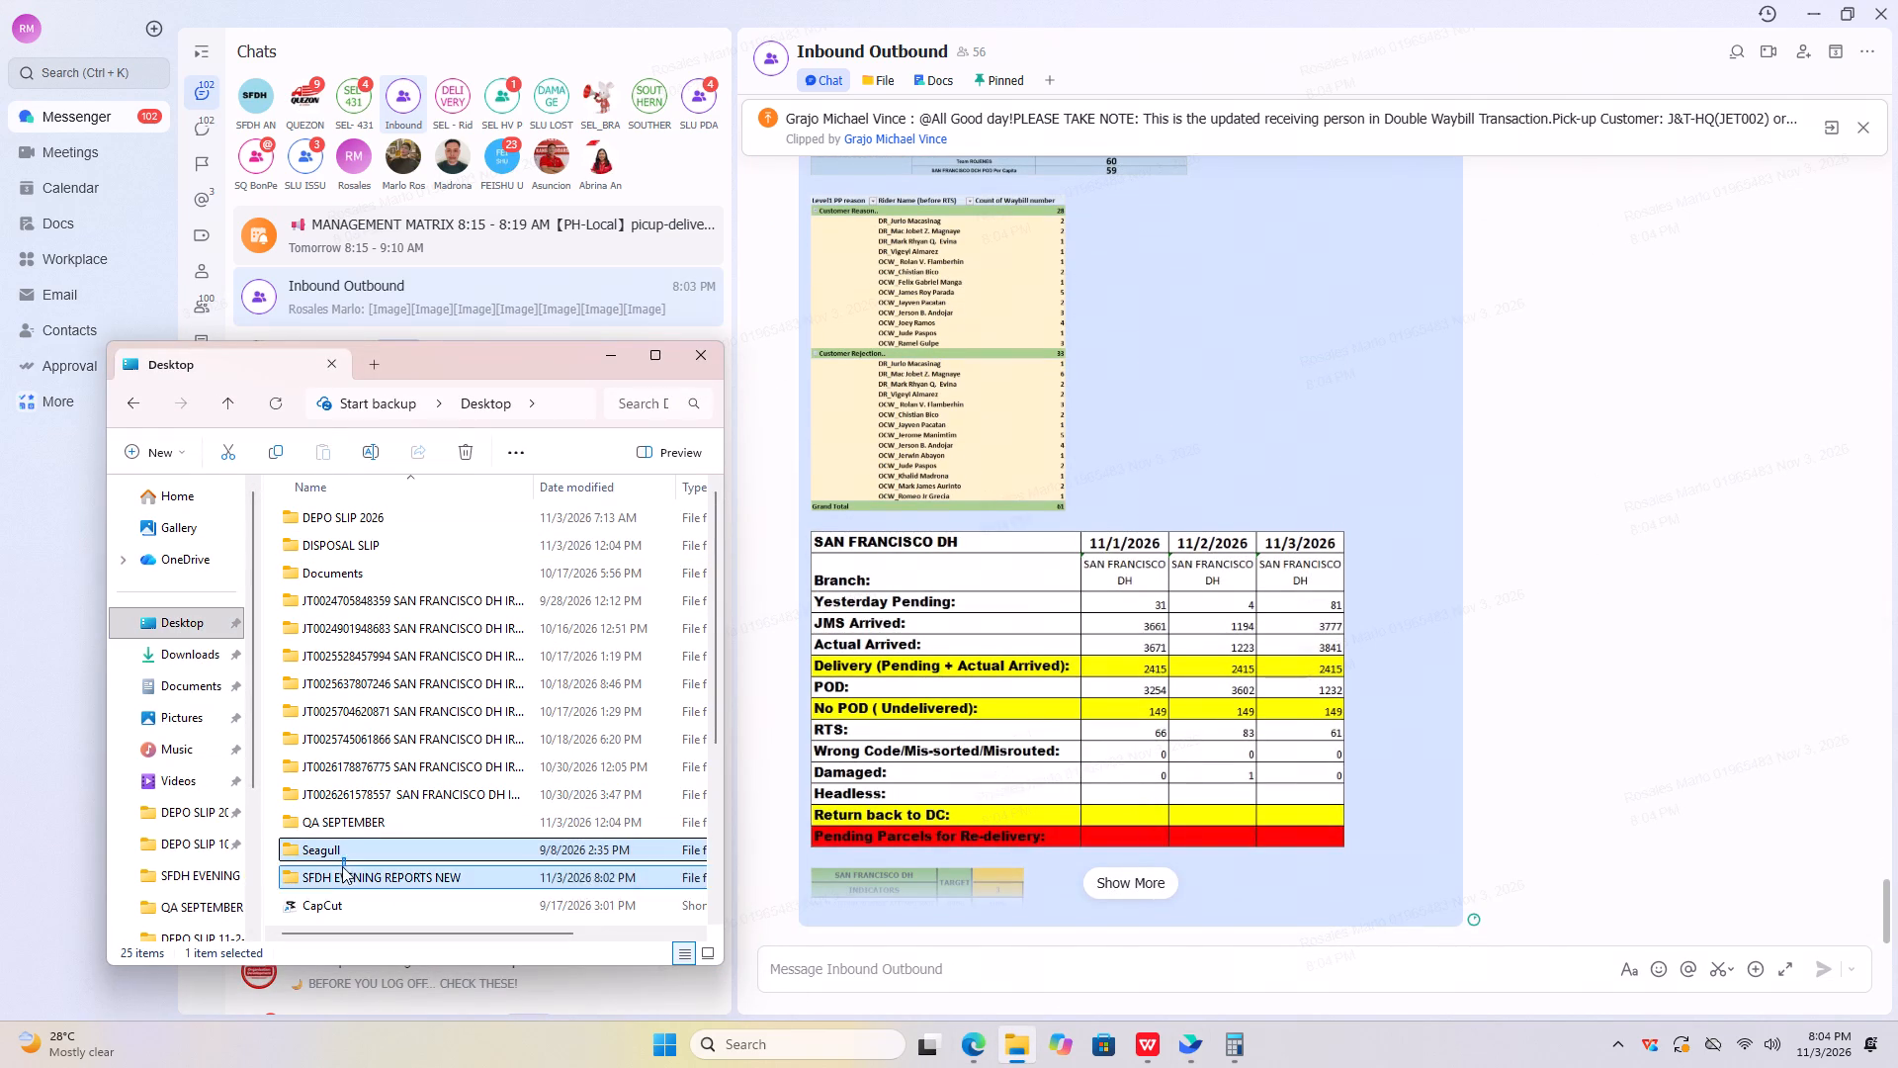
click(613, 938)
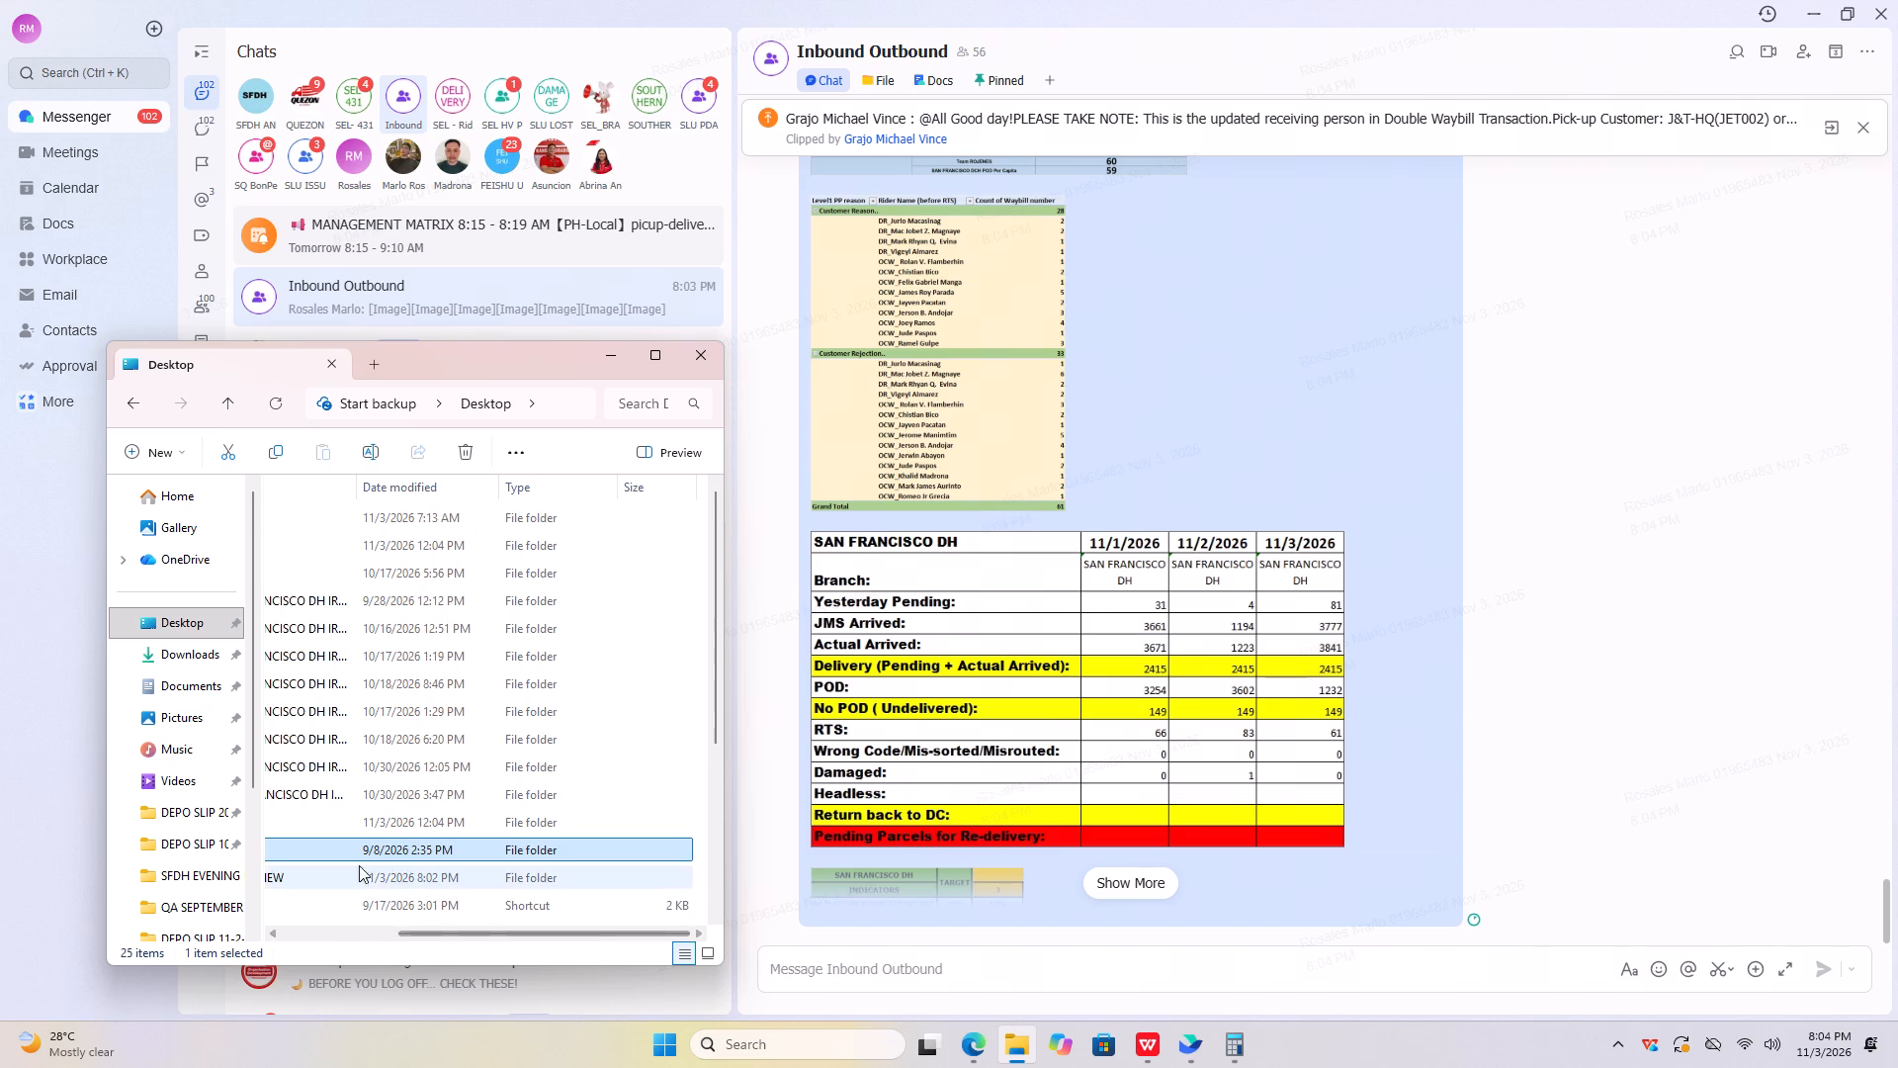
drag(482, 939, 249, 891)
double_click(396, 876)
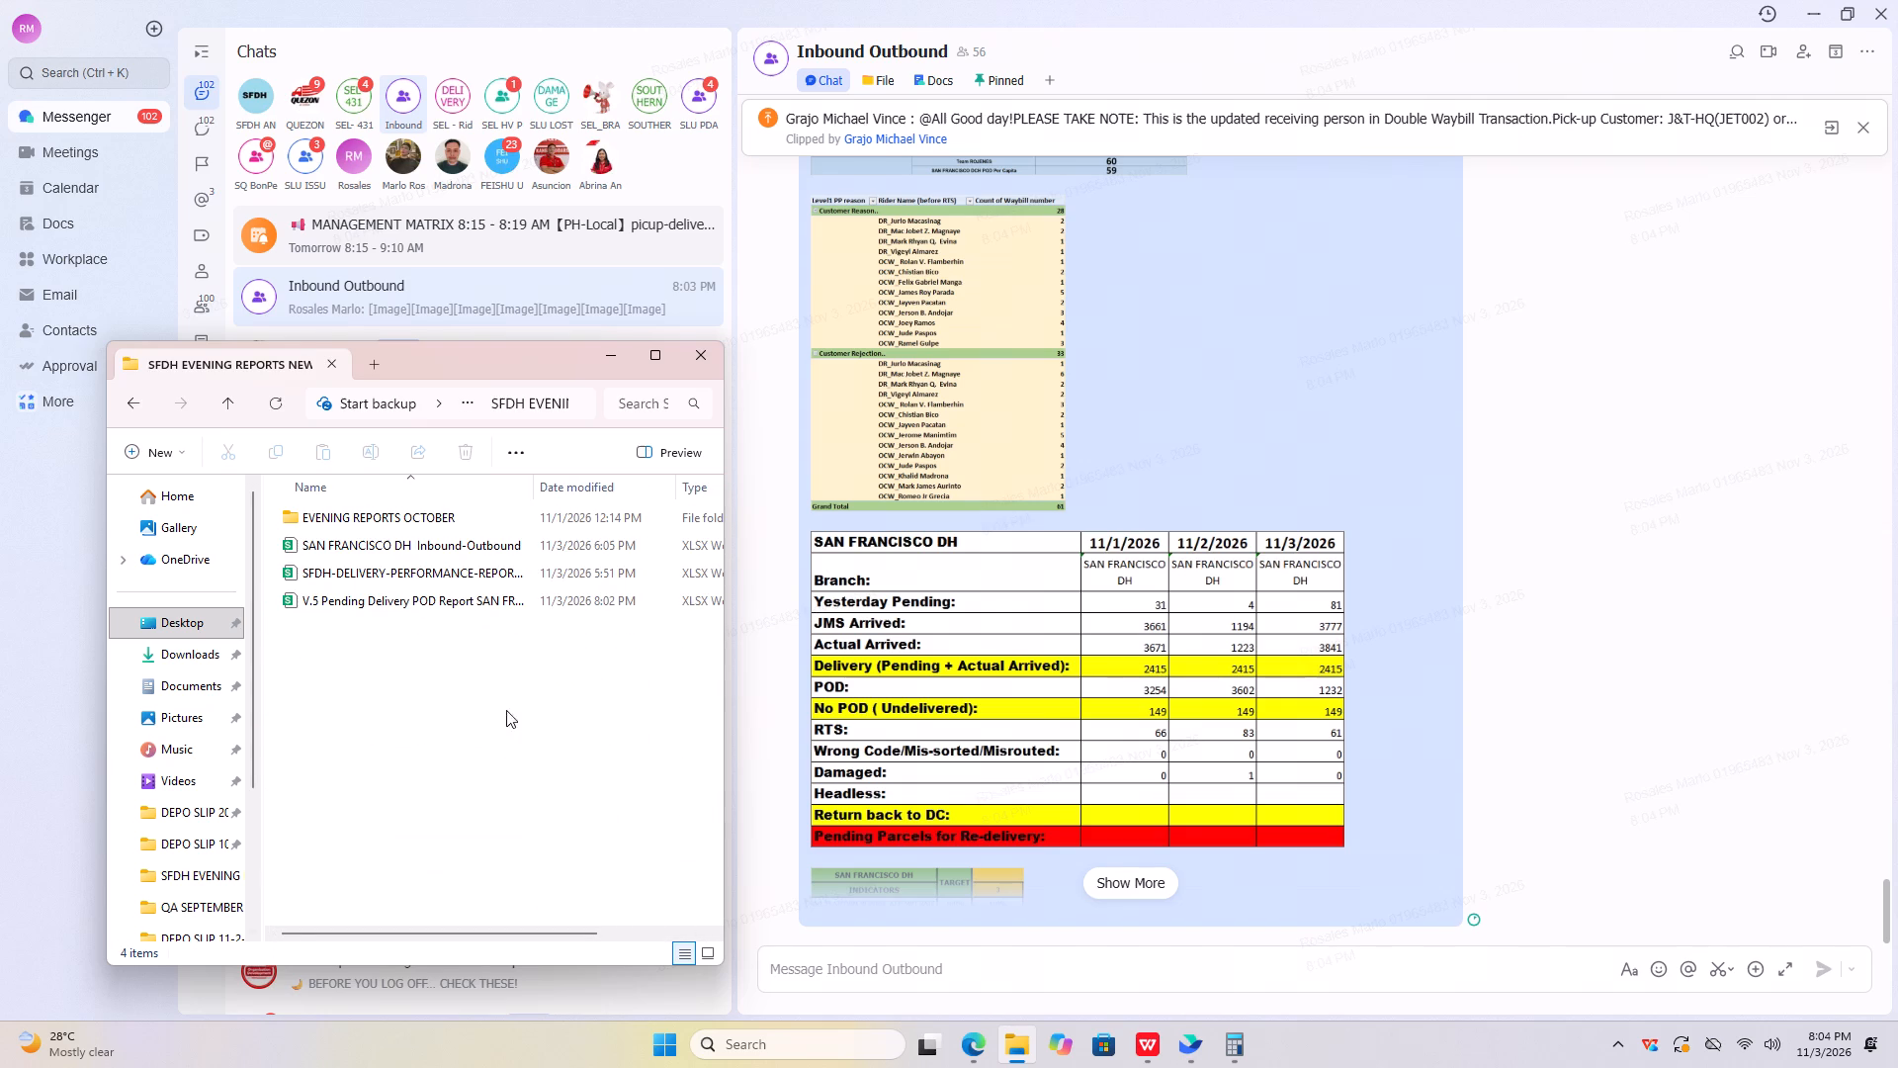
drag(474, 681, 374, 542)
drag(374, 542, 1233, 668)
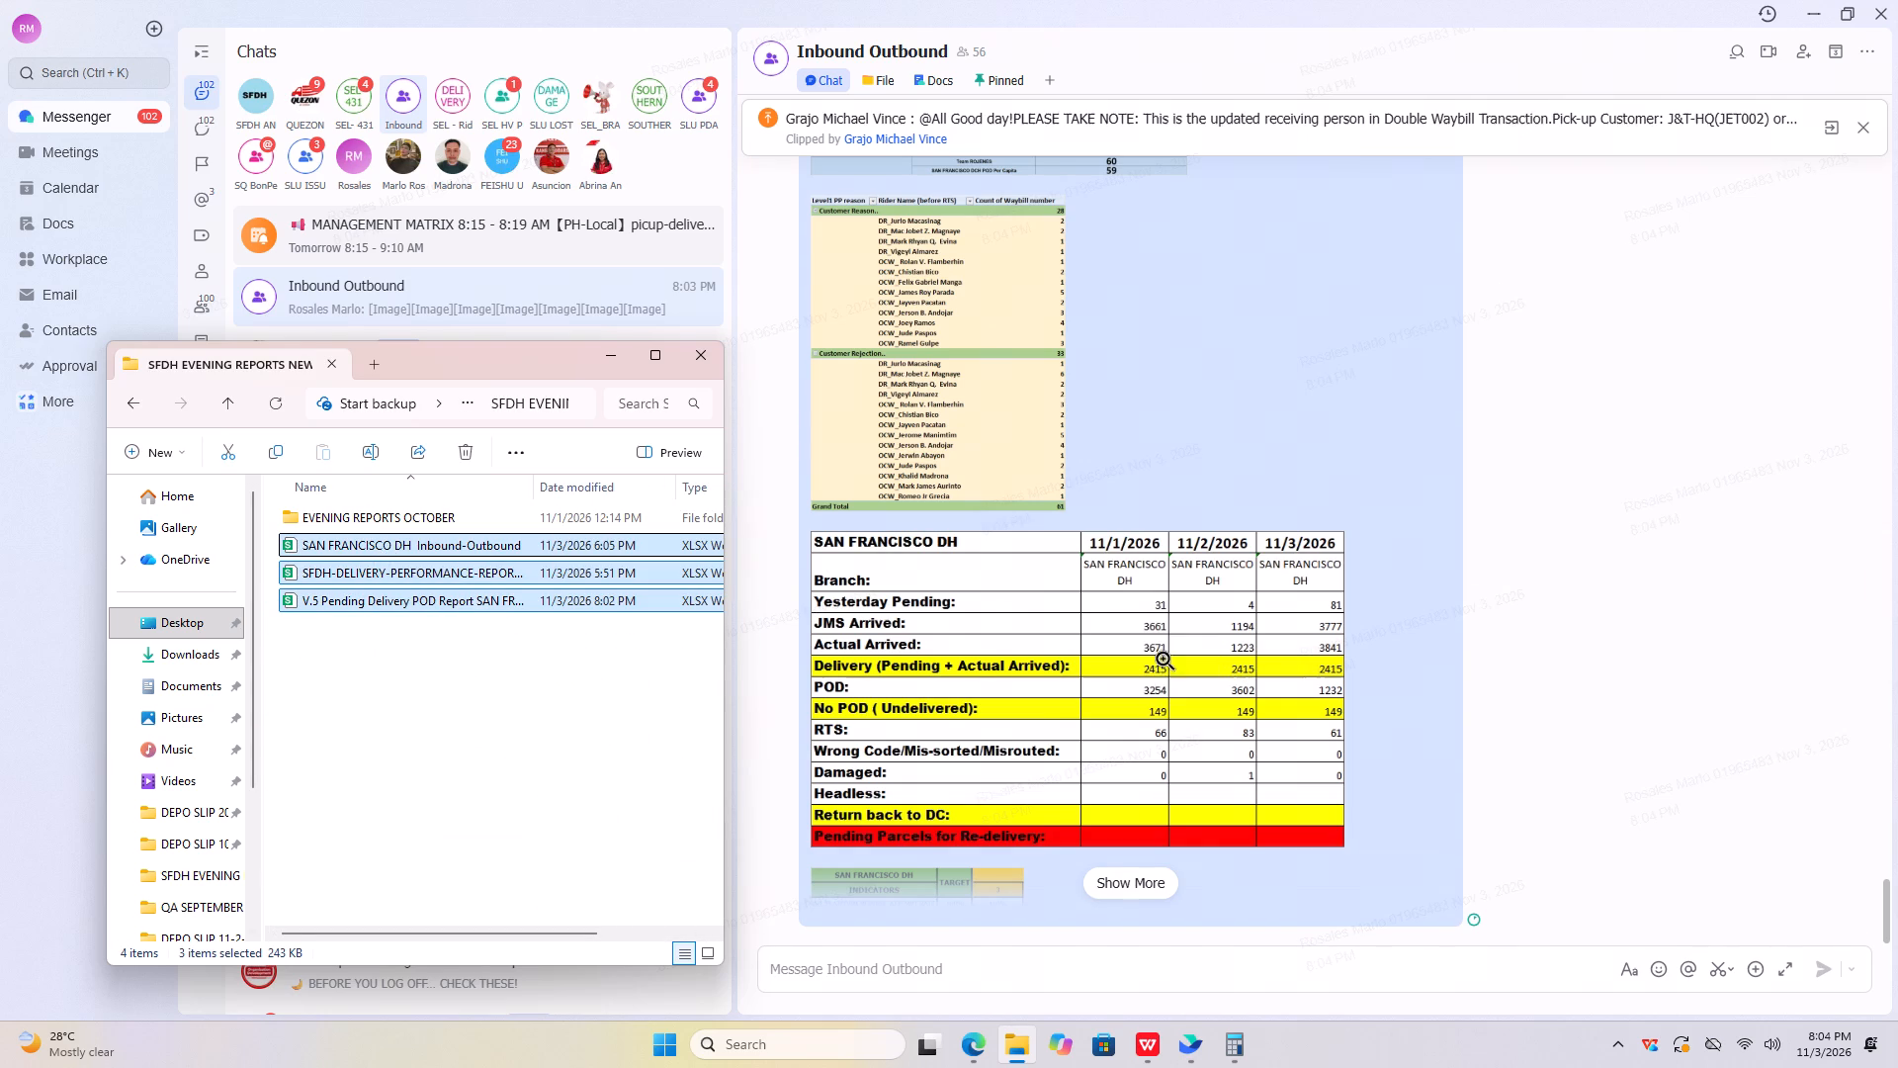
drag(620, 546, 1112, 611)
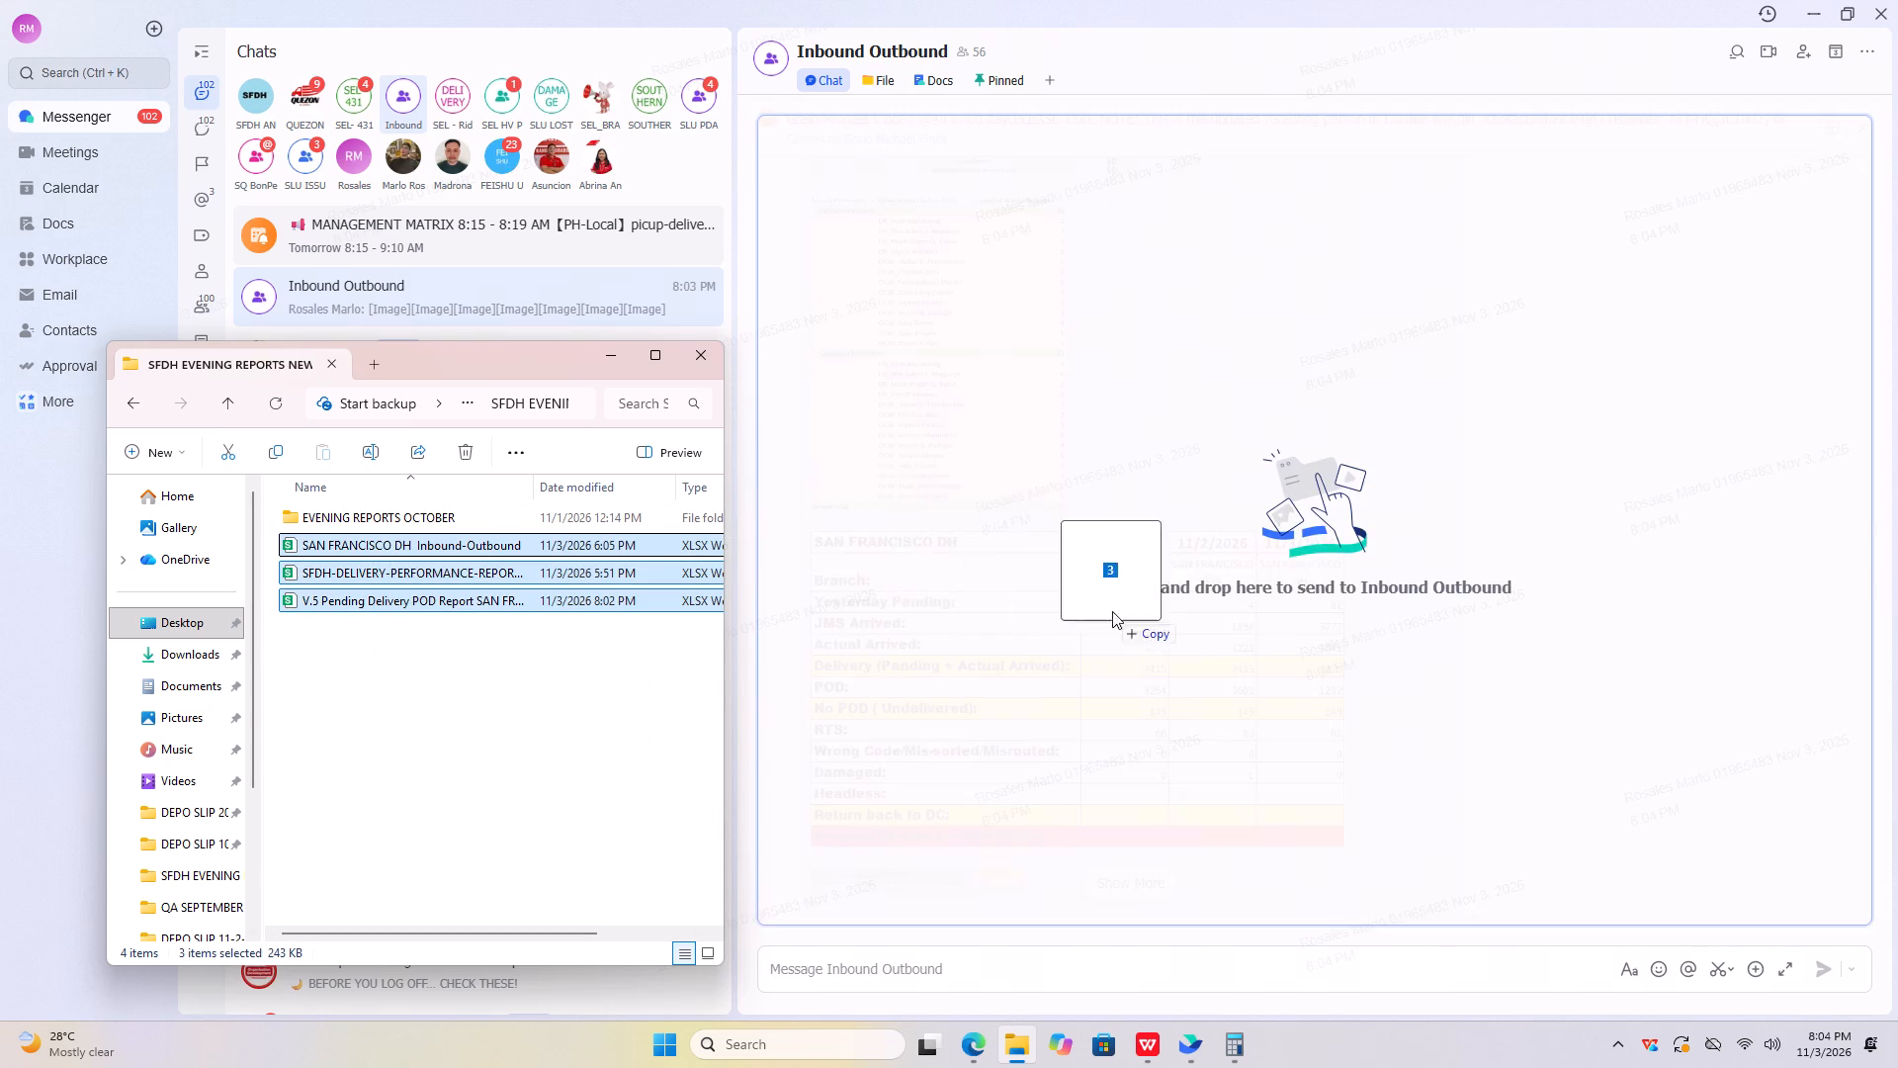
drag(1112, 611, 1111, 611)
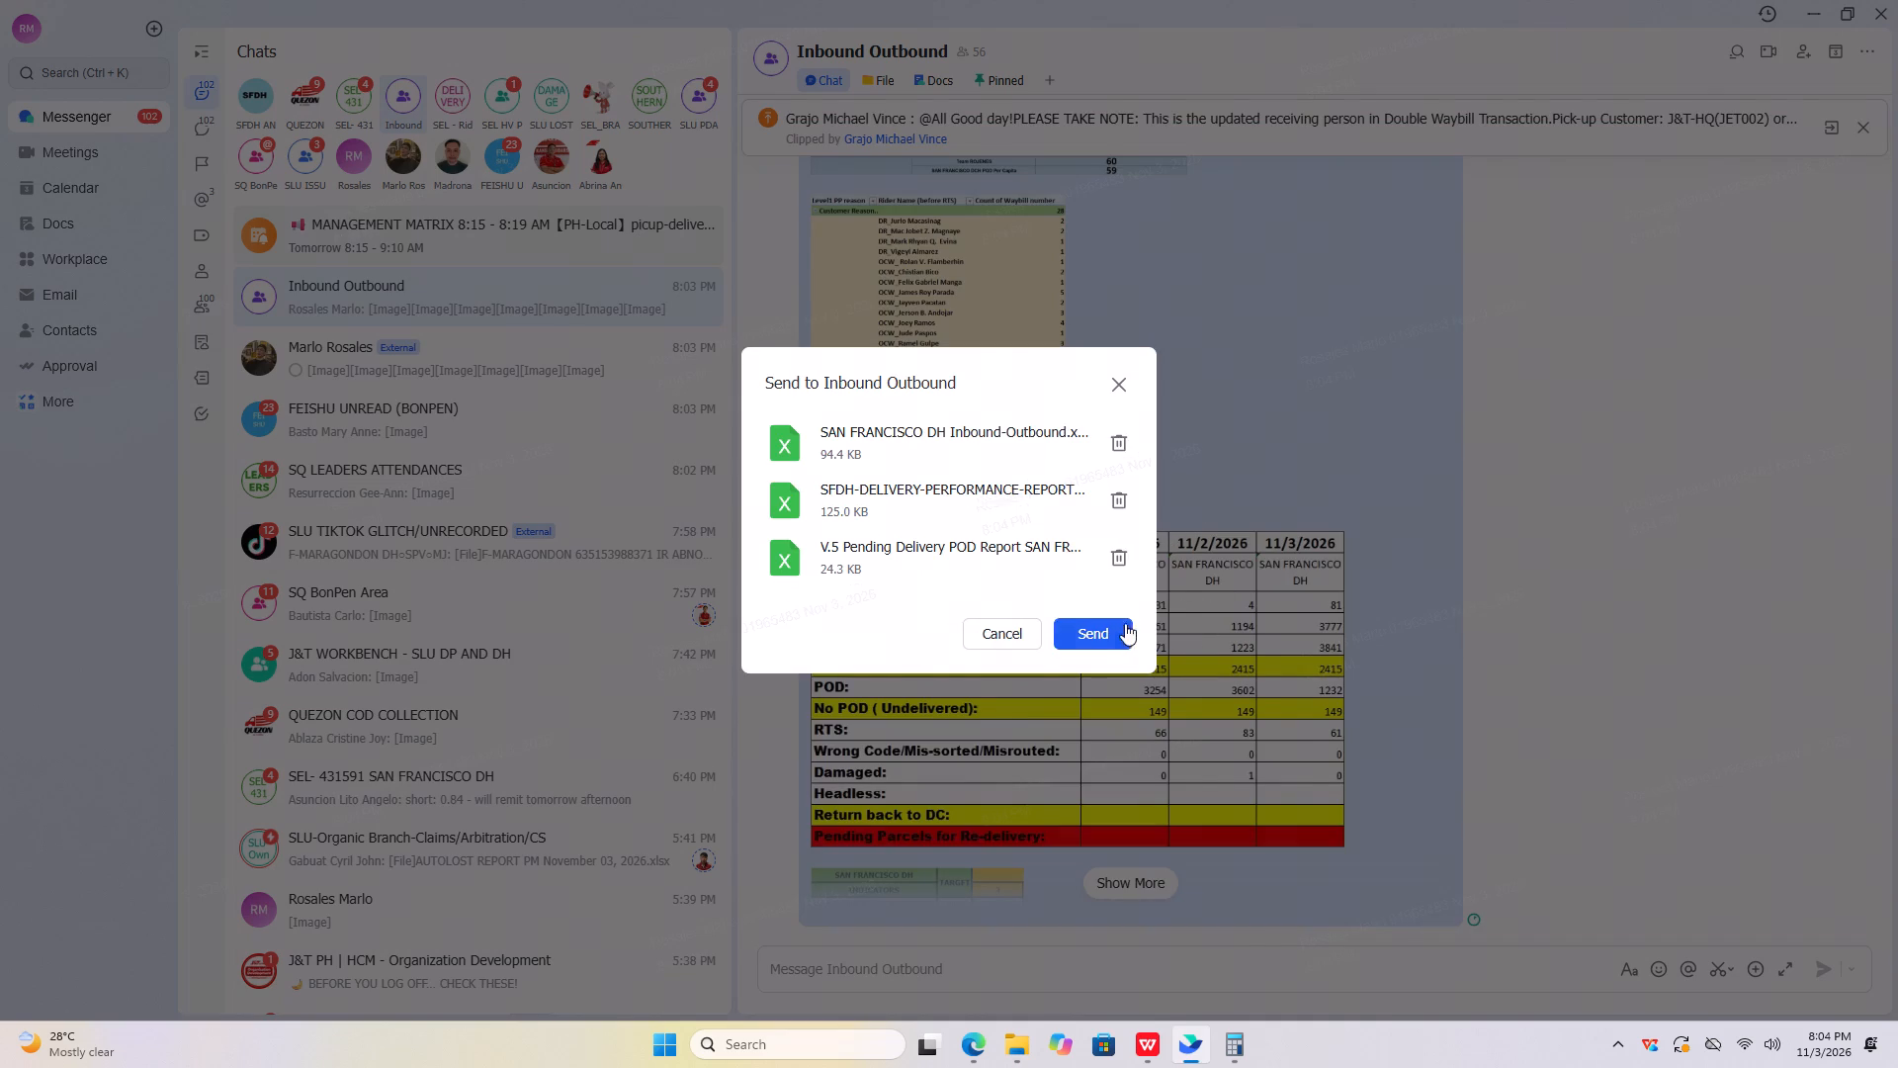
click(1122, 628)
Send the copied report images message to the SFDH ANNOUNCEMENT / REPORTS/ UPDATE group.
click(260, 116)
scroll(1153, 781, down, 7)
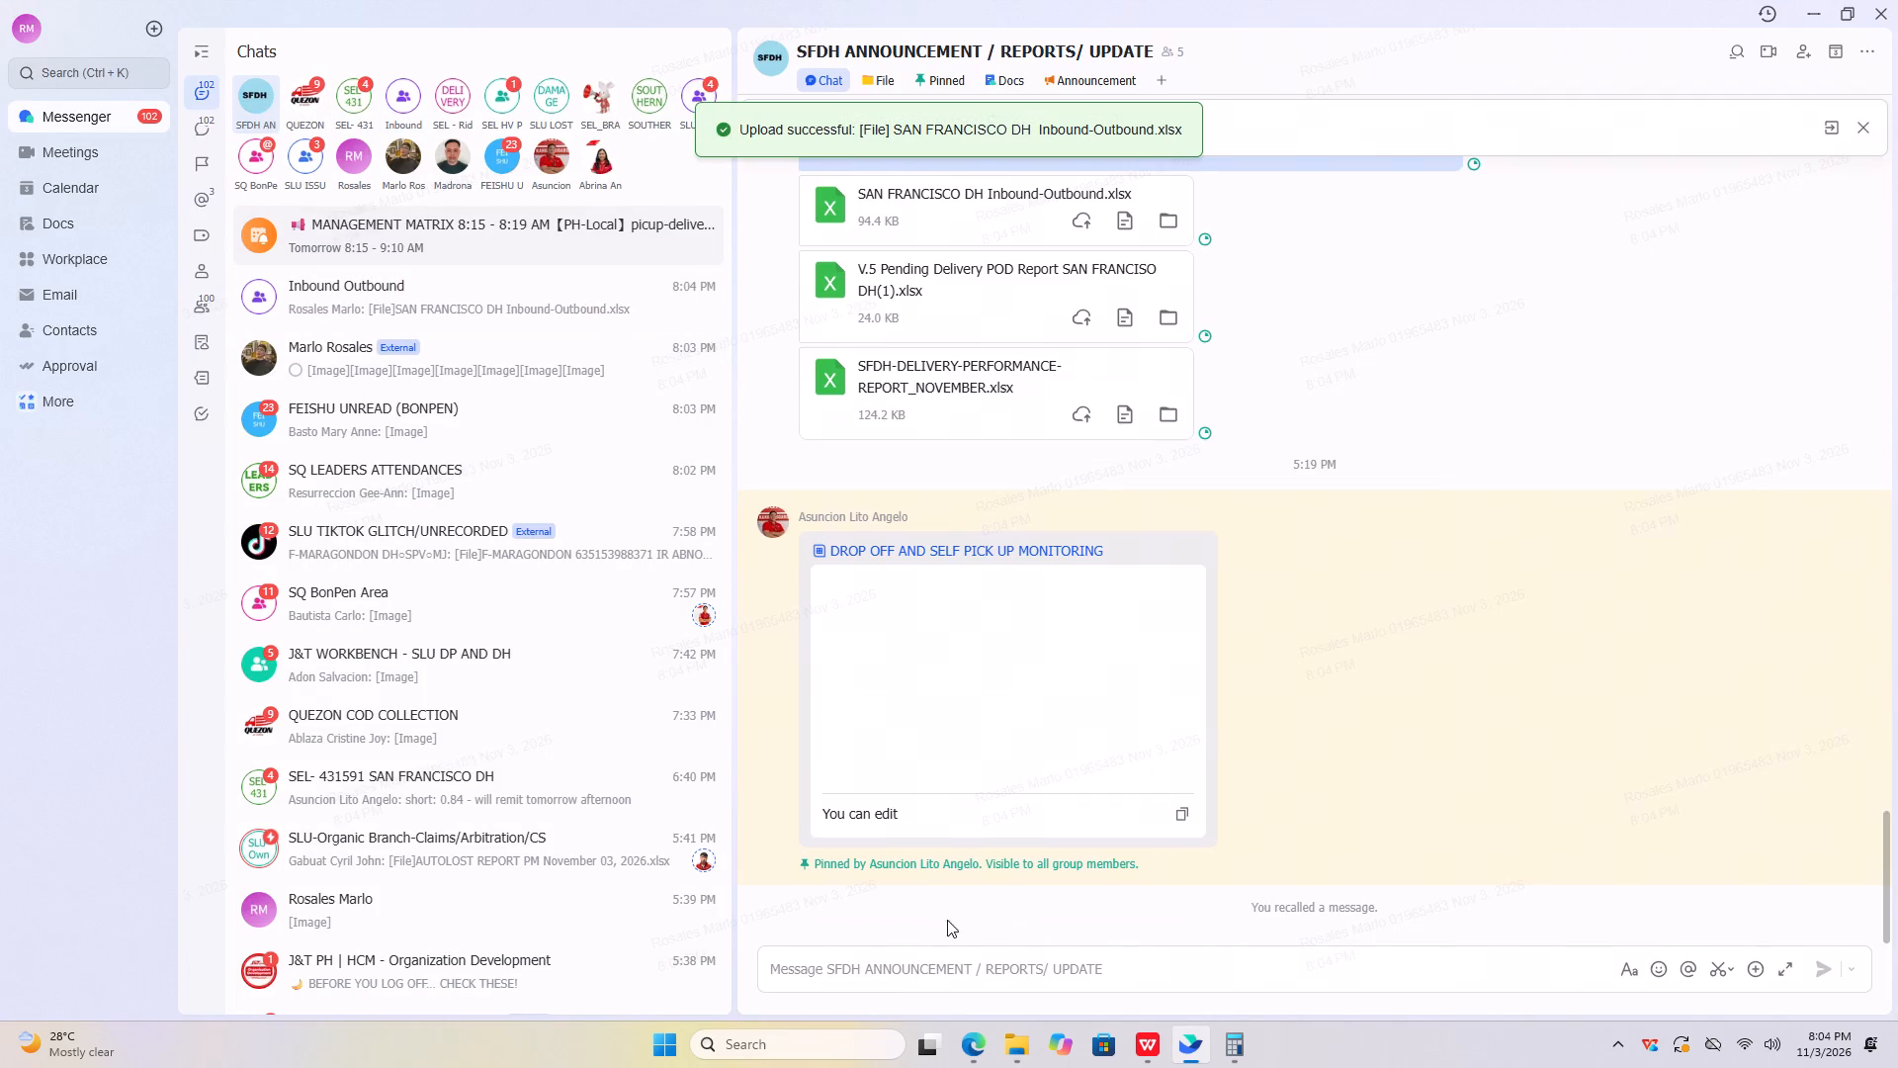
click(900, 972)
key(ctrl+v)
key(Return)
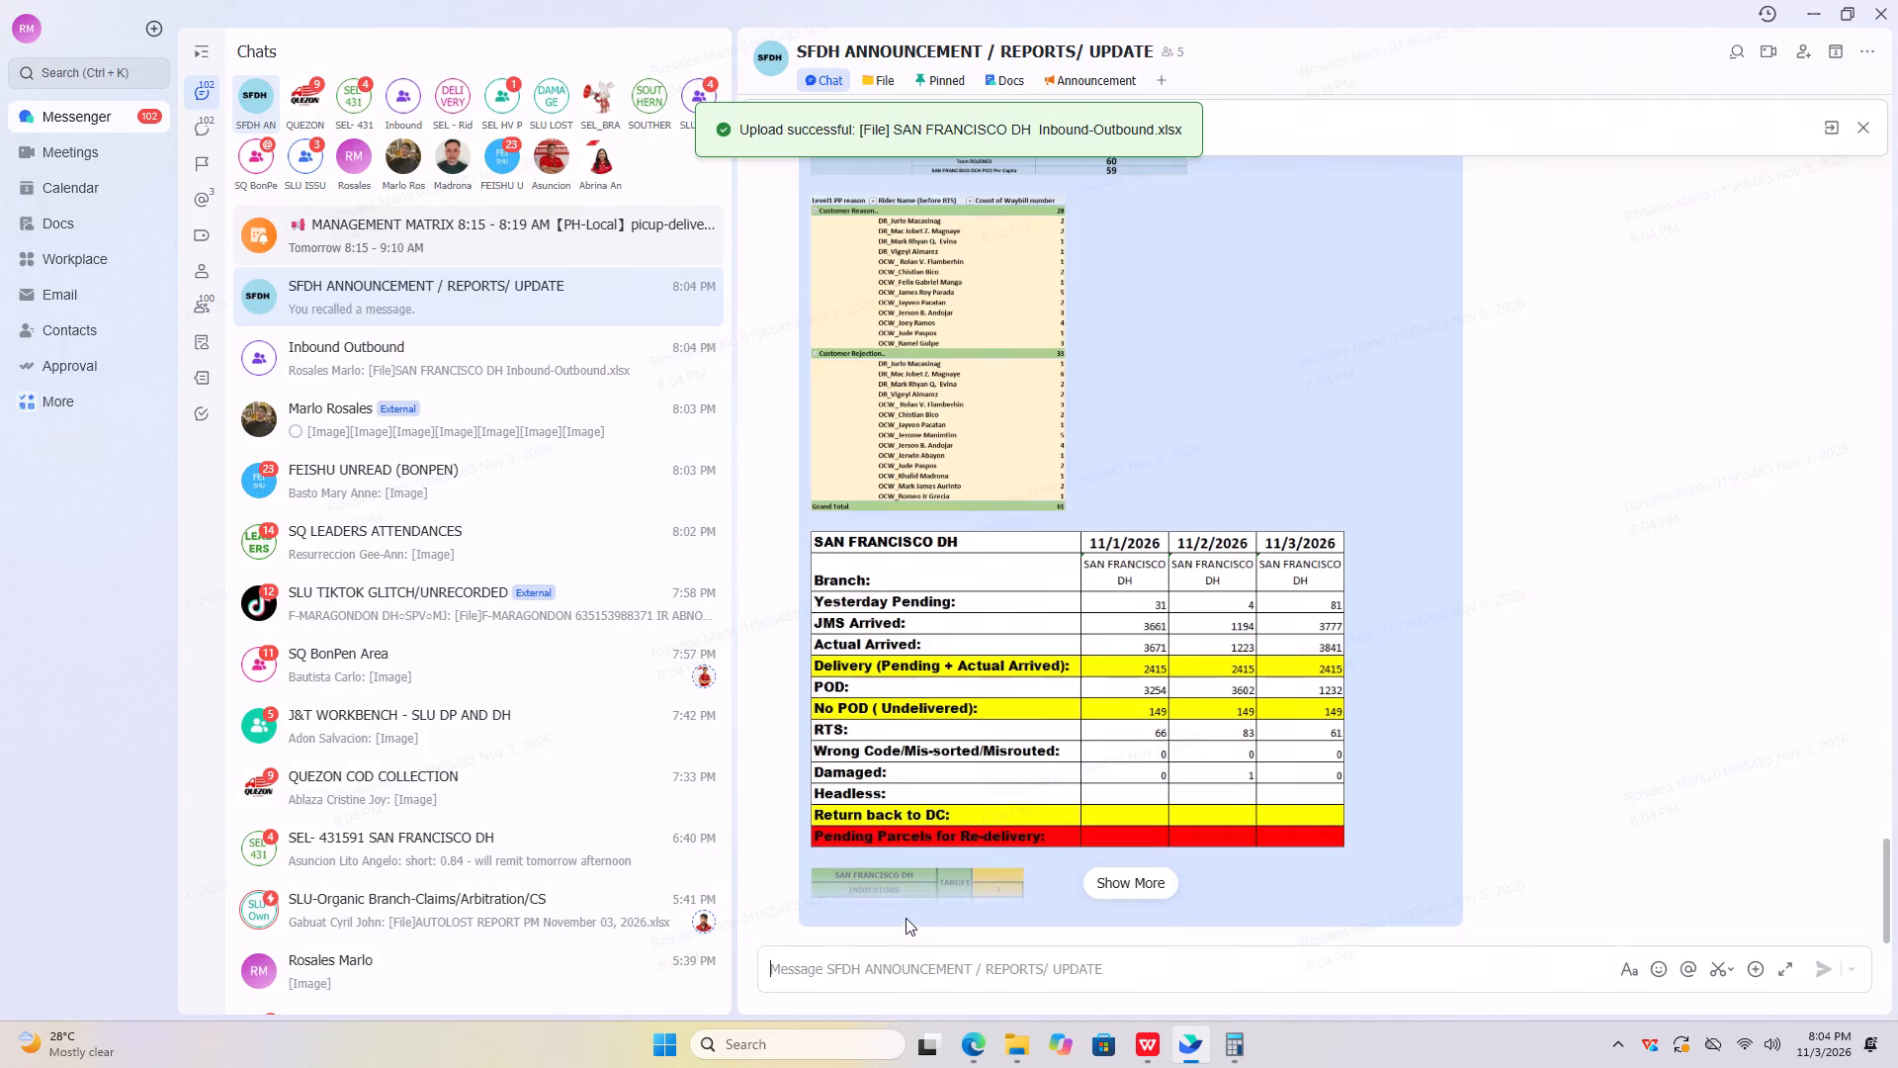
scroll(1223, 672, down, 7)
Send the same three evening report workbooks from File Explorer to the SFDH ANNOUNCEMENT / REPORTS/ UPDATE group and check the posted files.
click(1025, 1044)
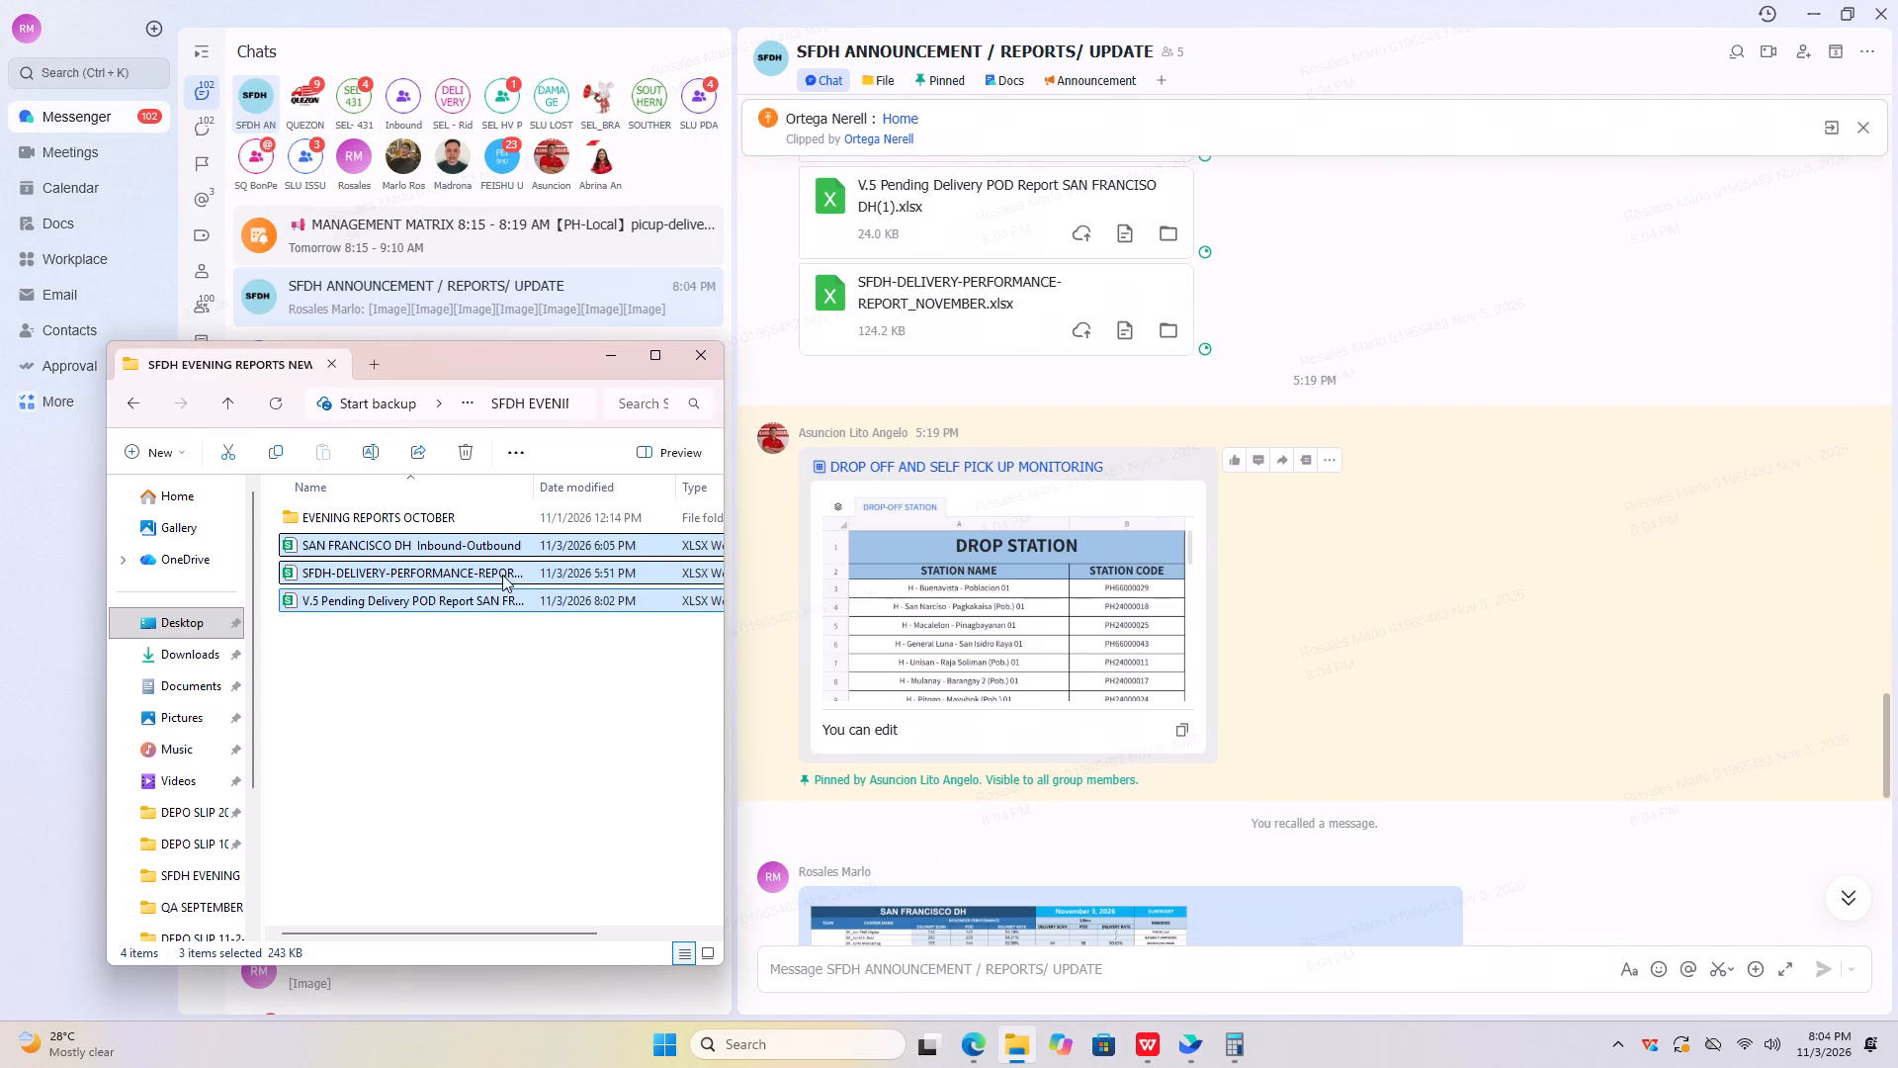
drag(510, 548, 1090, 833)
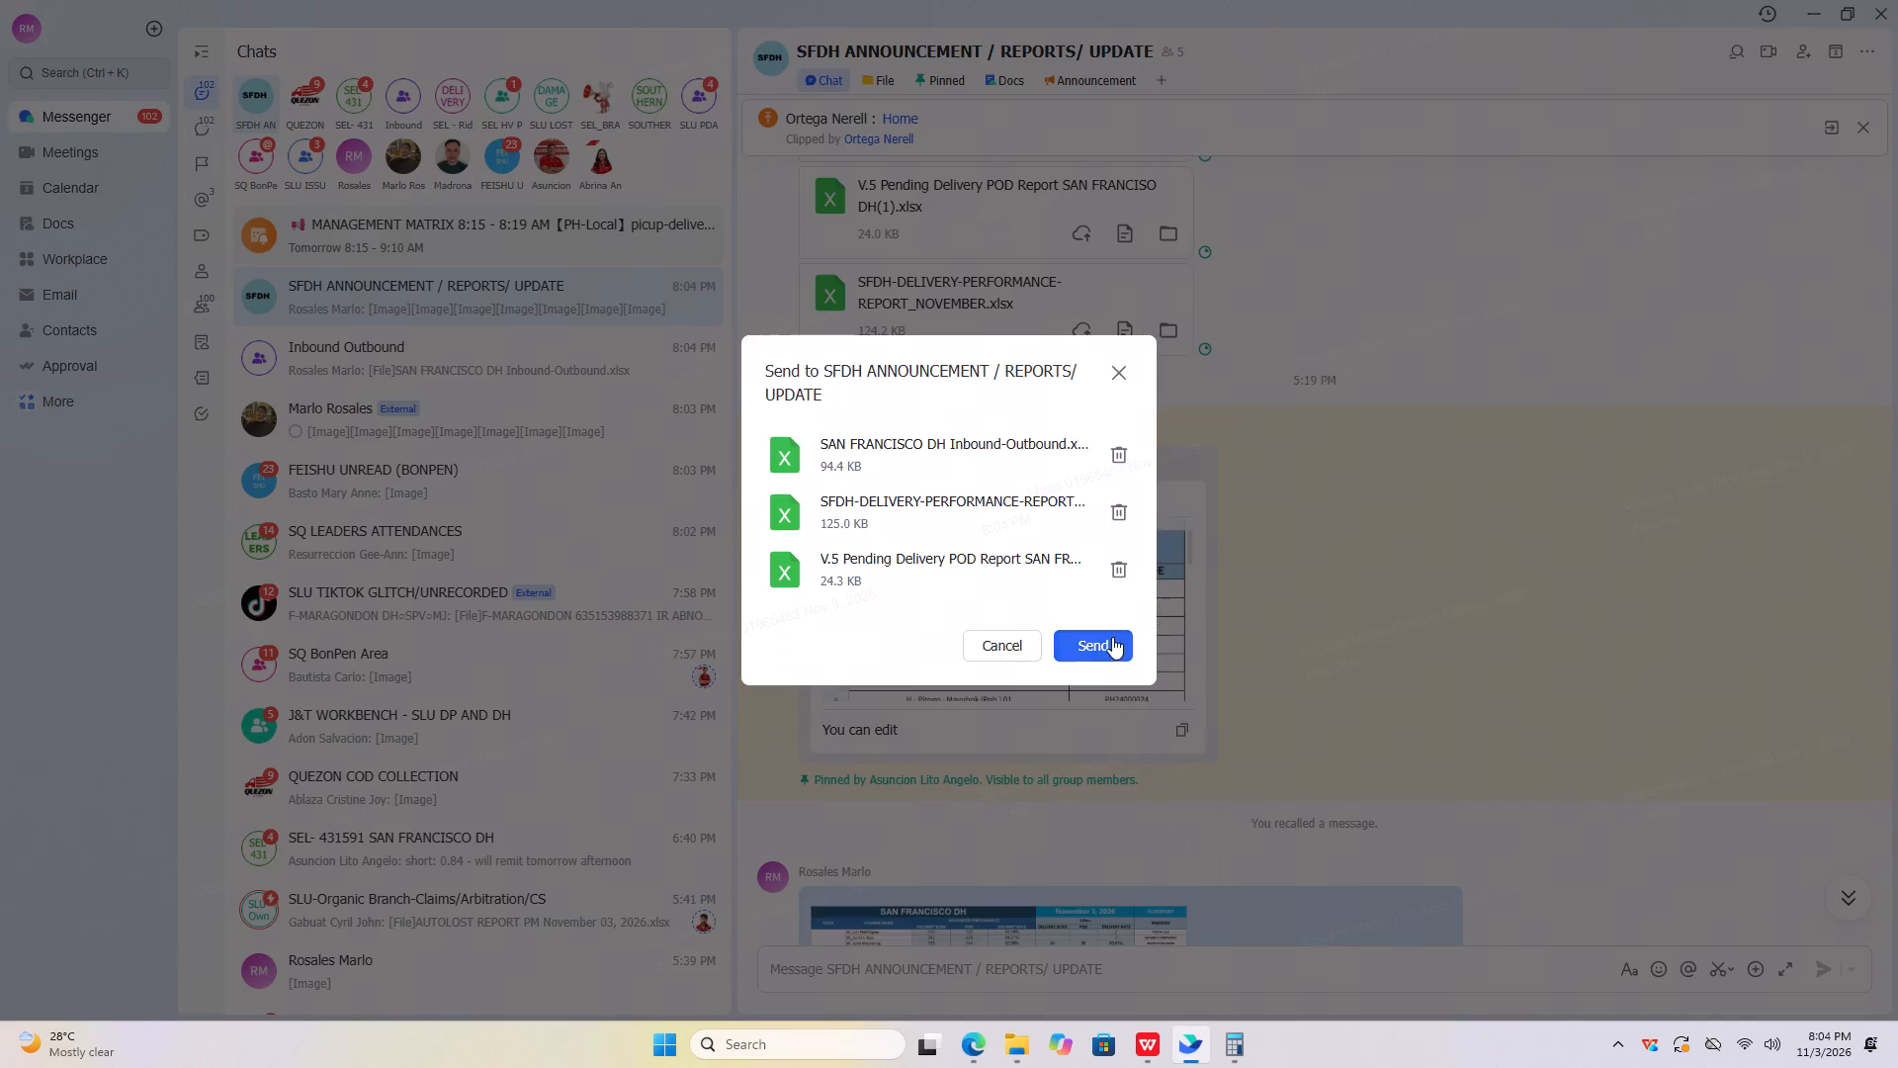
click(1111, 638)
scroll(1489, 659, down, 15)
scroll(1501, 845, up, 2)
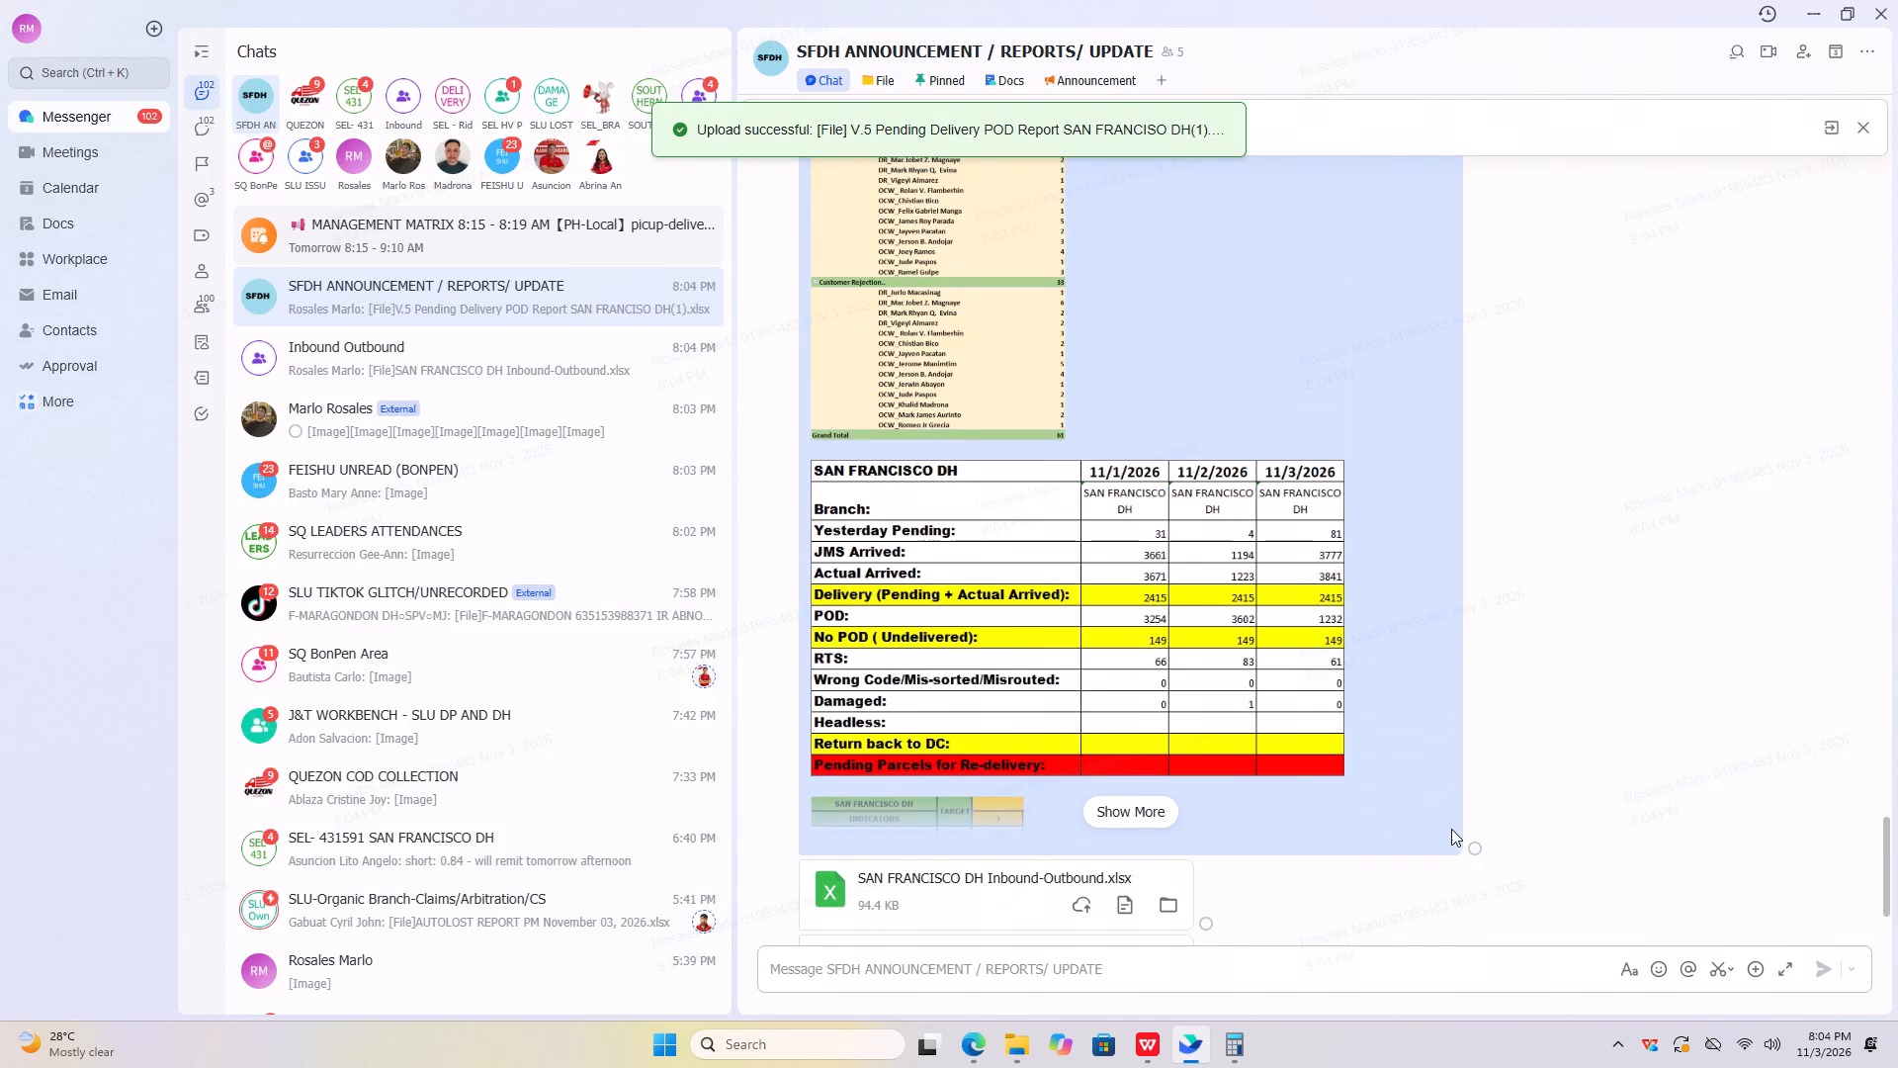
scroll(1451, 829, down, 20)
scroll(1416, 825, up, 7)
scroll(1419, 819, down, 5)
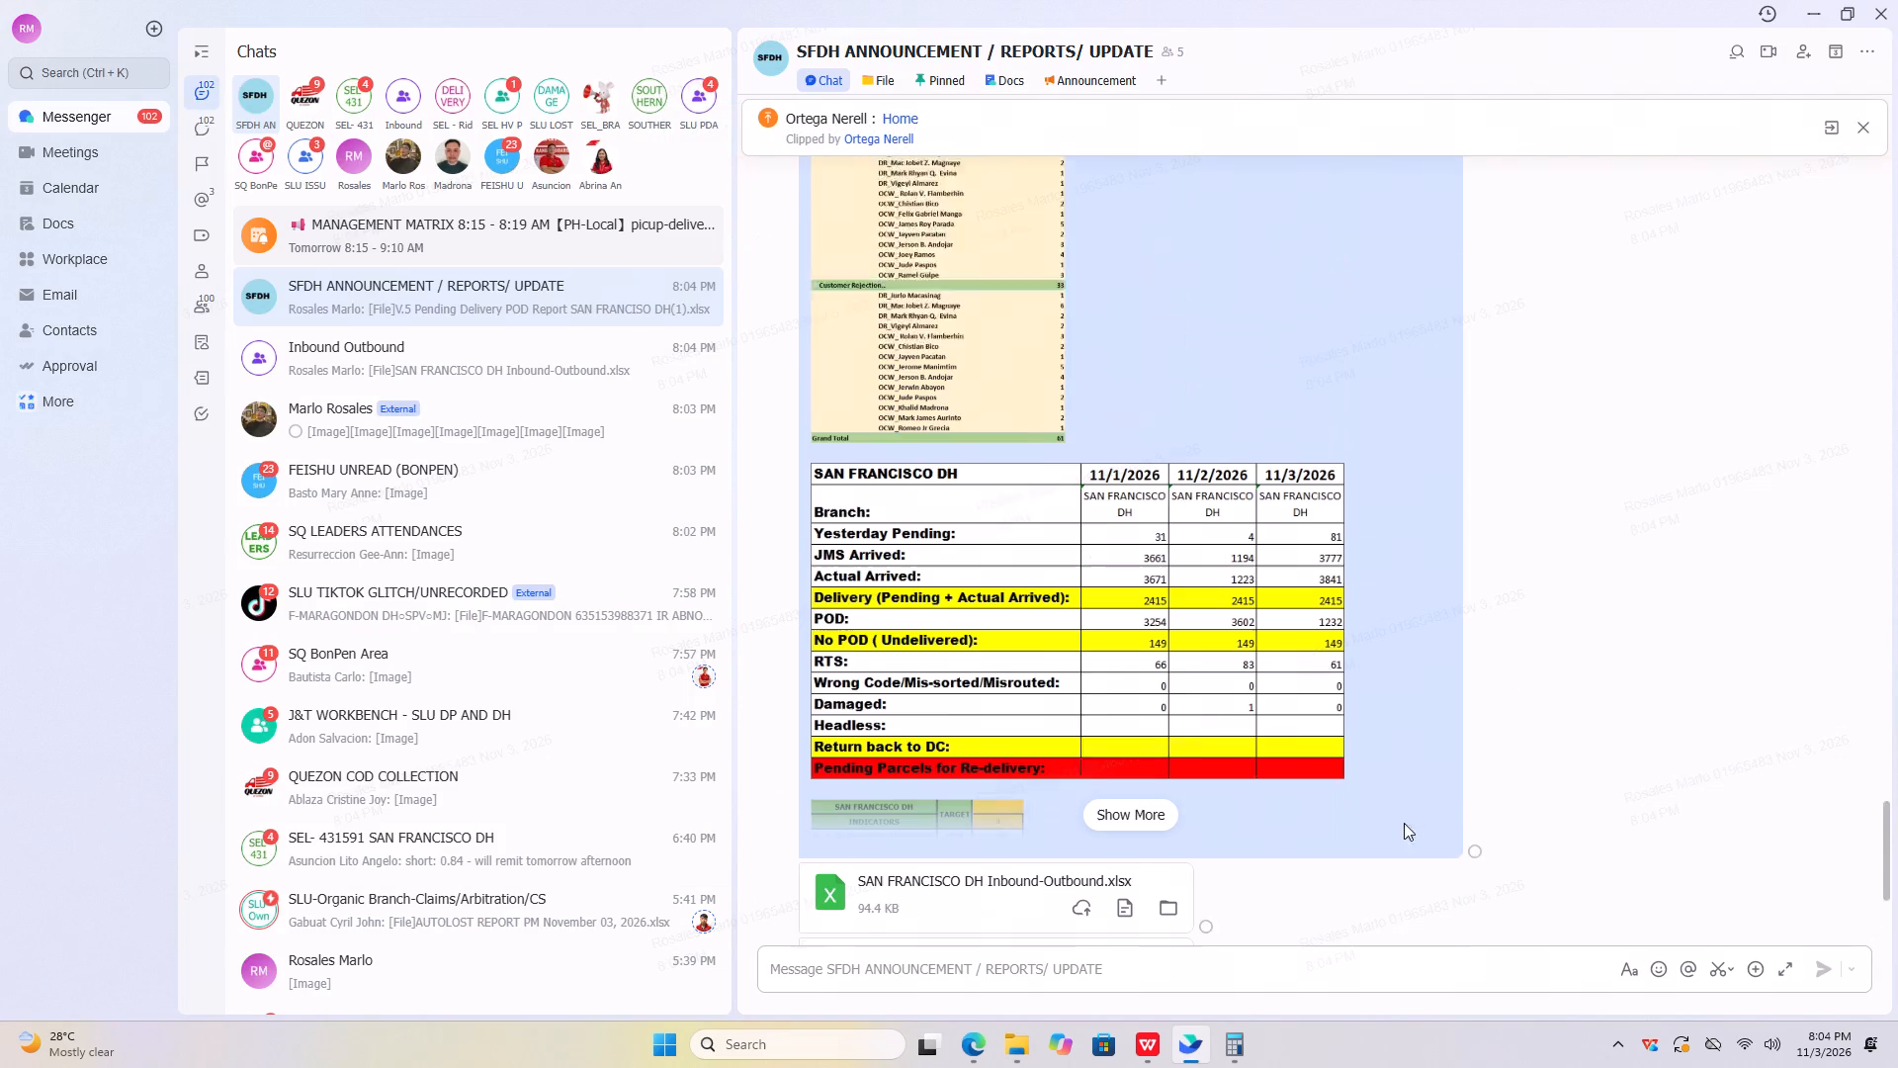
scroll(1404, 823, down, 9)
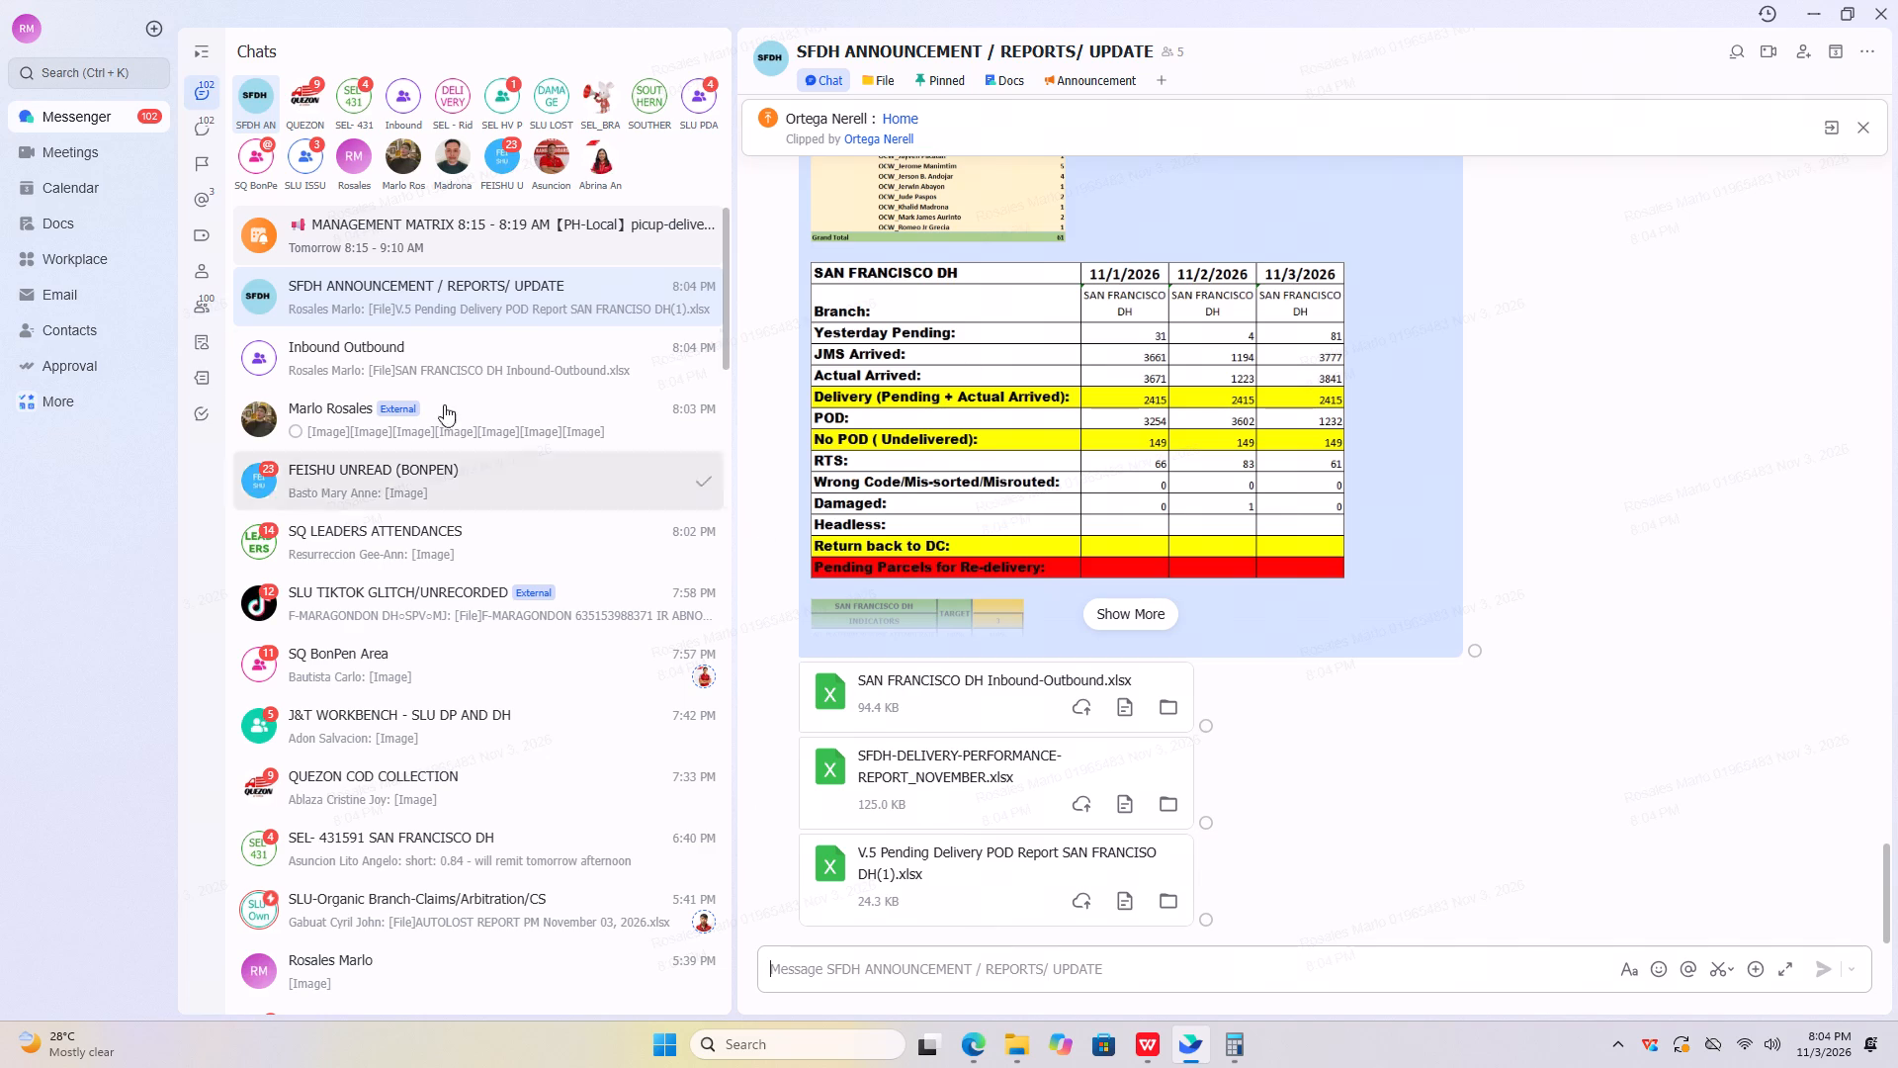
Copy the San Francisco DH indicators table image from the chat holding the report images and send it to the SQ BonPen Area group.
click(372, 415)
scroll(1060, 542, down, 5)
scroll(1062, 553, up, 6)
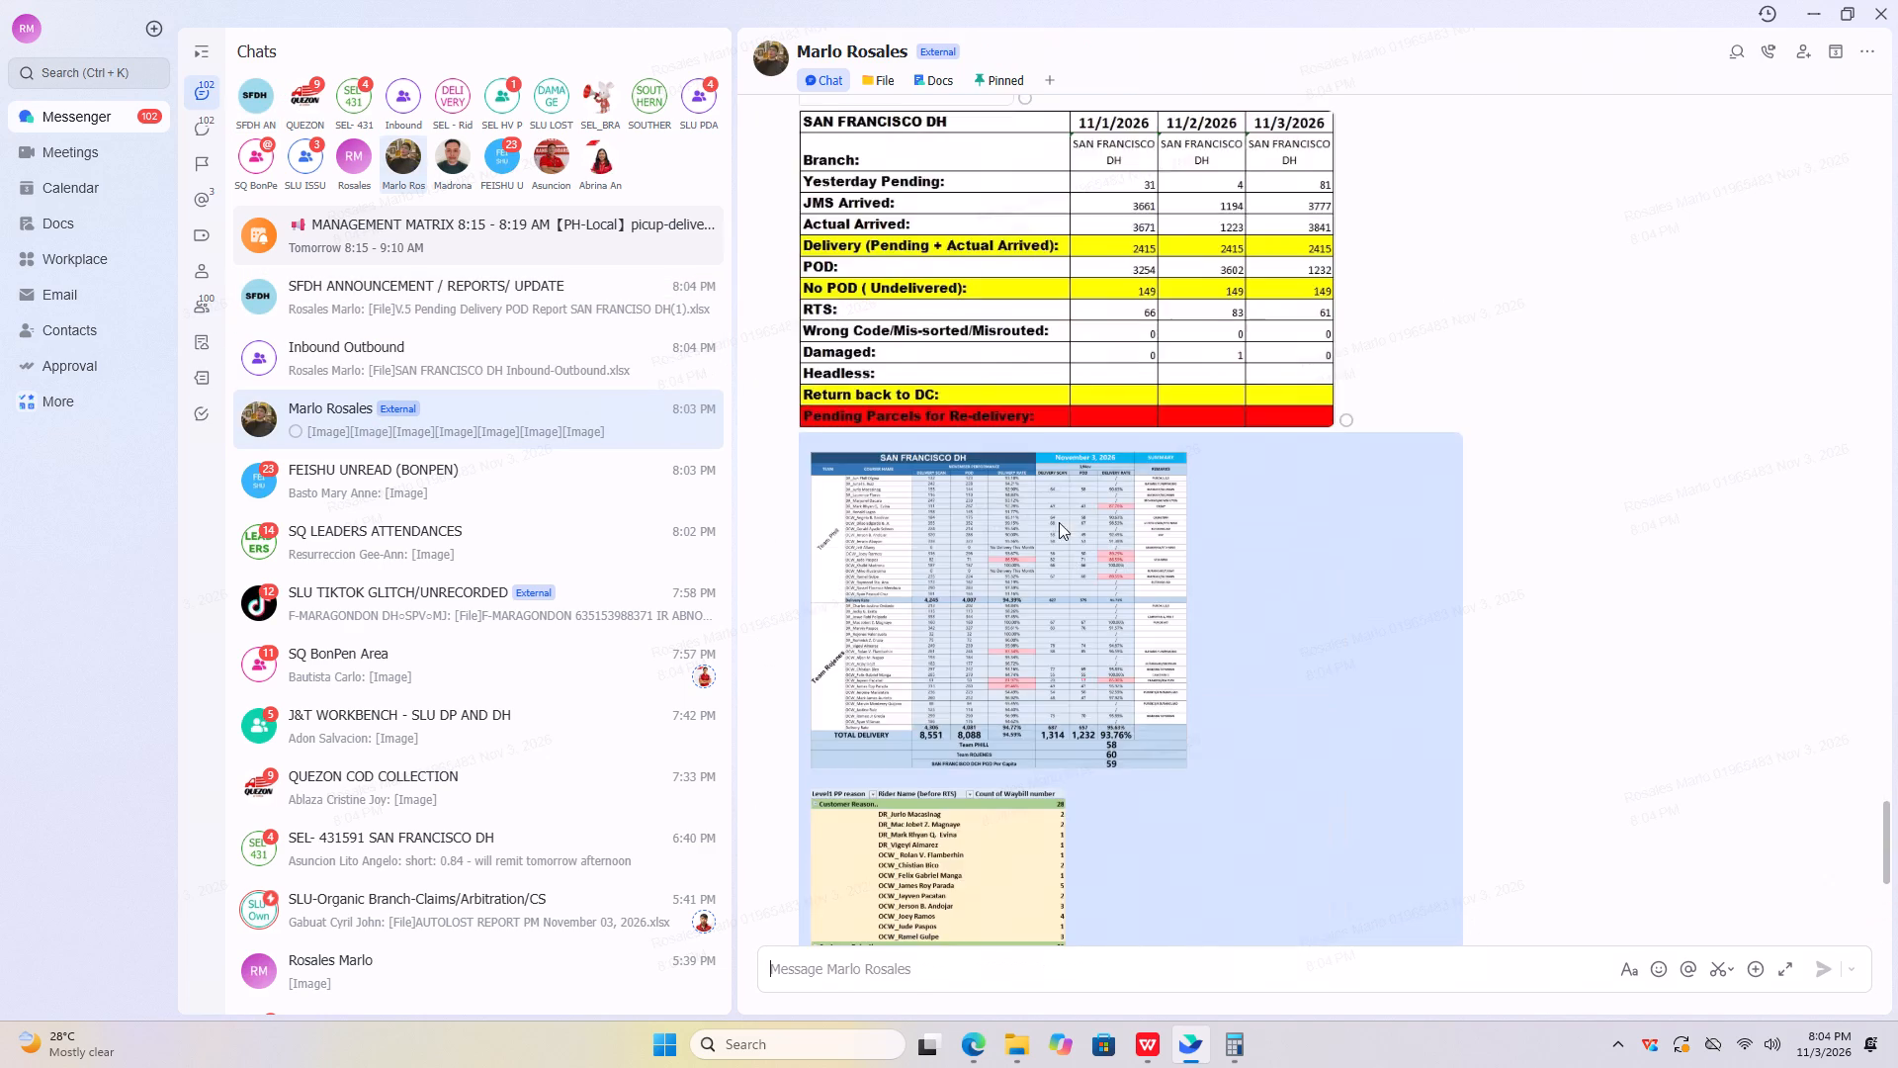
scroll(1052, 499, up, 5)
right_click(910, 468)
click(972, 420)
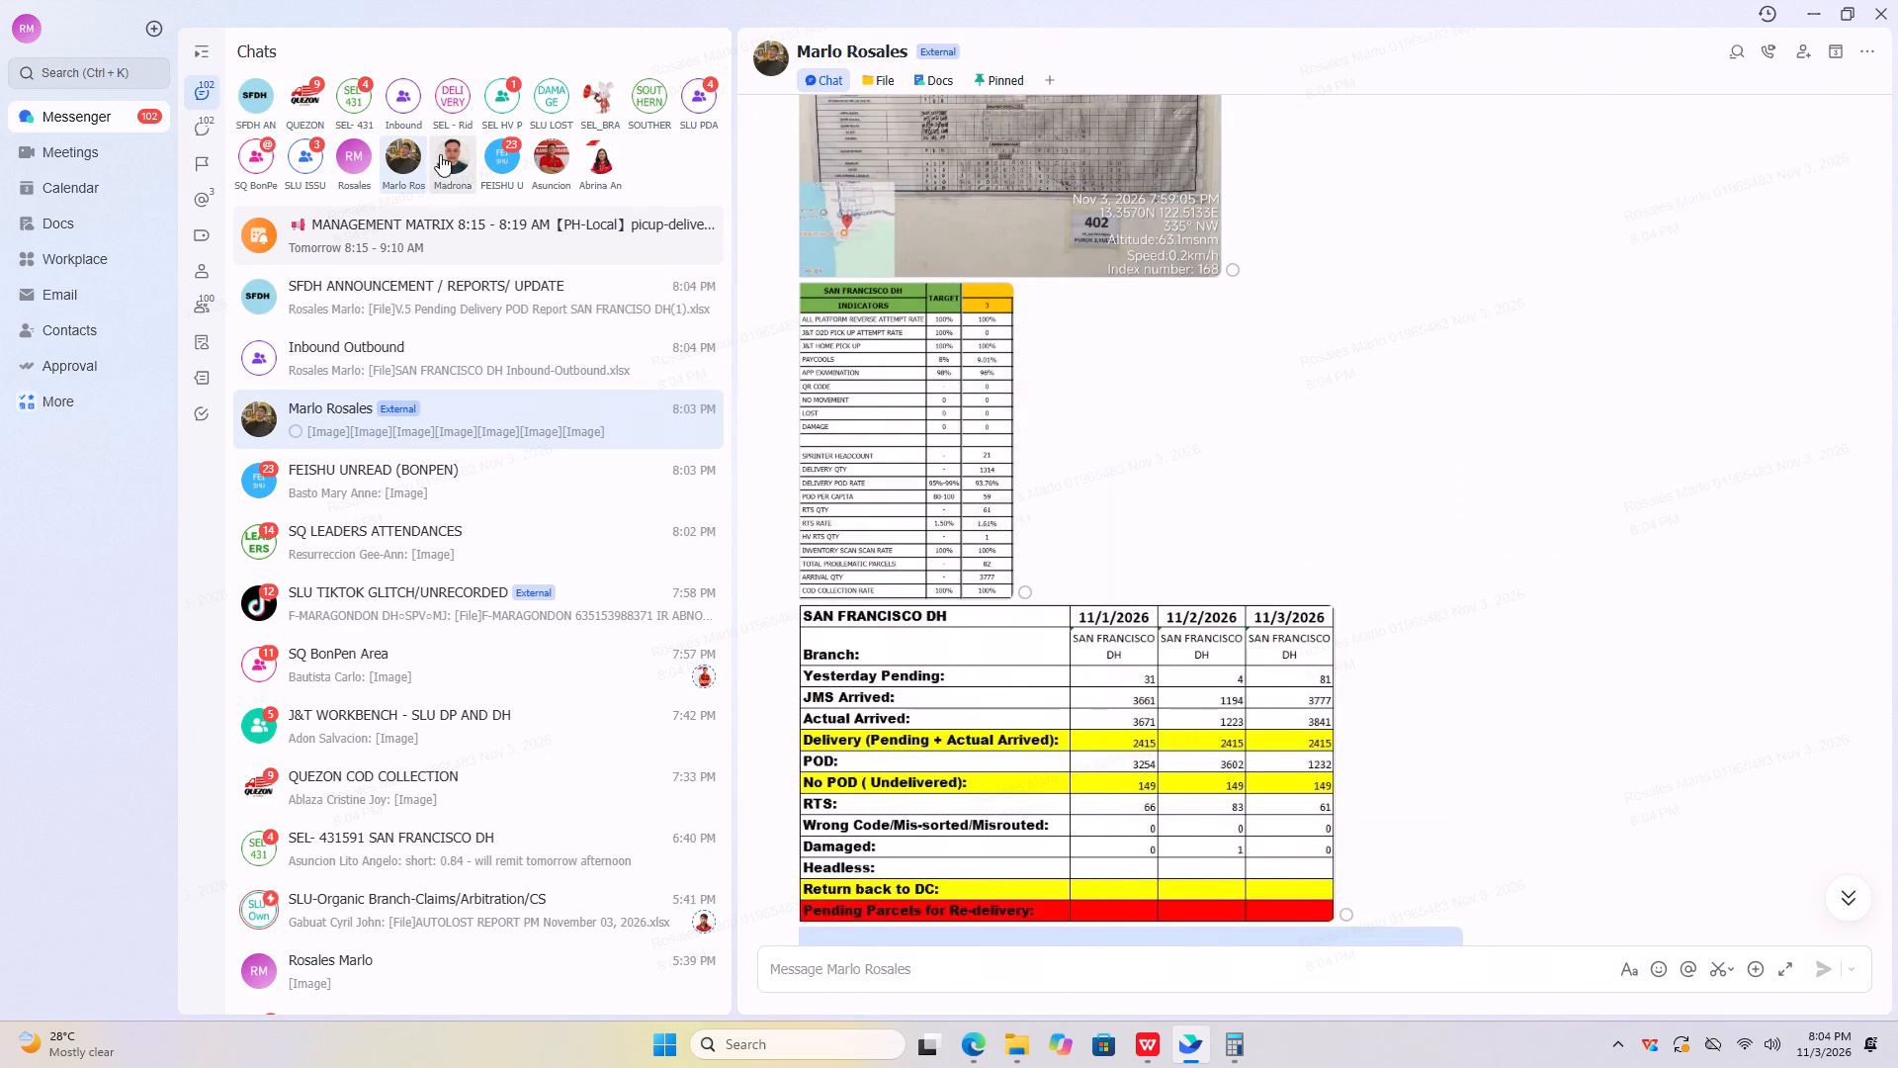
click(260, 167)
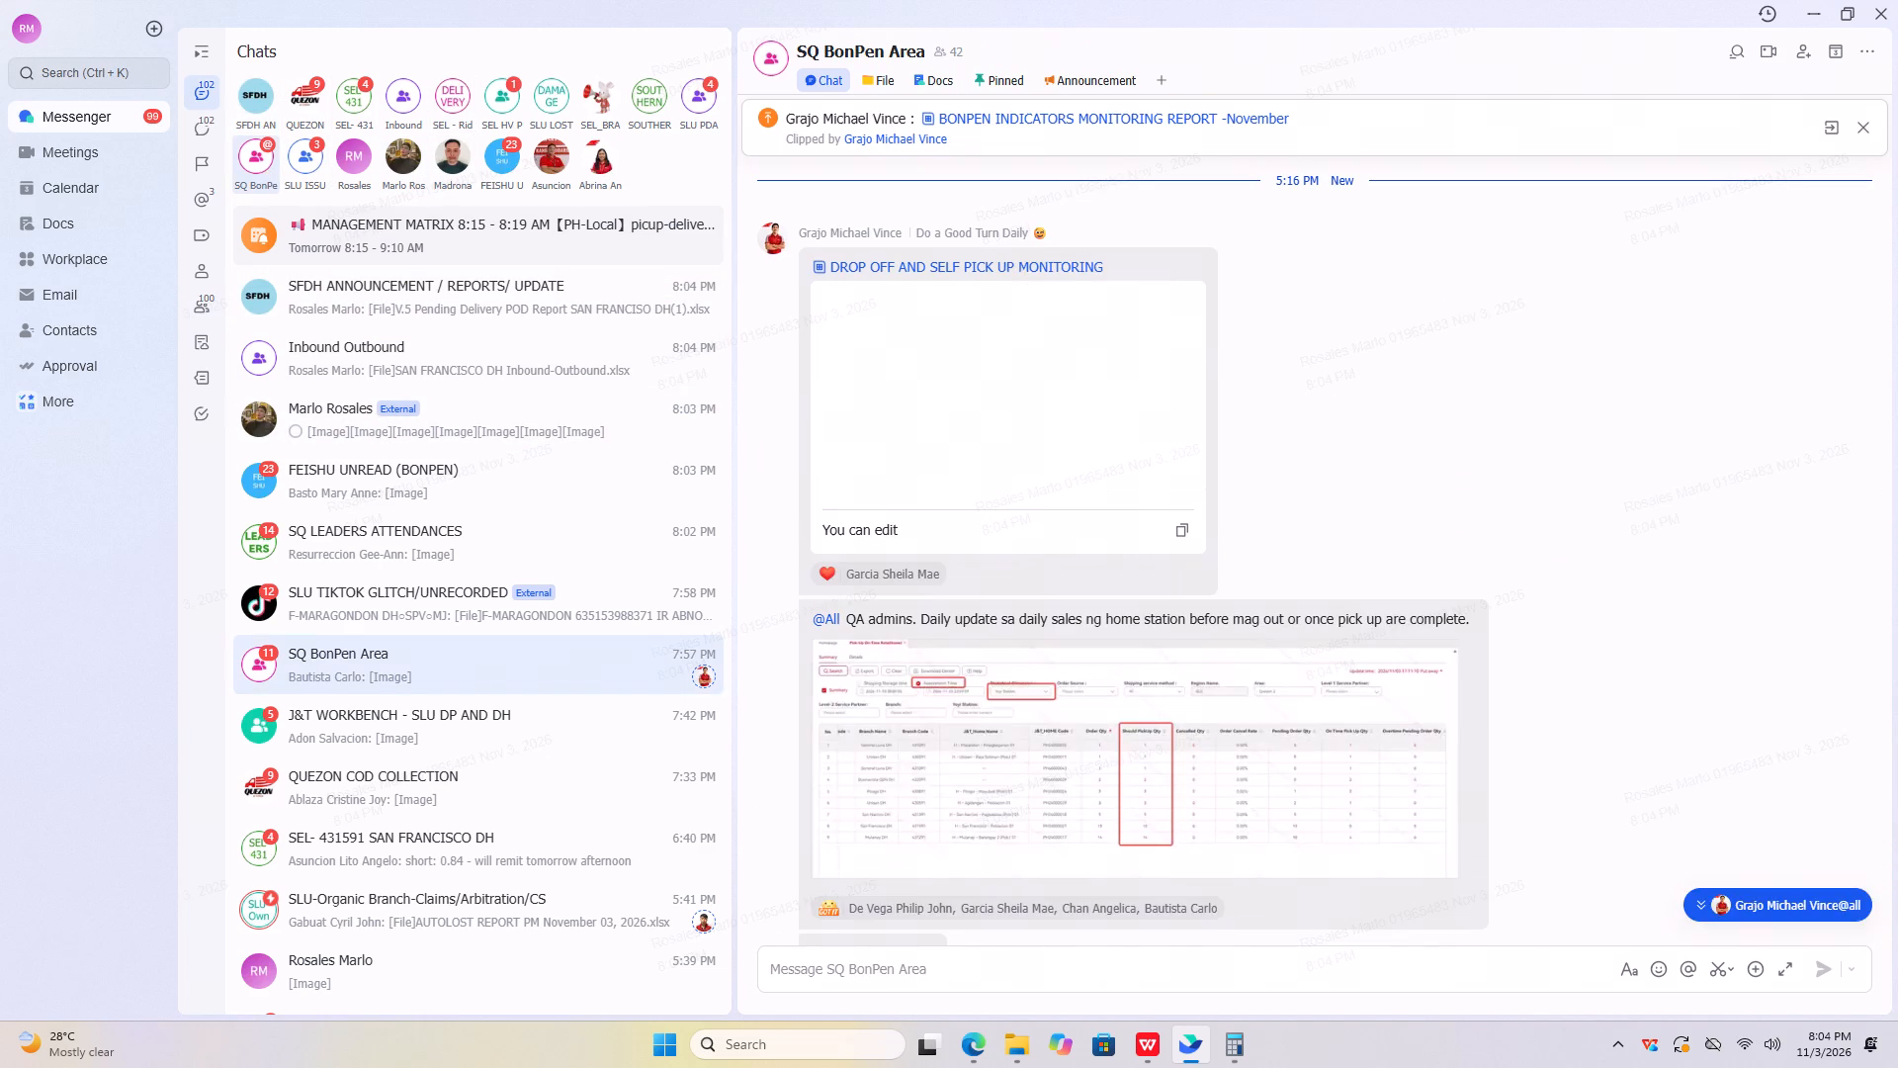
click(845, 970)
key(ctrl+v)
key(Return)
scroll(903, 971, down, 4)
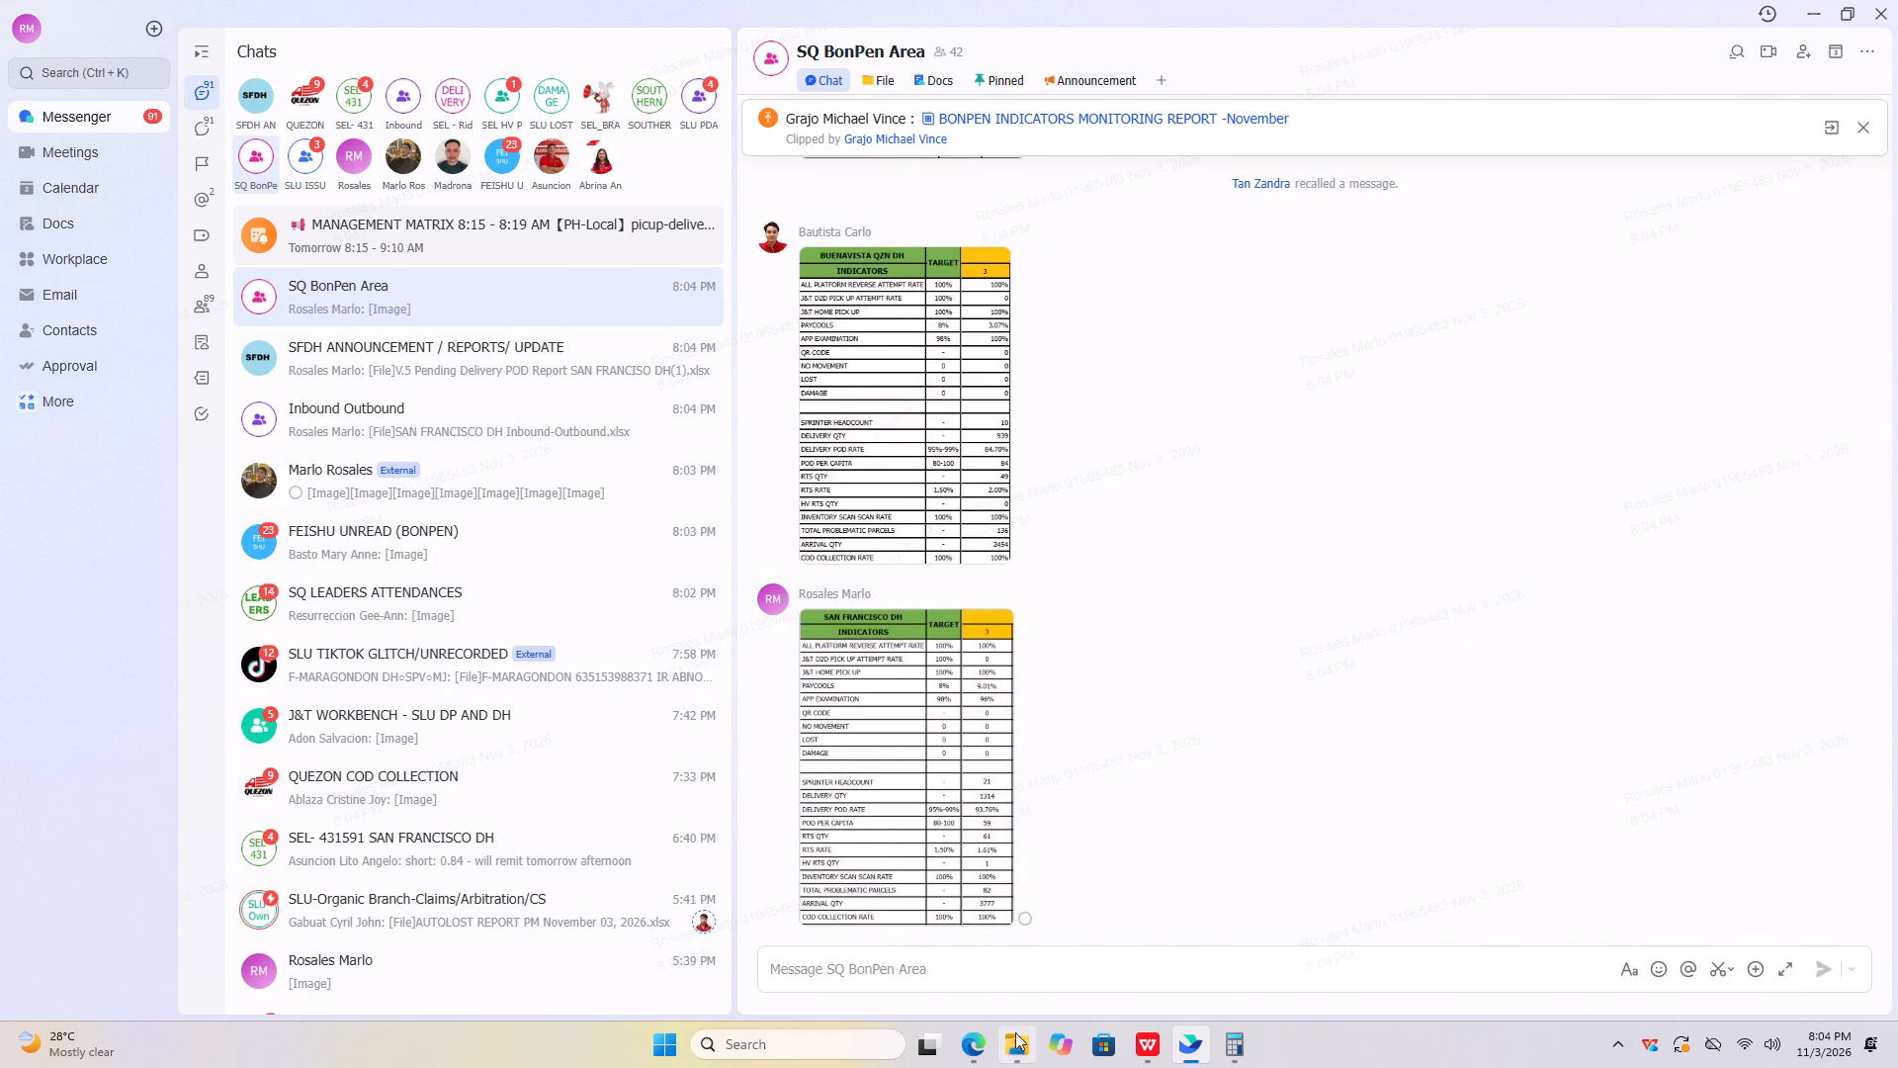
Switch to Microsoft Edge and refresh the San Francisco DH total arrived parcel details for 2026-11-03 in JMS.
click(979, 1042)
click(214, 0)
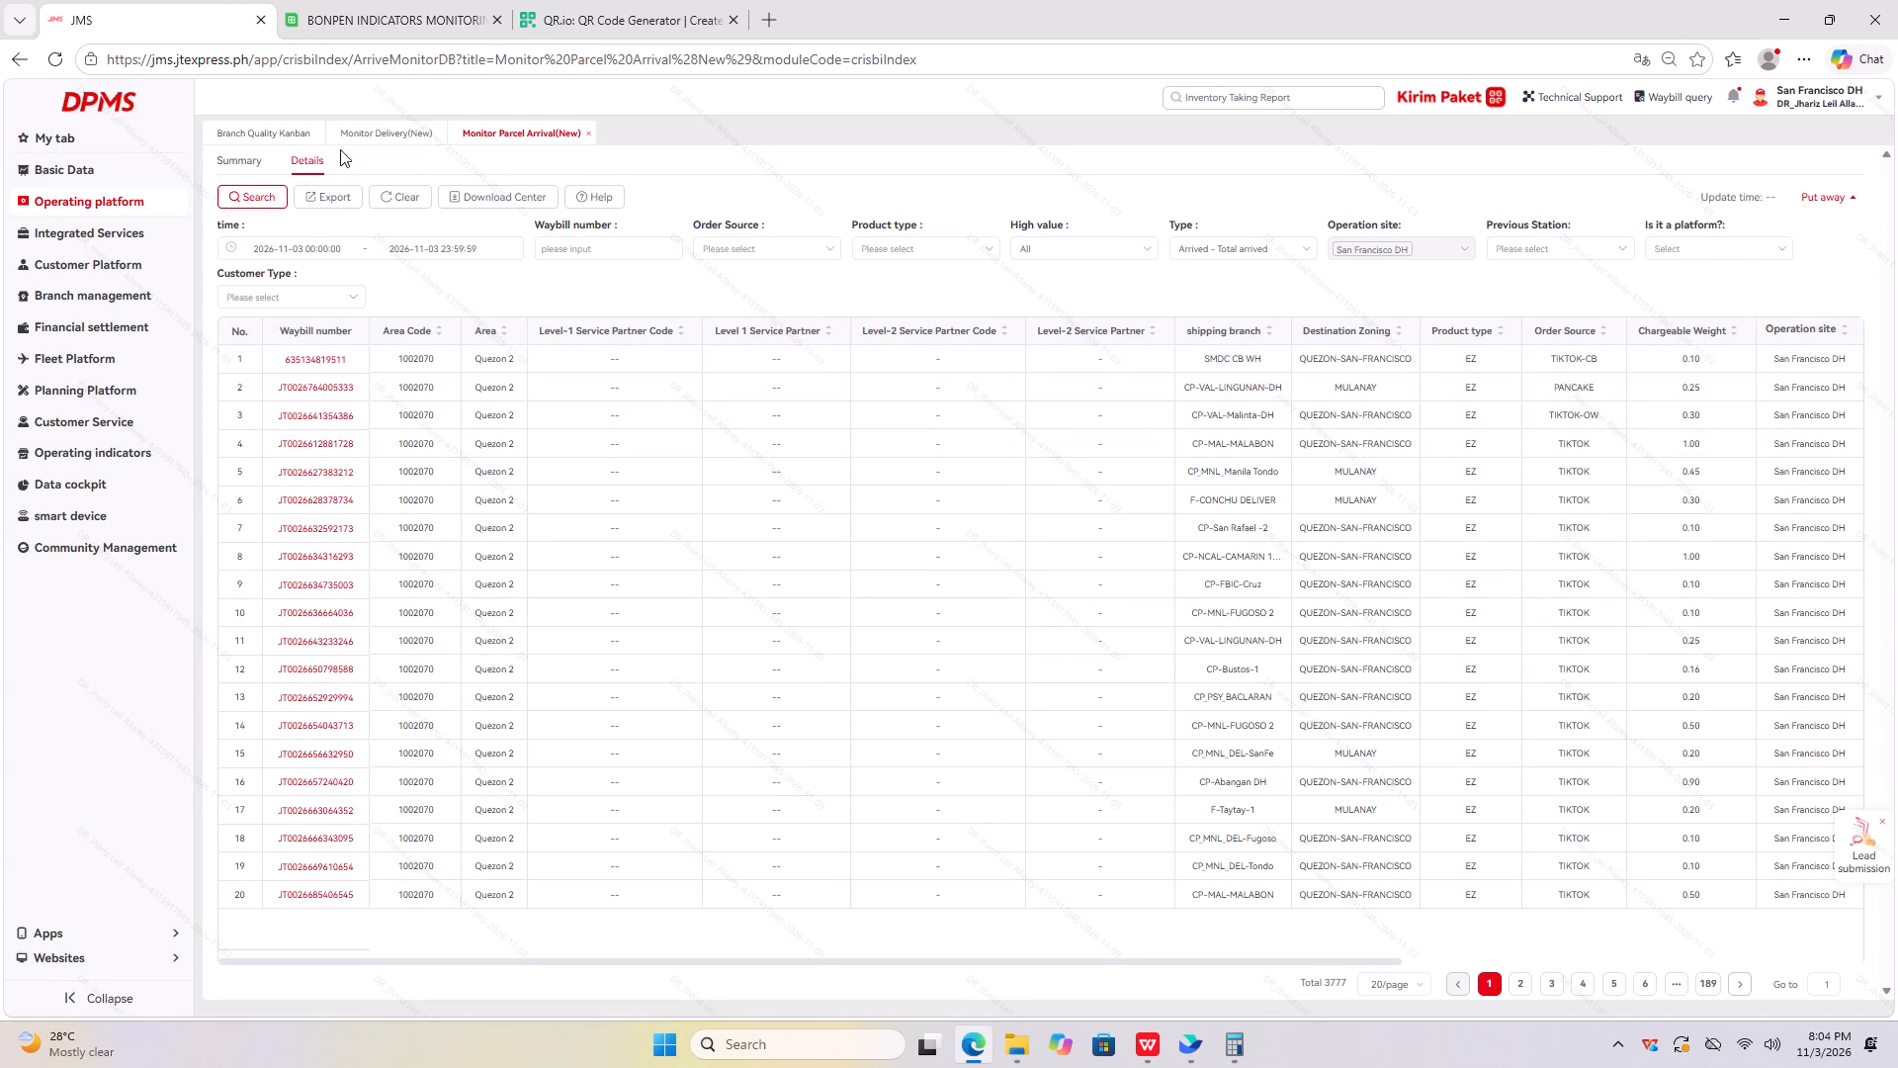
click(252, 198)
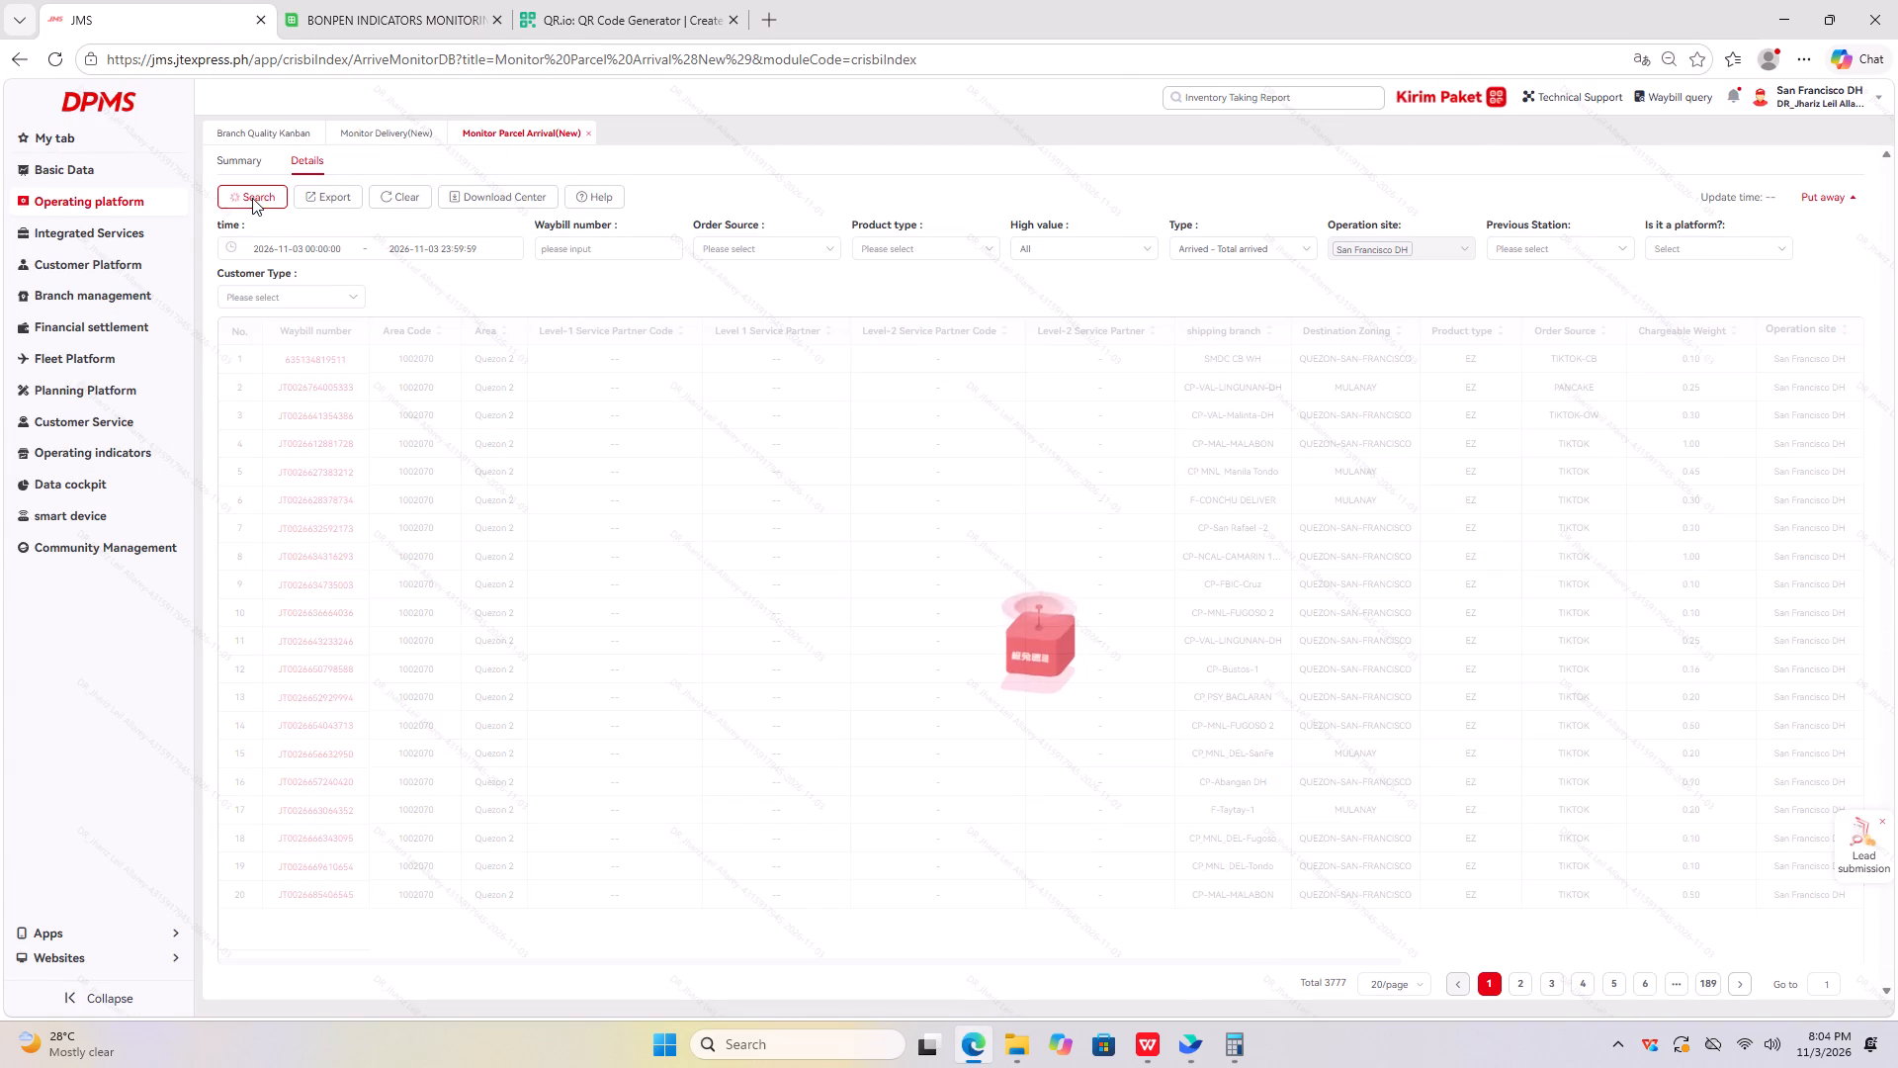
click(252, 198)
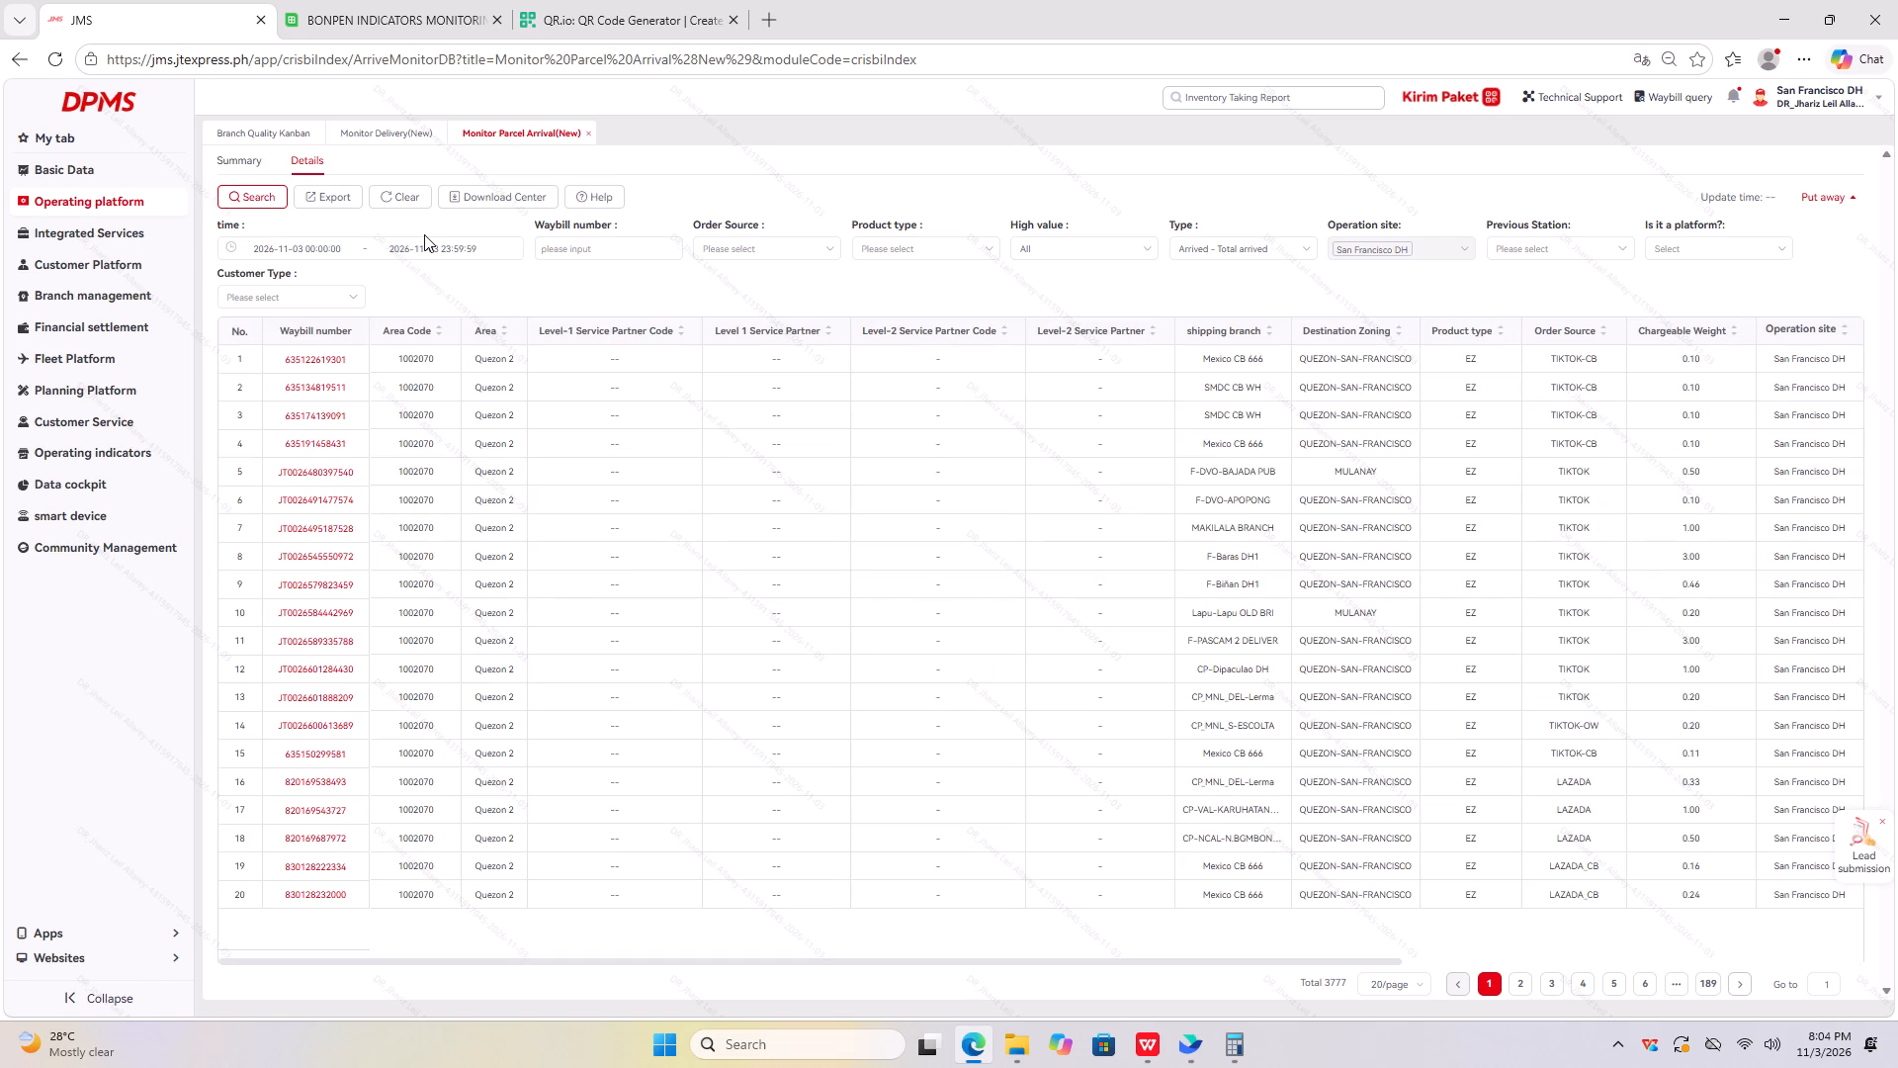
Close the BONPEN indicators report and QR code generator browser tabs and open a new blank tab.
click(388, 0)
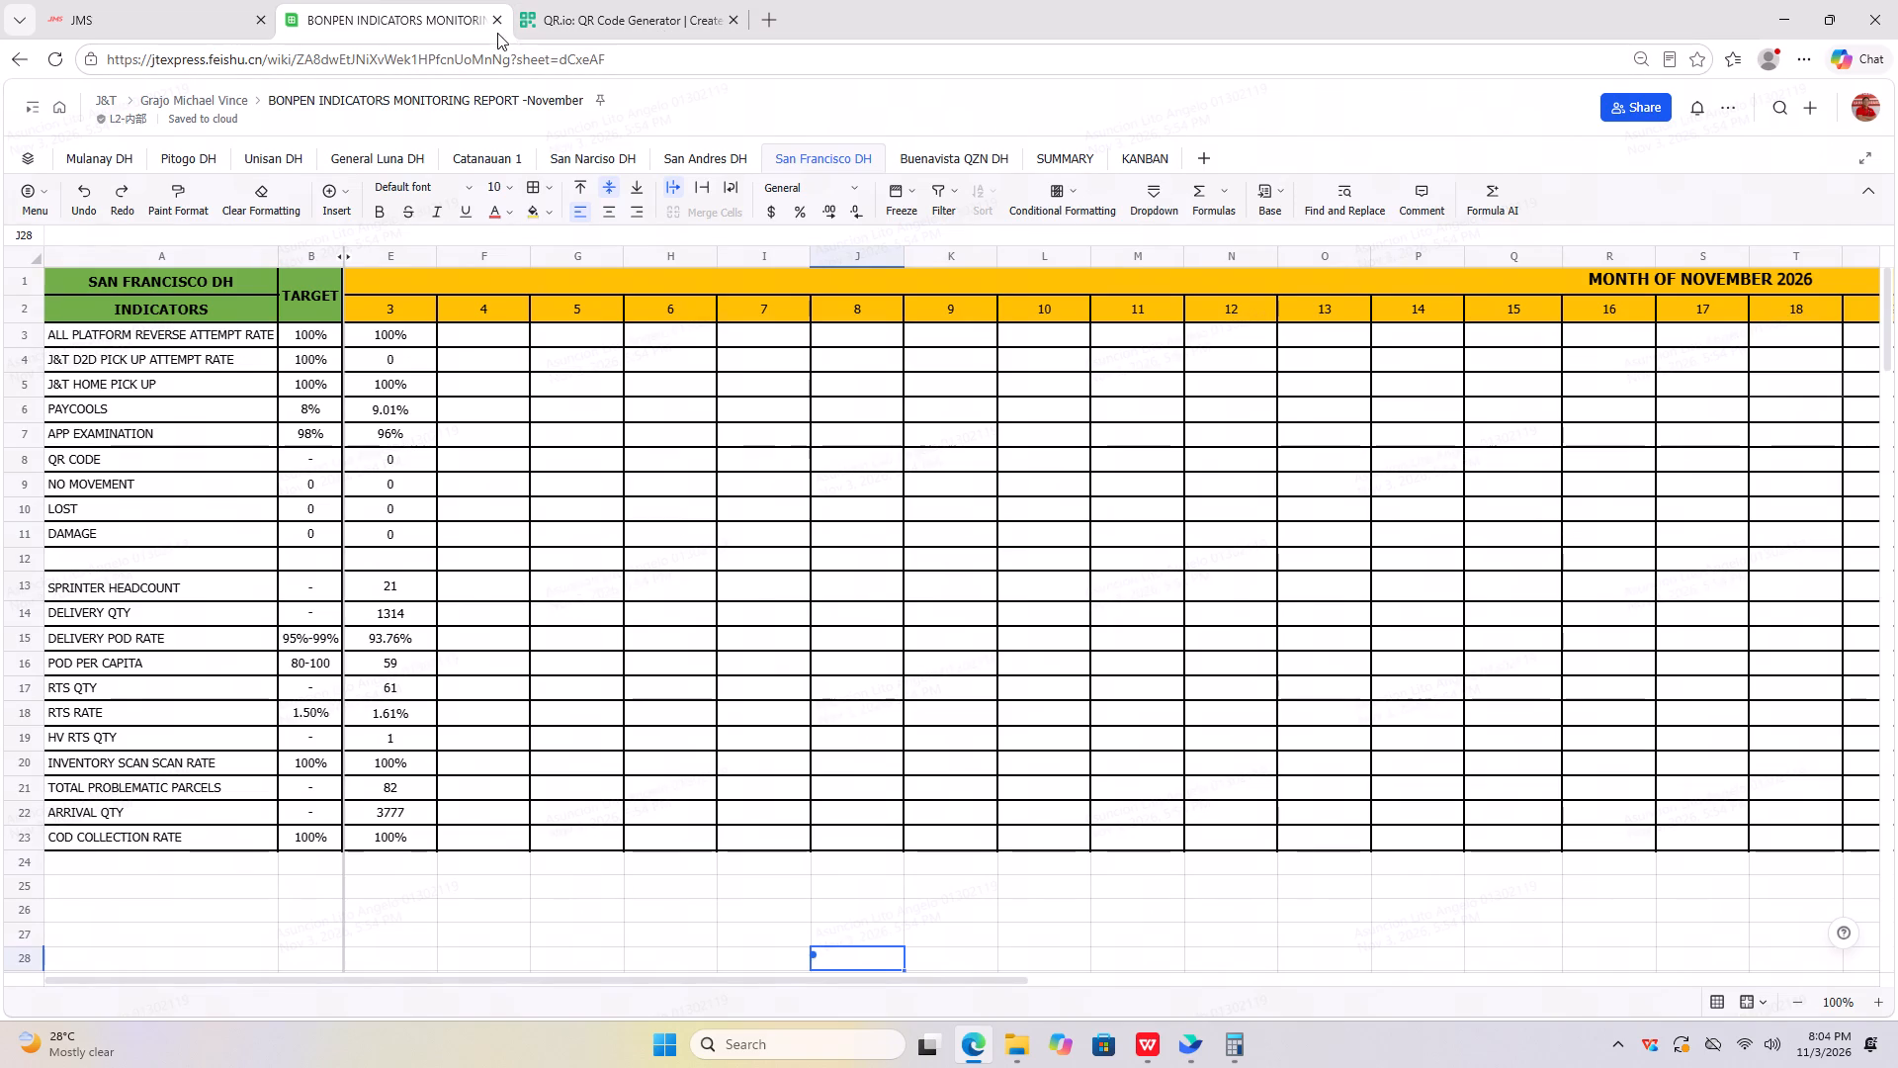
click(495, 27)
click(501, 17)
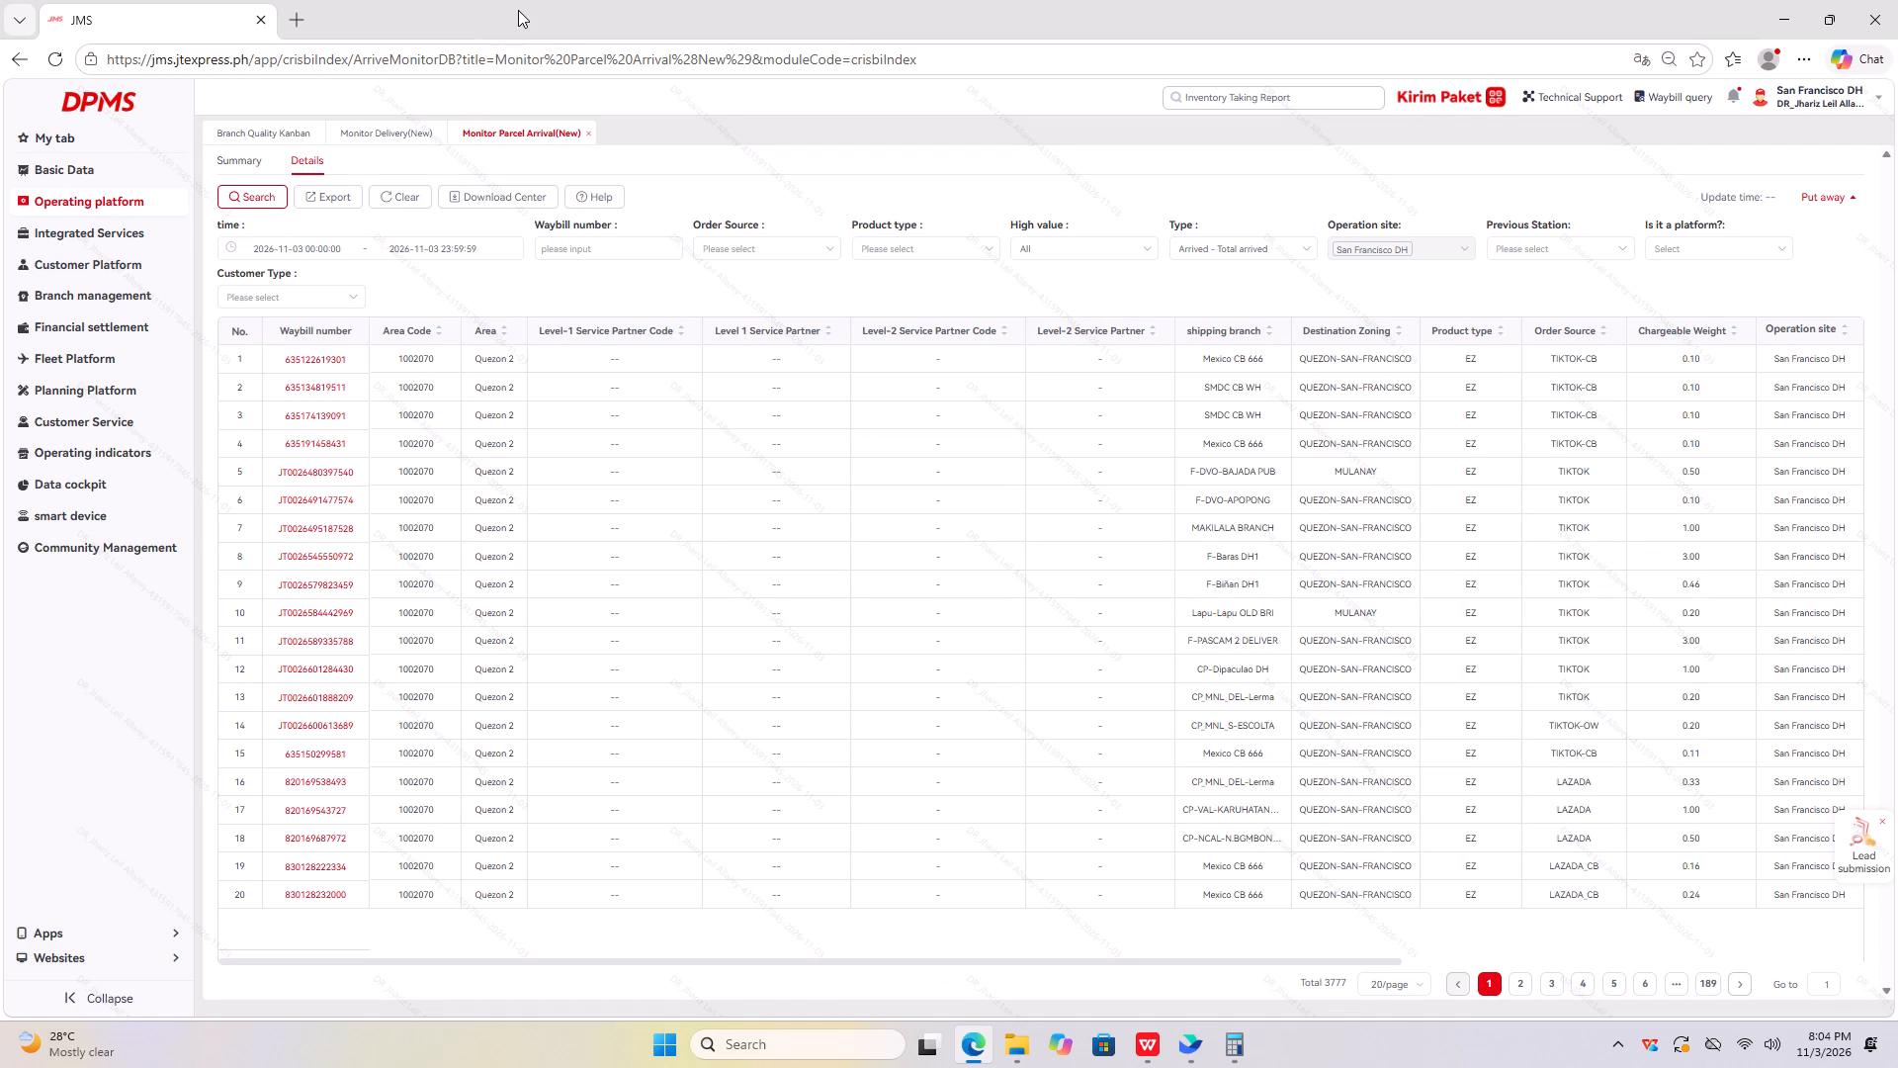
click(294, 14)
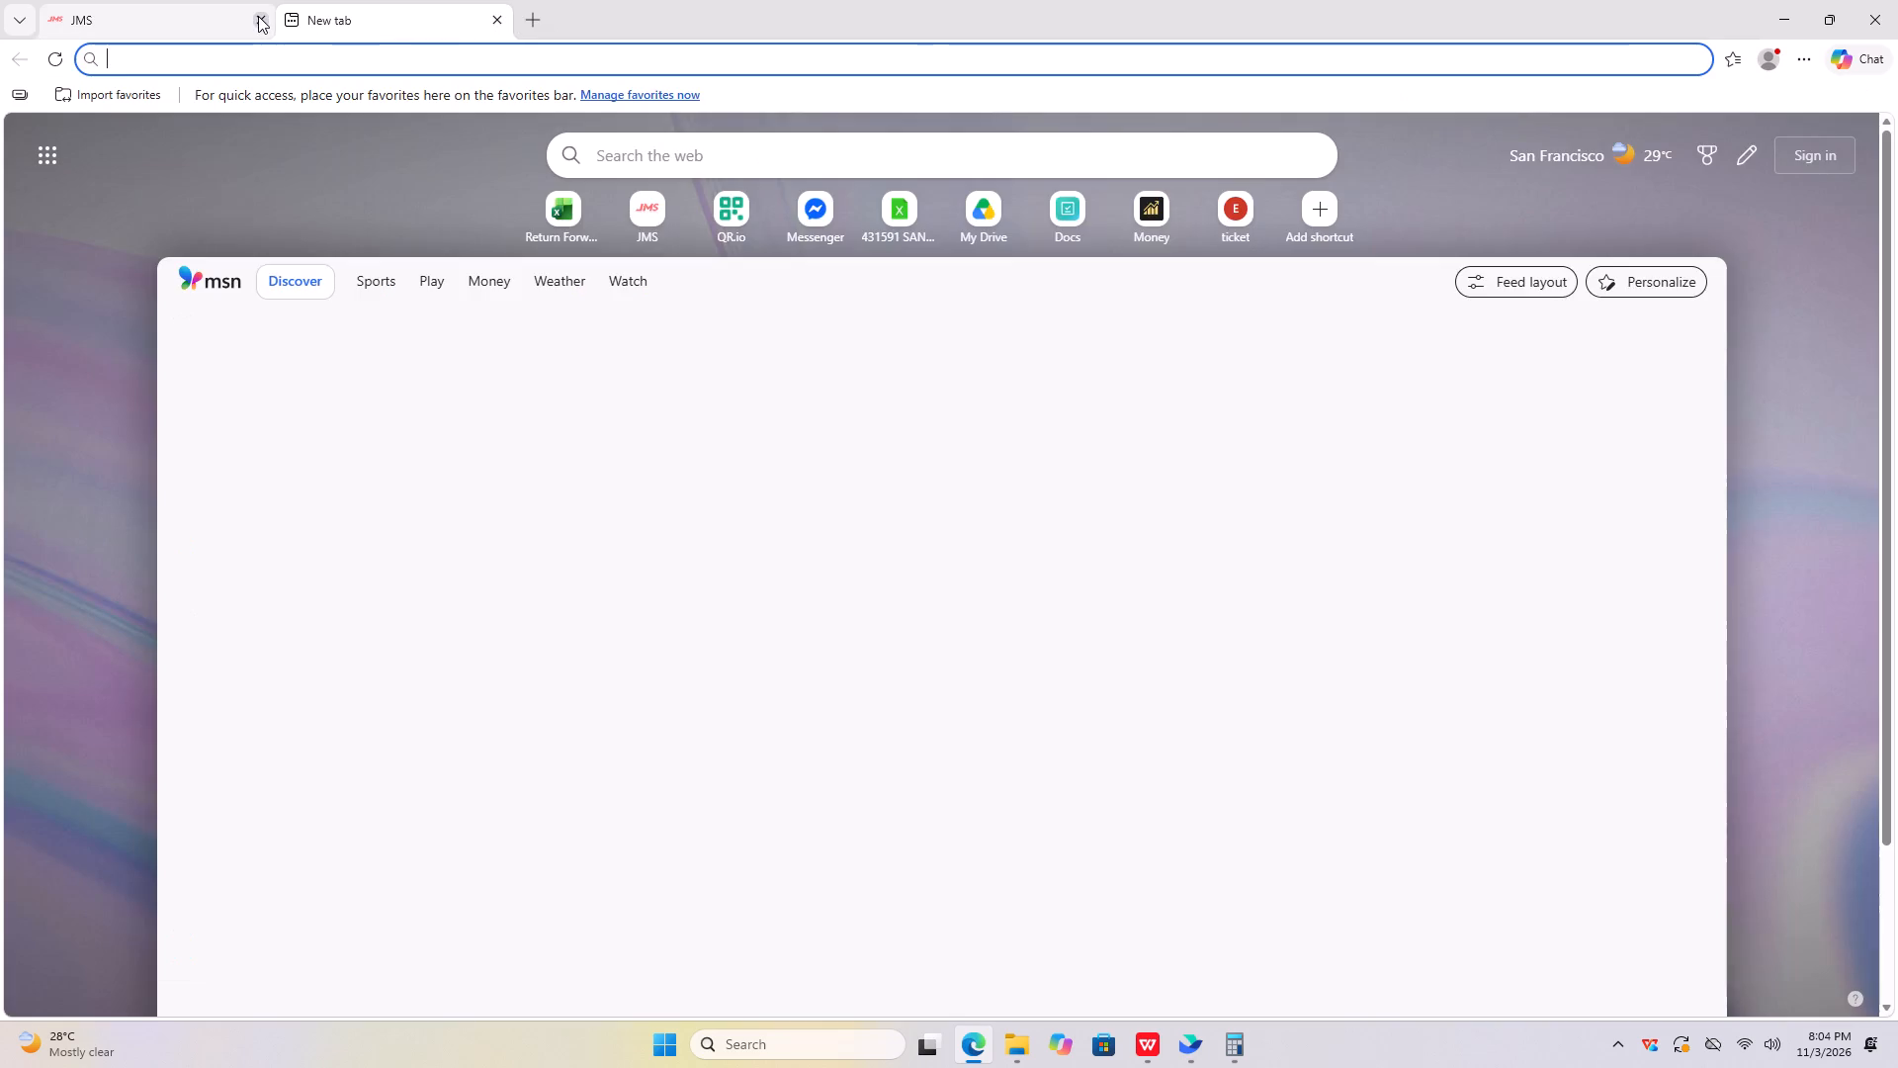
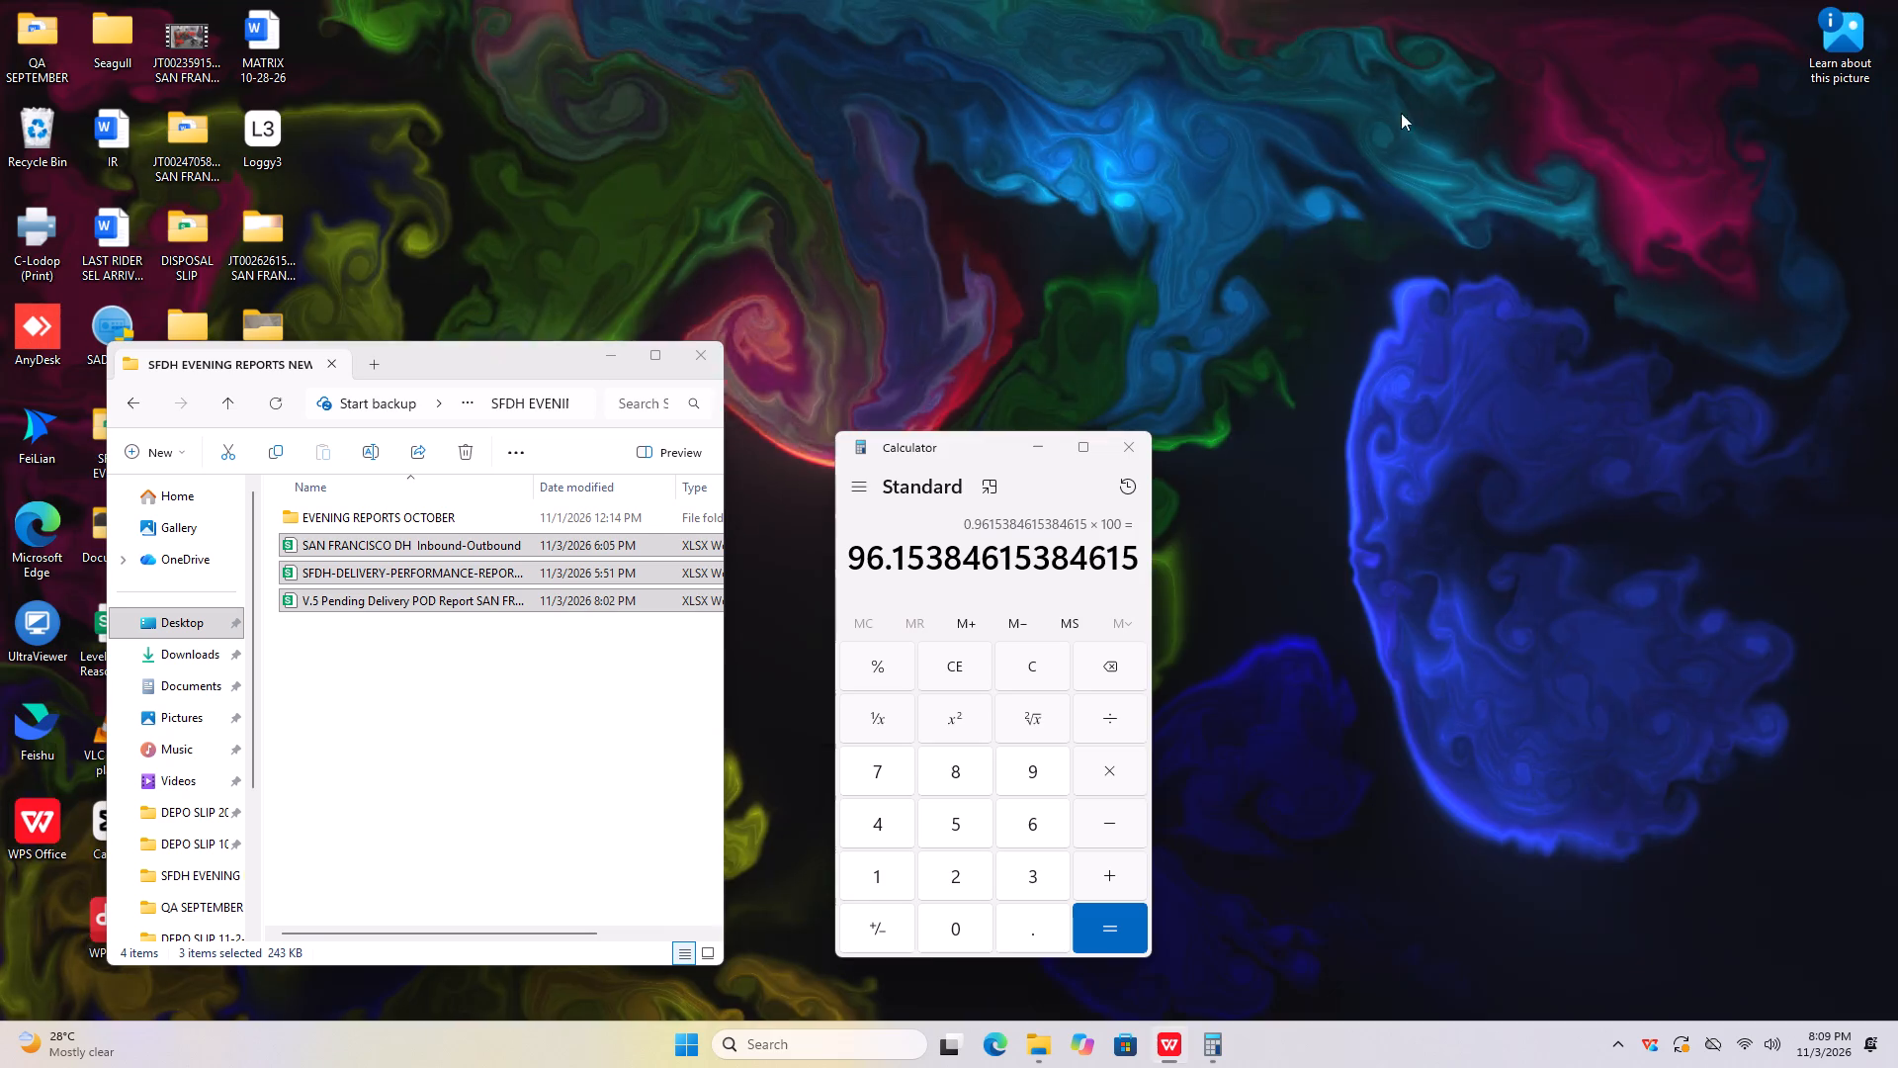
Close the Calculator and the SFDH EVENING REPORTS NEW folder window.
click(1142, 439)
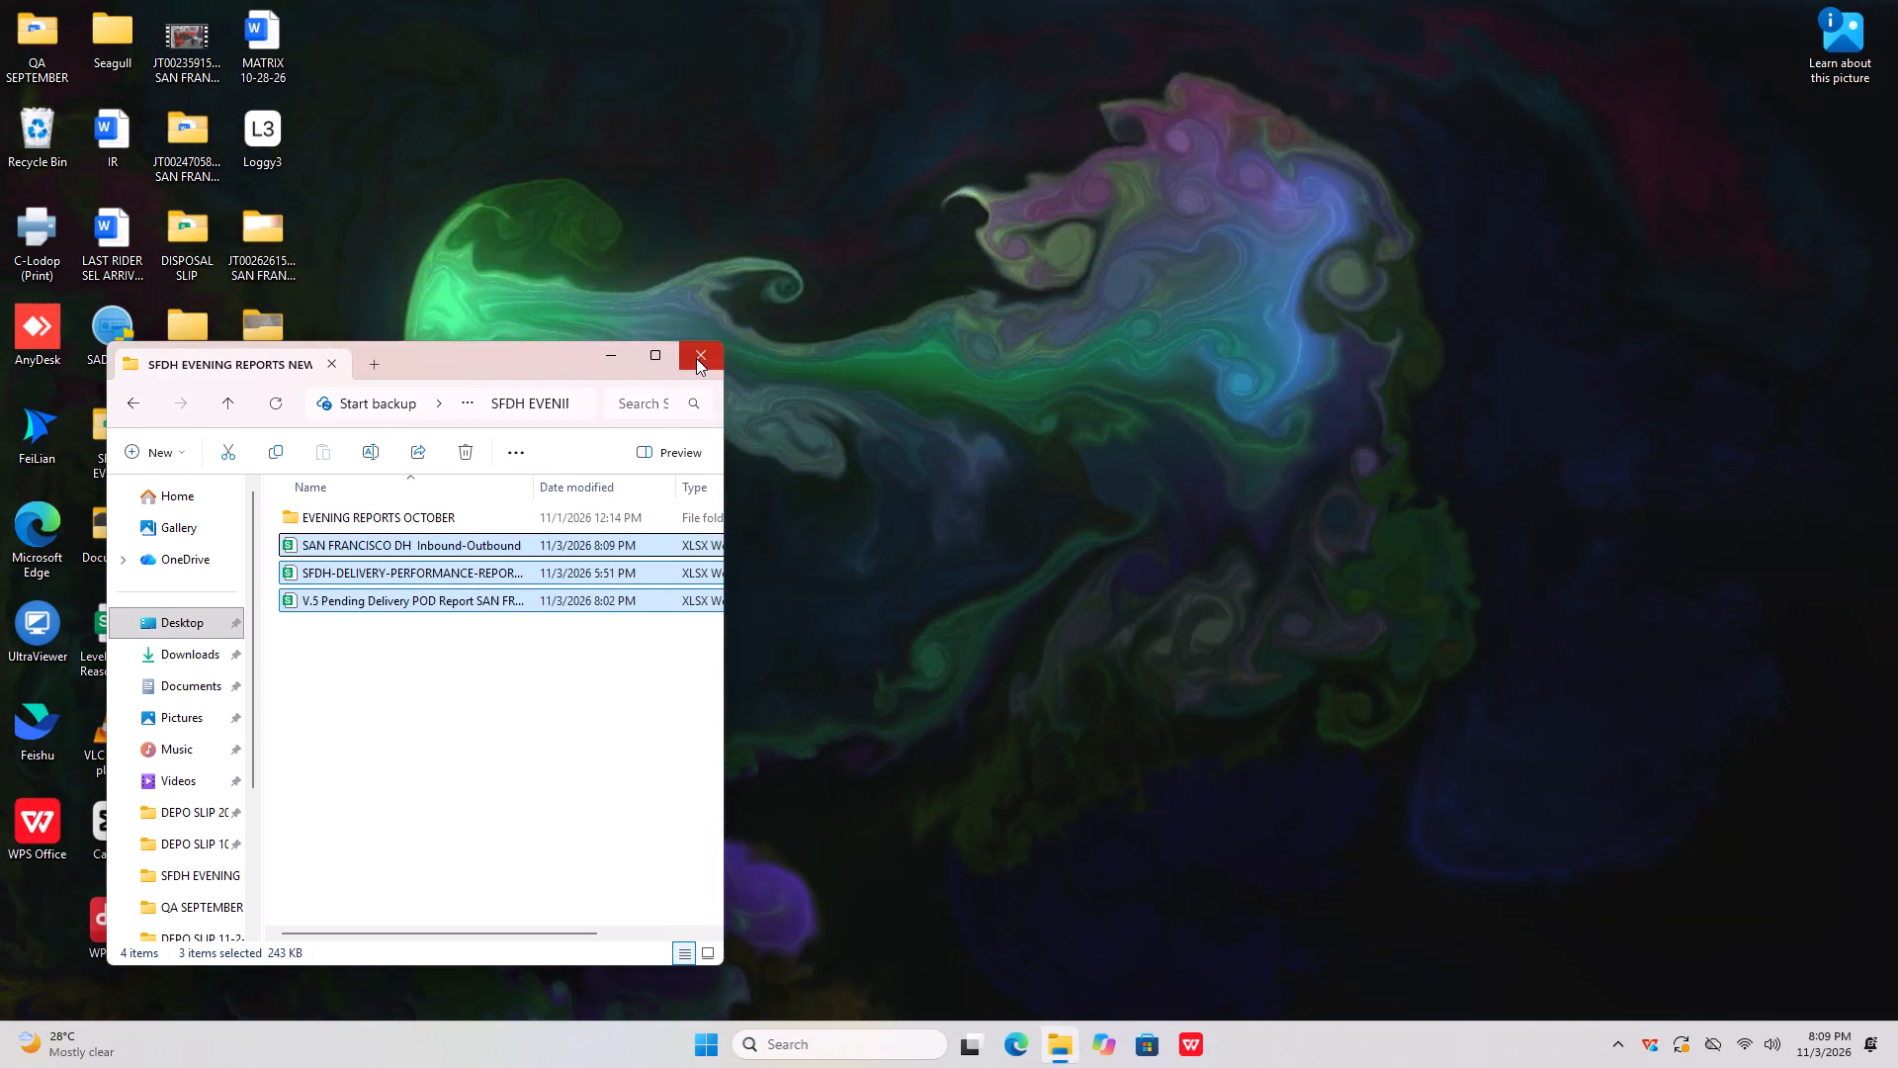
click(696, 358)
Open the computer's power options and choose a power action to end the work session.
click(692, 1052)
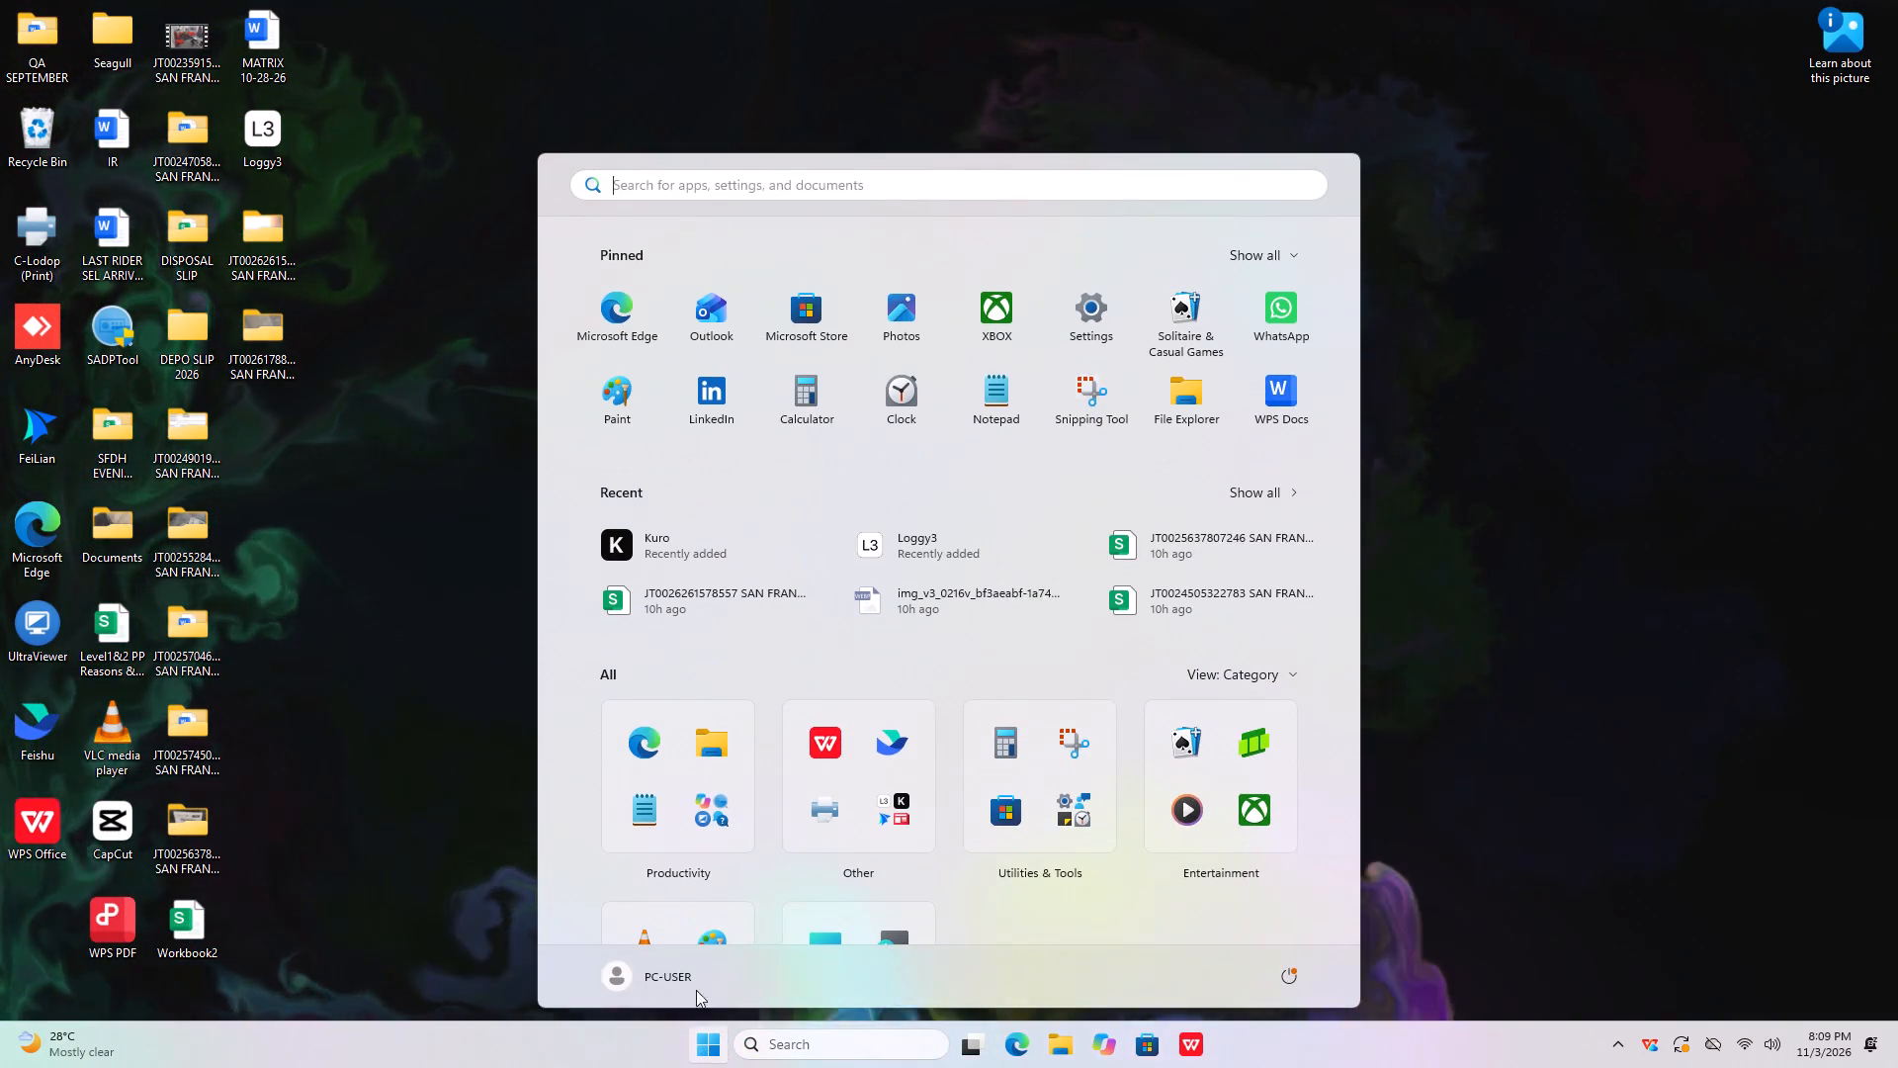
click(1300, 968)
click(1208, 861)
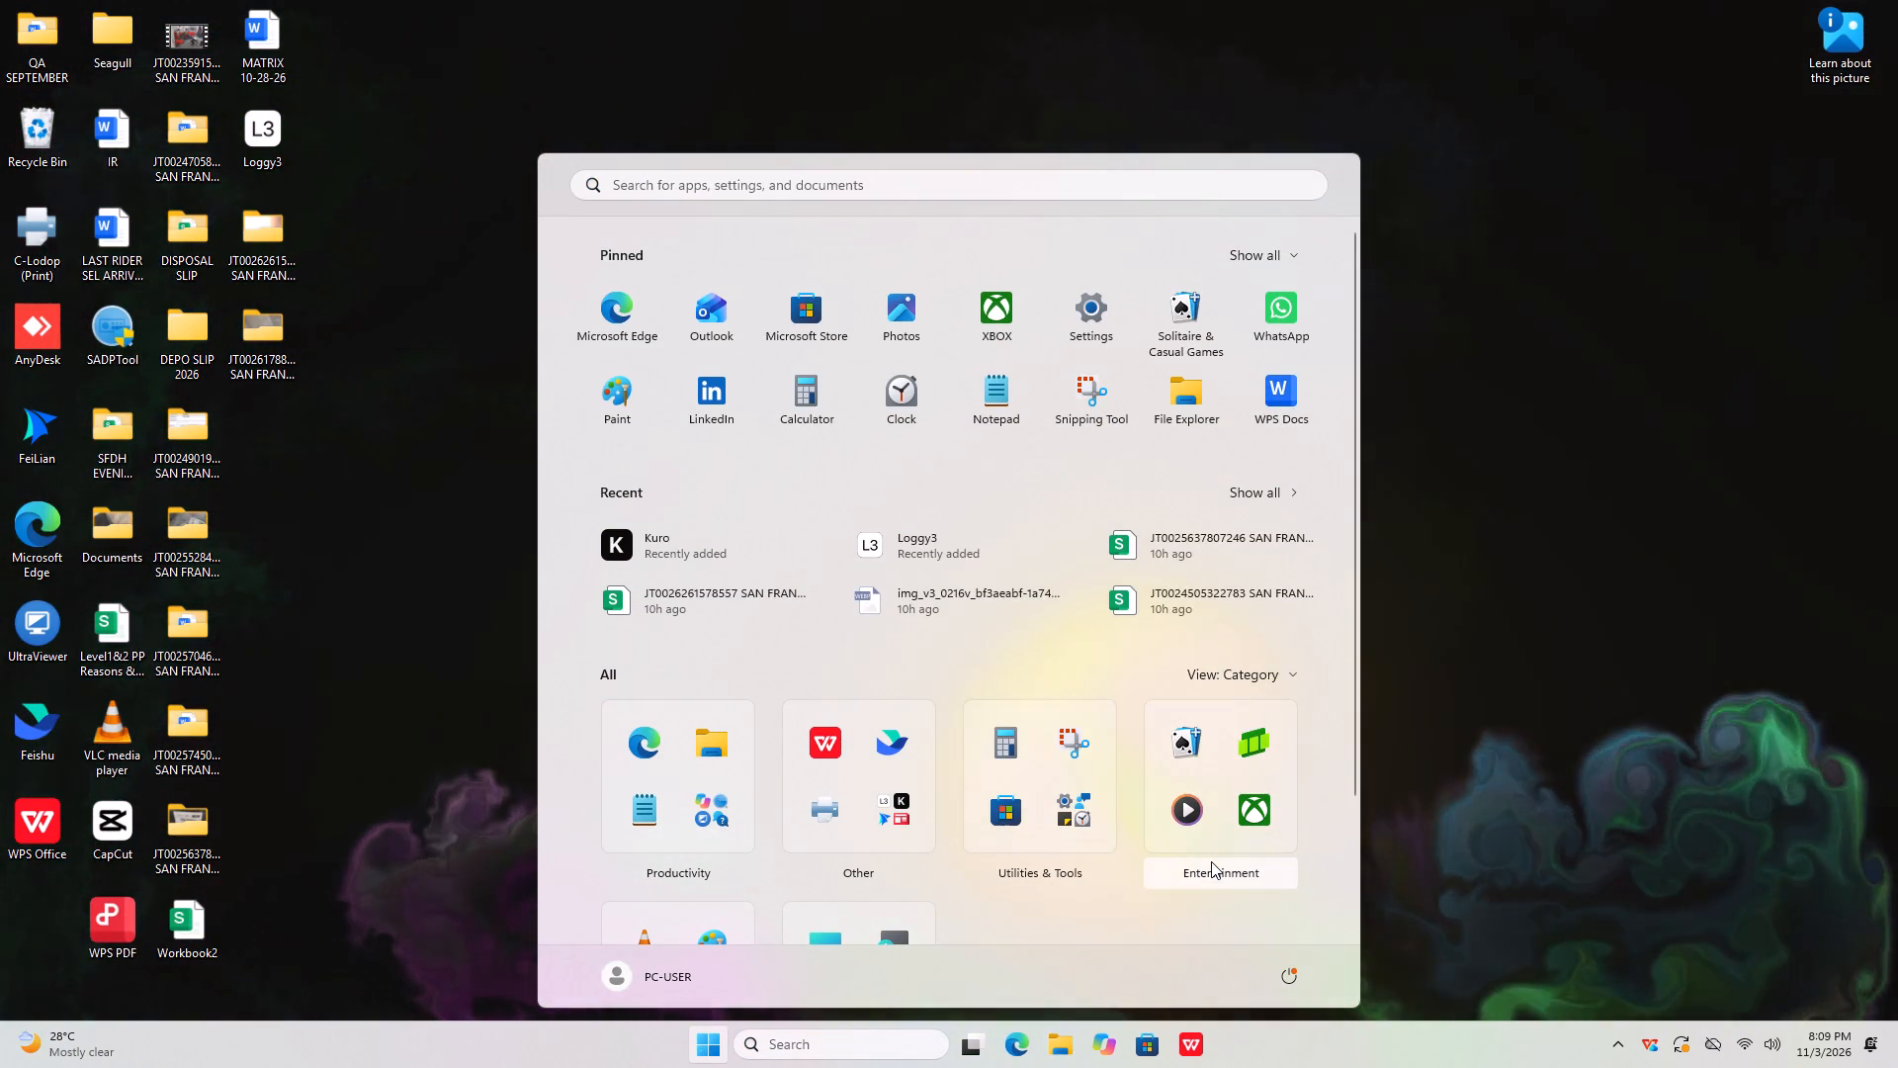